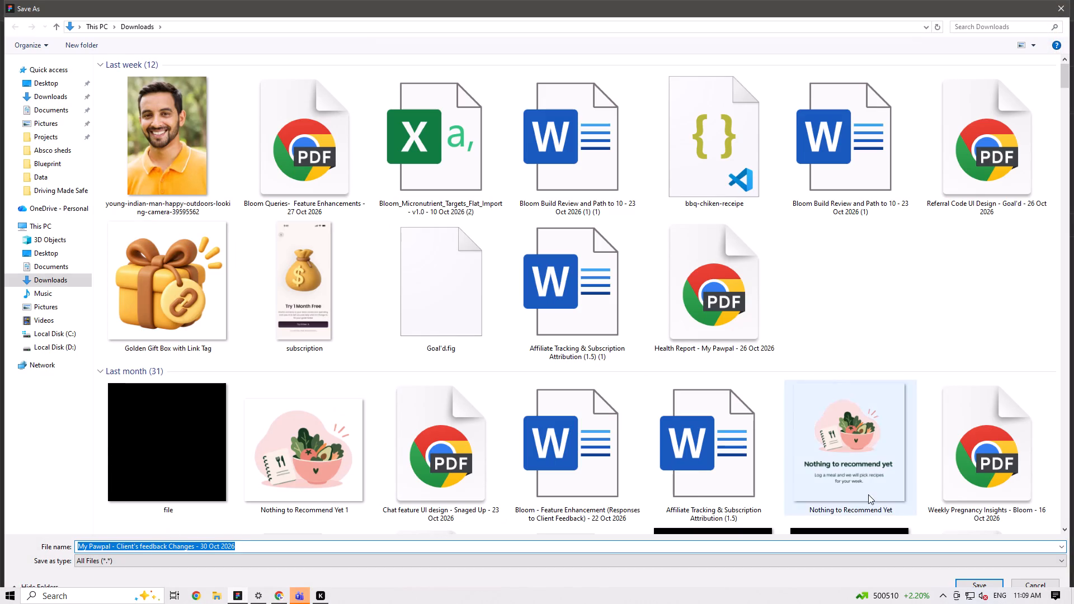
# Save the exported PDF as "My Pawpal - Client's feedback Changes - 30 Oct 2026" in the Downloads folder.
pyautogui.click(965, 581)
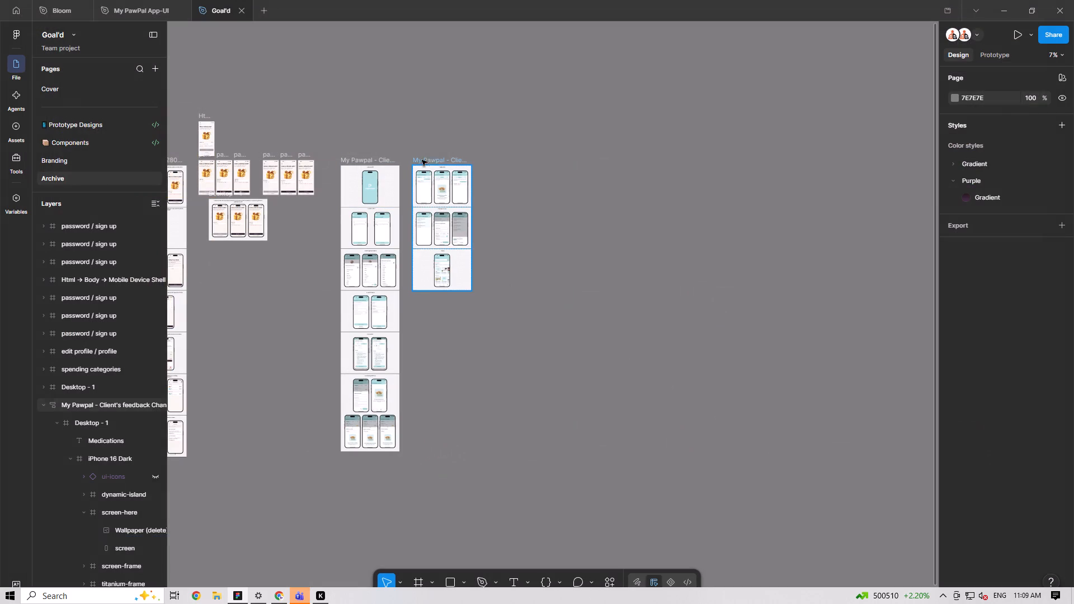
# Export the three-section My Pawpal feedback frame as PDF to Downloads, named "My Pawpal - Client's feedback Changes - 29 Oct 2026".
pyautogui.click(430, 158)
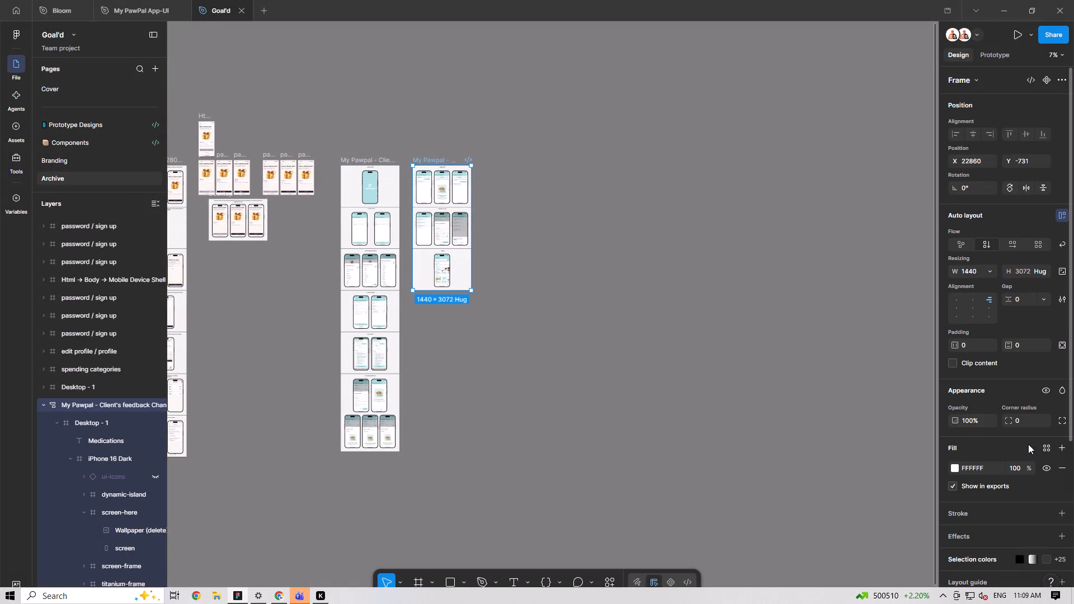
pyautogui.scroll(-6, 1025, 450)
pyautogui.keyDown('ctrl'); pyautogui.scroll(4, 520, 131); pyautogui.keyUp('ctrl')
pyautogui.keyDown('ctrl'); pyautogui.scroll(-1, 520, 131); pyautogui.keyUp('ctrl')
pyautogui.keyDown('ctrl'); pyautogui.scroll(8, 519, 131); pyautogui.keyUp('ctrl')
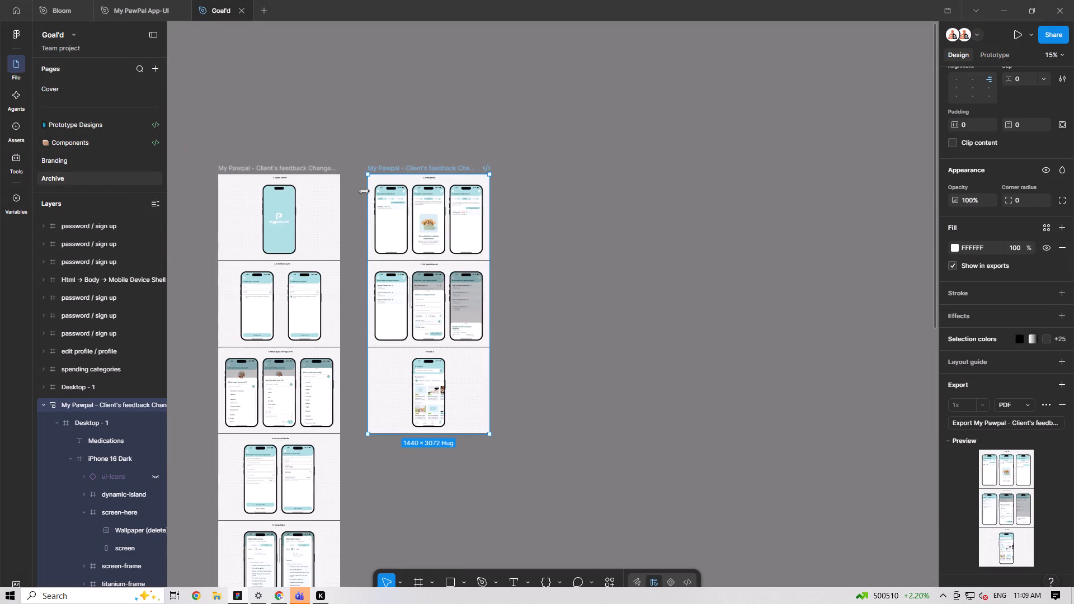
pyautogui.keyDown('ctrl'); pyautogui.scroll(7, 444, 187); pyautogui.keyUp('ctrl')
pyautogui.keyDown('ctrl'); pyautogui.scroll(-7, 446, 173); pyautogui.keyUp('ctrl')
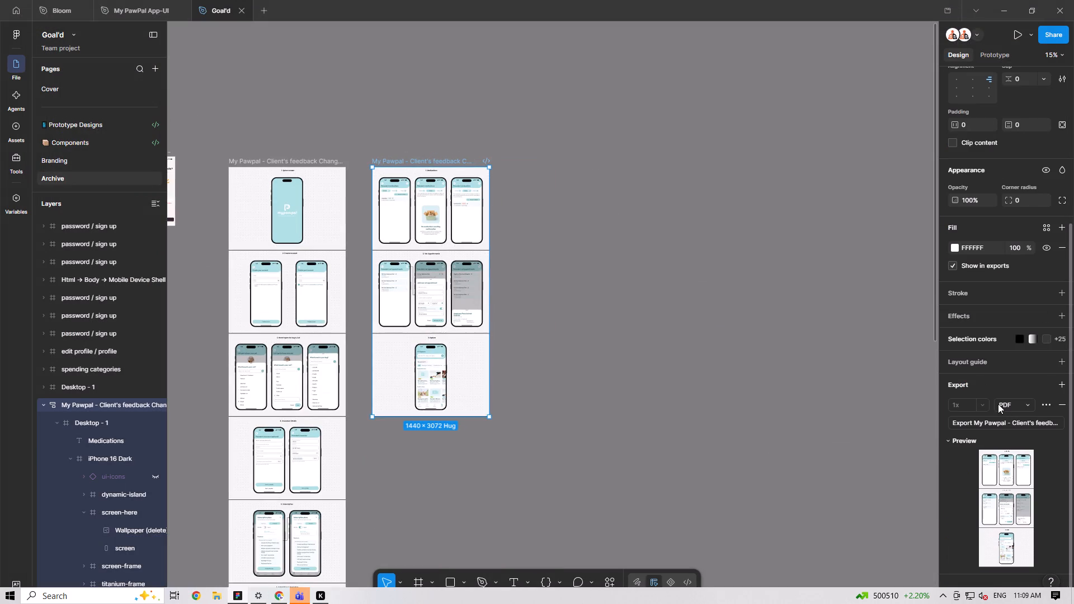
pyautogui.click(1003, 423)
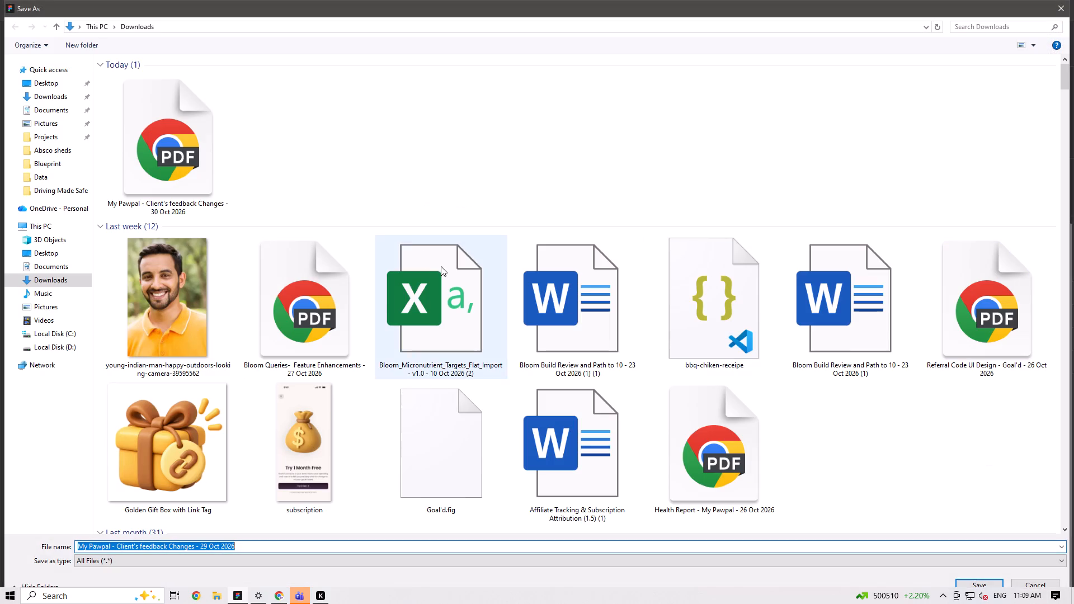
pyautogui.click(979, 583)
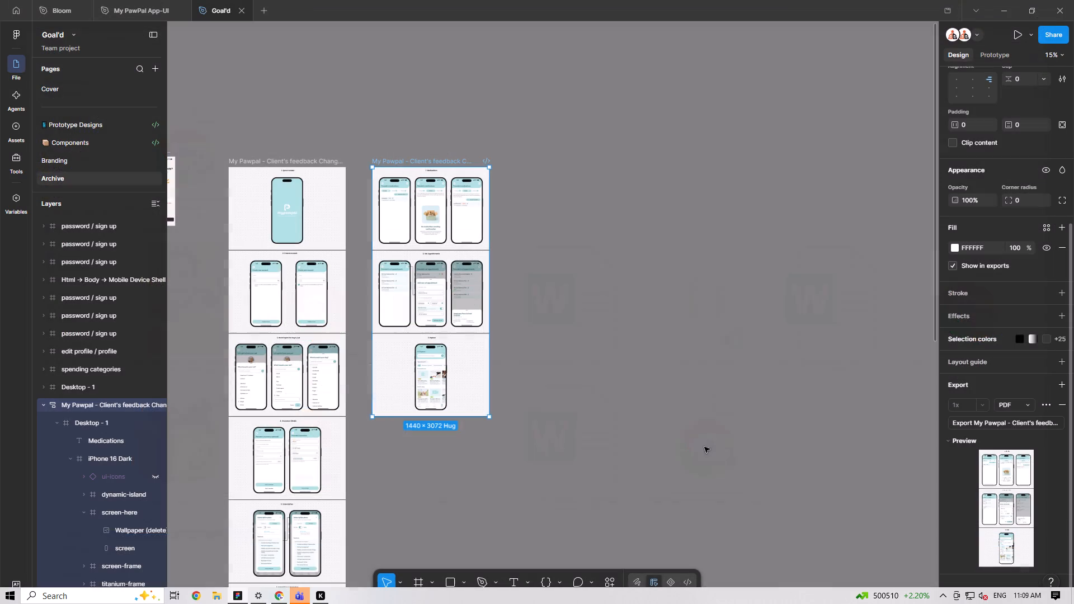
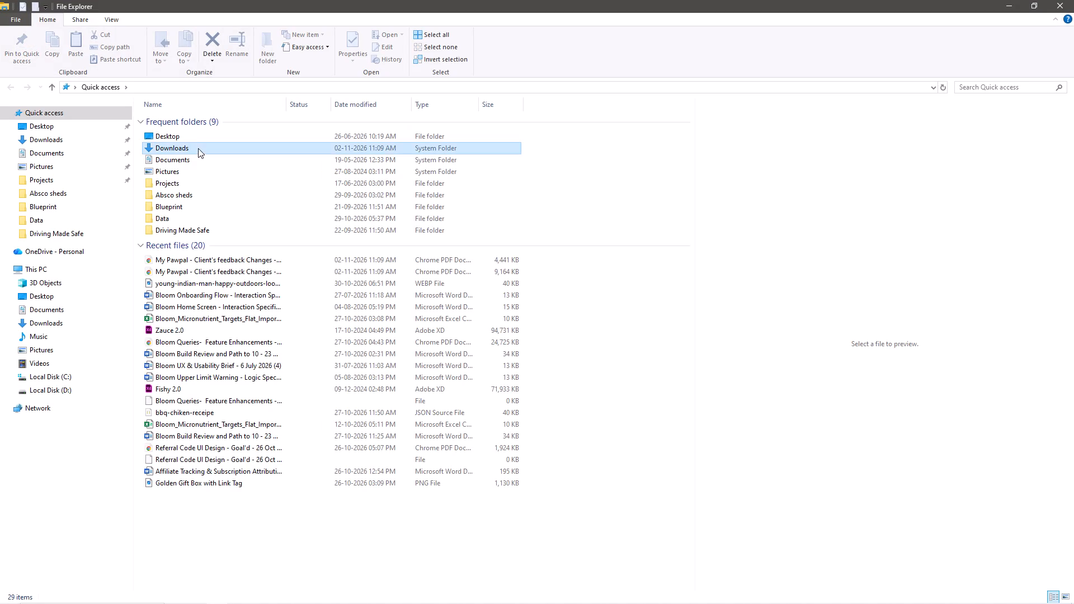
# Open the 29 Oct 2026 My Pawpal PDF from Downloads, check its Medications, Vet Appointments and Explore sections, and close it.
pyautogui.click(223, 171)
pyautogui.click(186, 172)
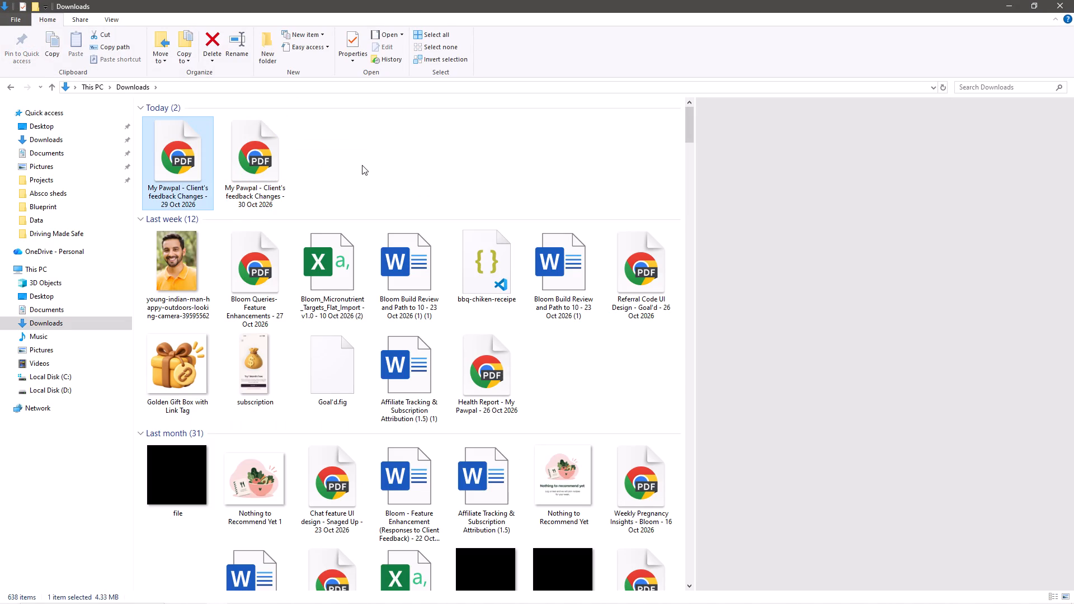
pyautogui.press('Return')
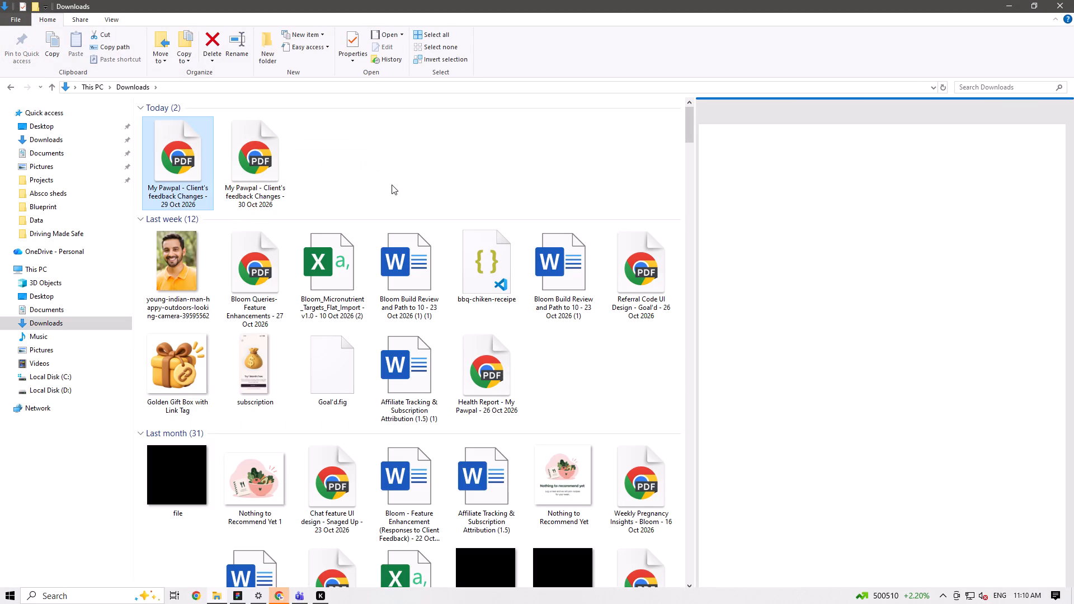
pyautogui.hotkey('alt', 'Tab')
pyautogui.hotkey('alt', 'Tab')
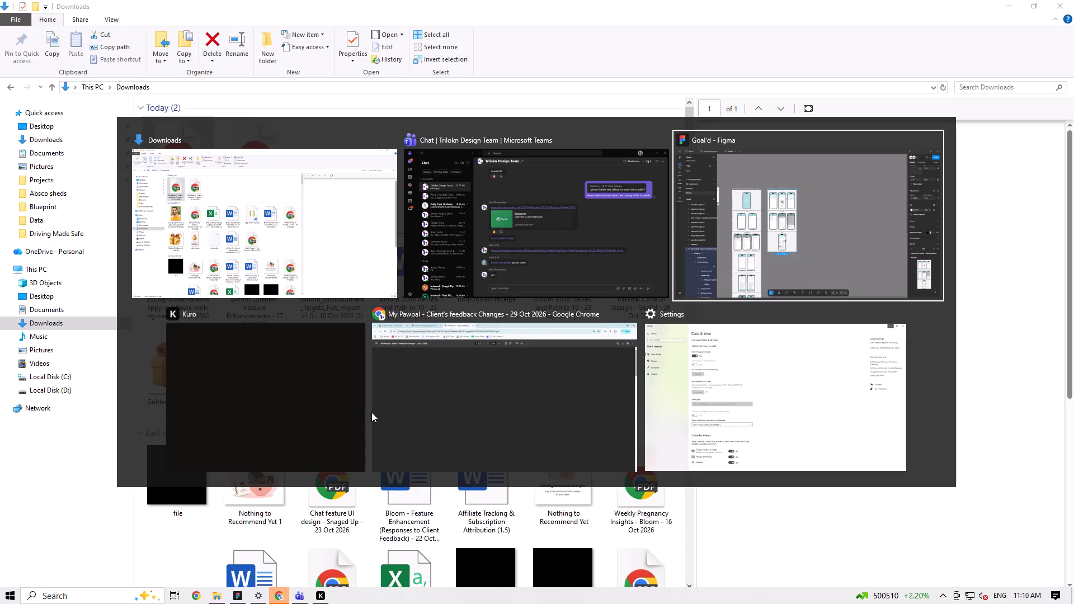
pyautogui.hotkey('alt', 'Tab')
pyautogui.hotkey('alt', 'Tab')
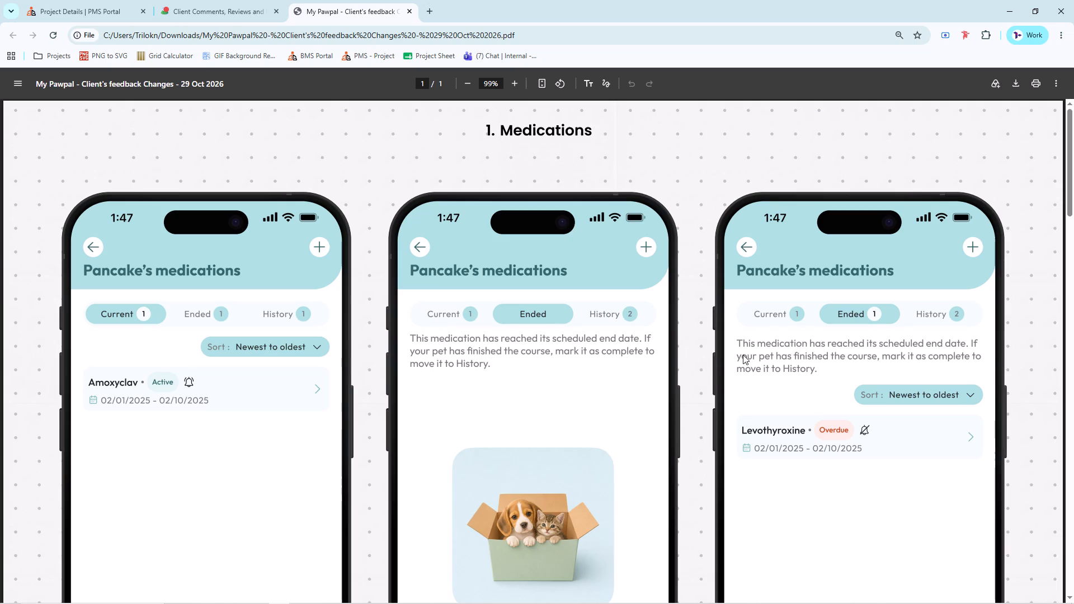
pyautogui.moveTo(1073, 163); pyautogui.dragTo(1073, 177)
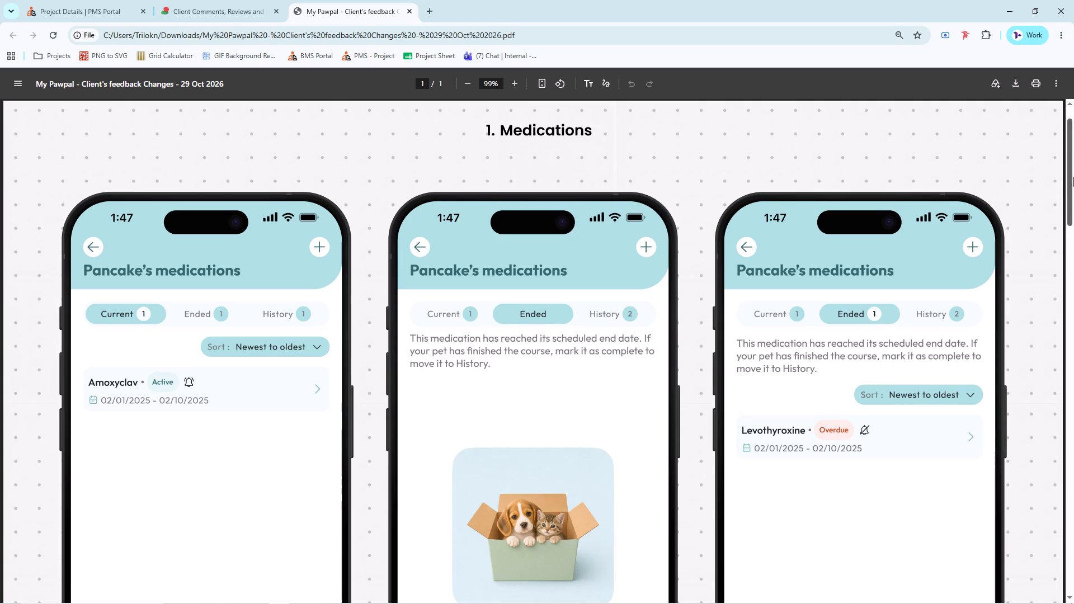
pyautogui.moveTo(1073, 177); pyautogui.dragTo(1073, 337)
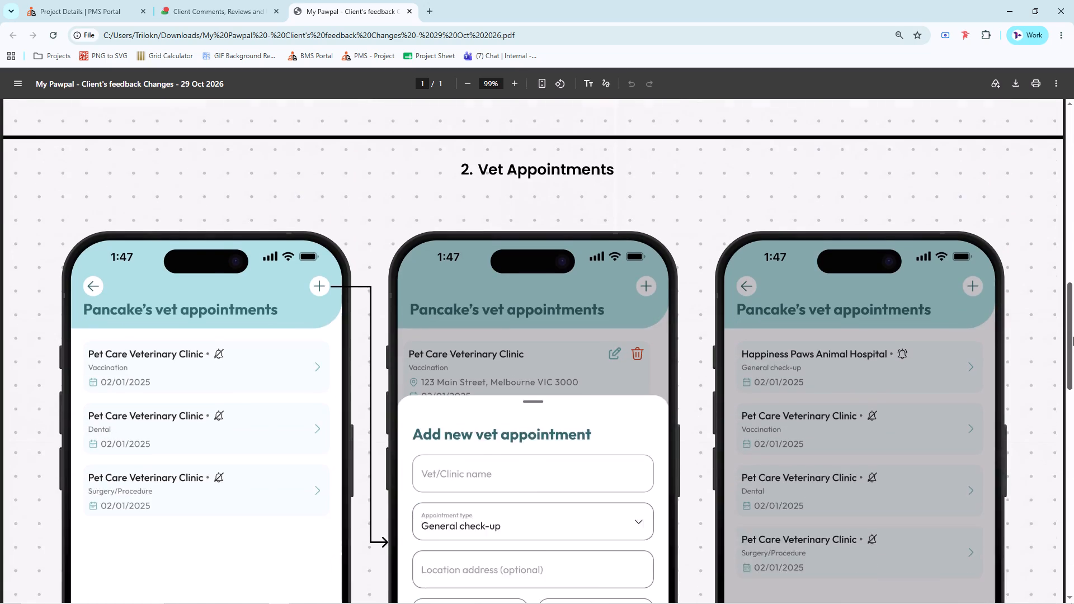
pyautogui.moveTo(1073, 337); pyautogui.dragTo(1073, 339)
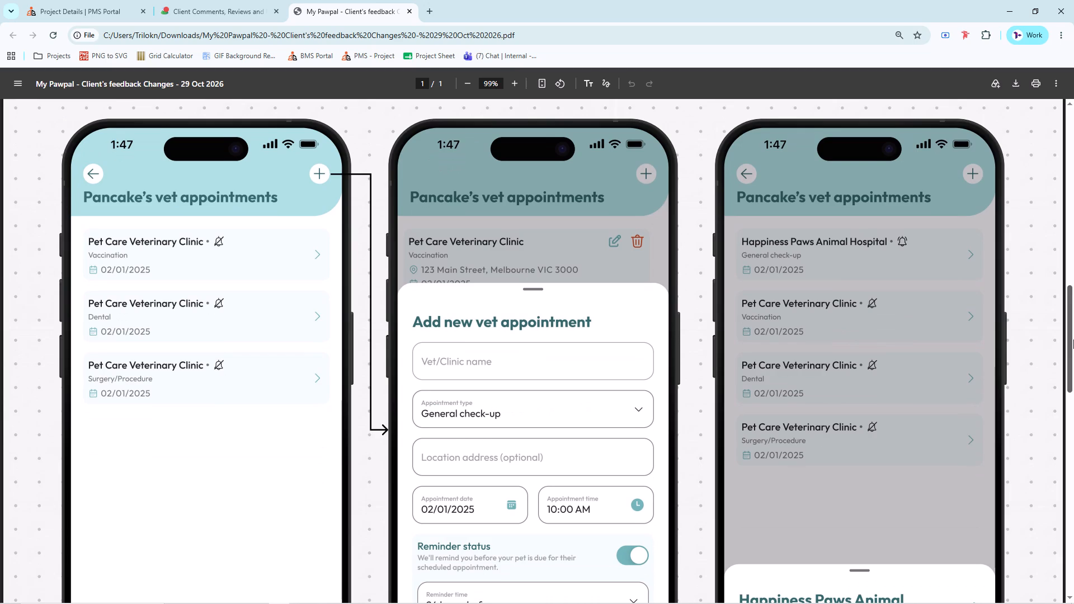
pyautogui.moveTo(1073, 339); pyautogui.dragTo(1073, 358)
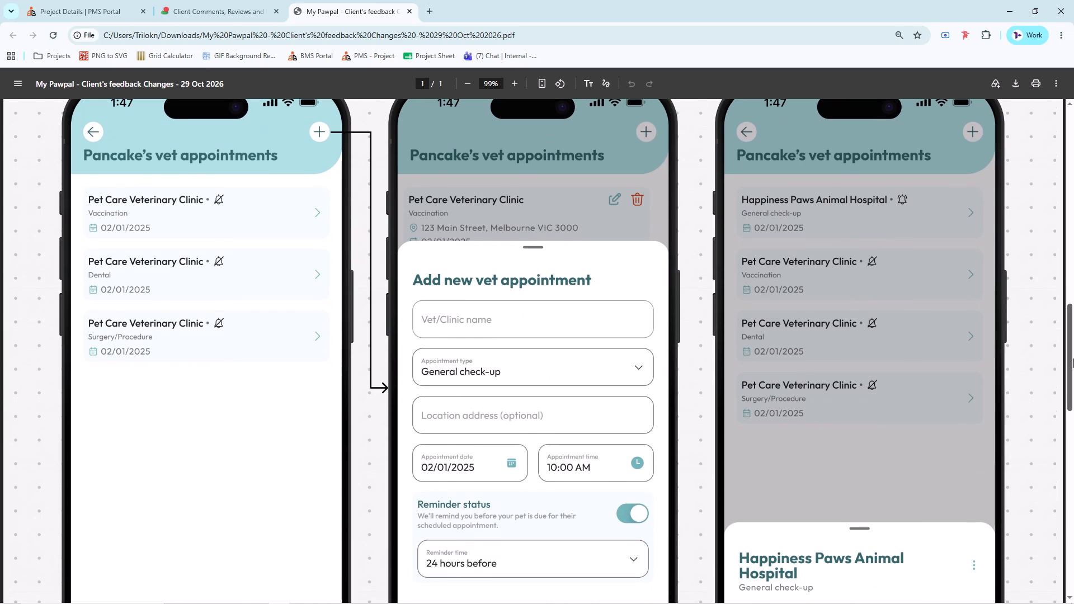
pyautogui.moveTo(1073, 358); pyautogui.dragTo(1073, 533)
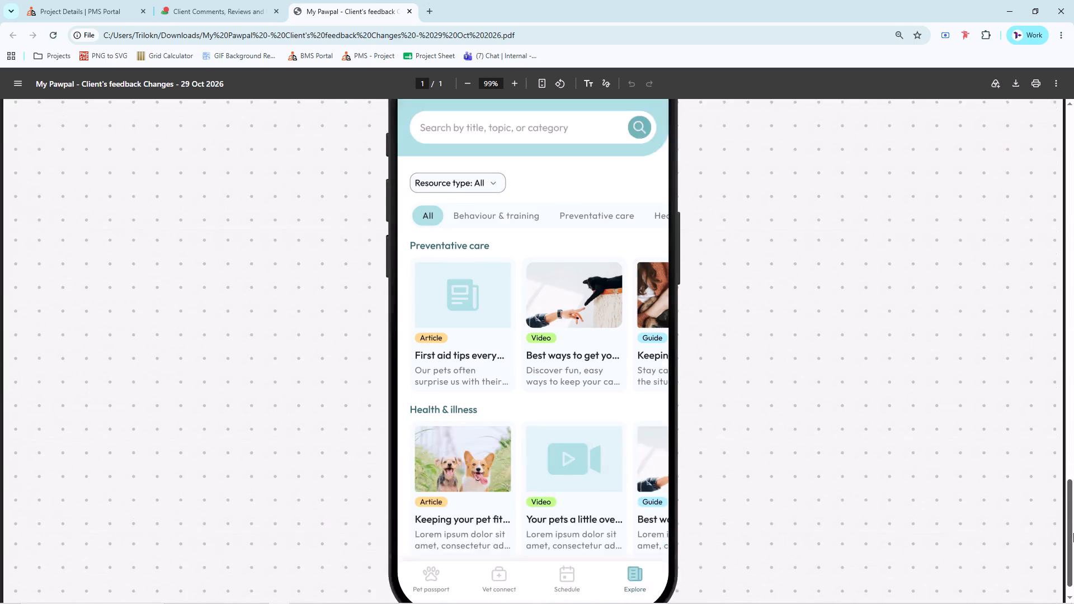
pyautogui.moveTo(1073, 533); pyautogui.dragTo(1073, 510)
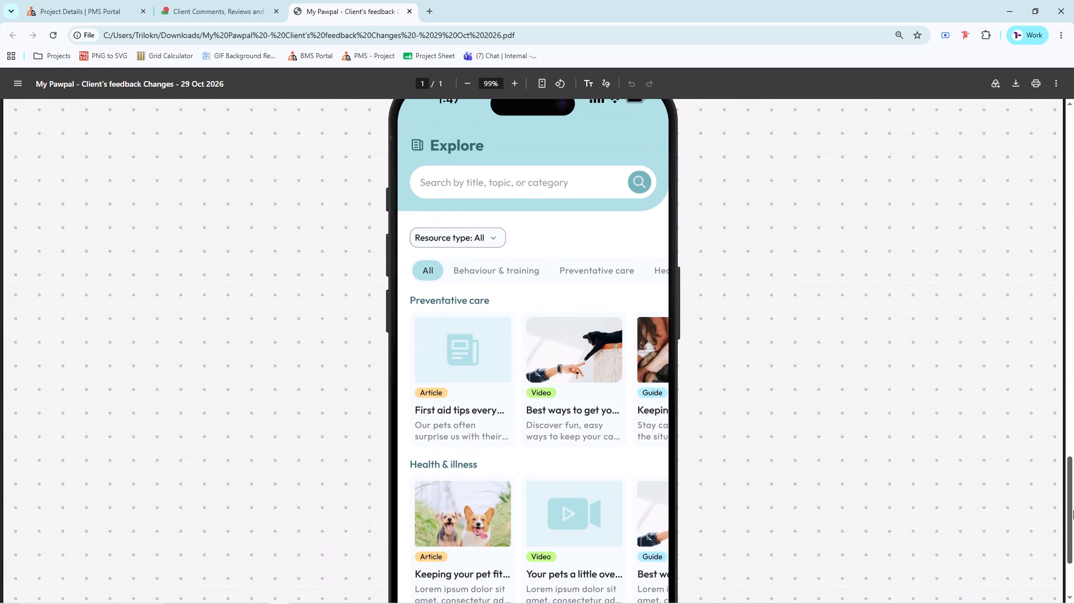
pyautogui.moveTo(1073, 510); pyautogui.dragTo(1073, 539)
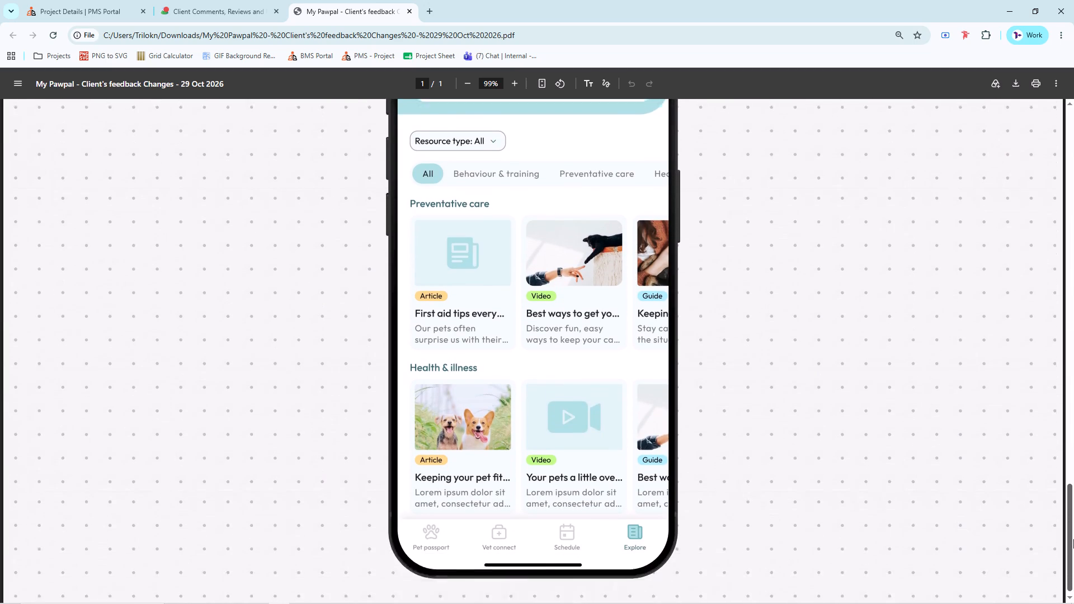
pyautogui.moveTo(1073, 539); pyautogui.dragTo(1073, 476)
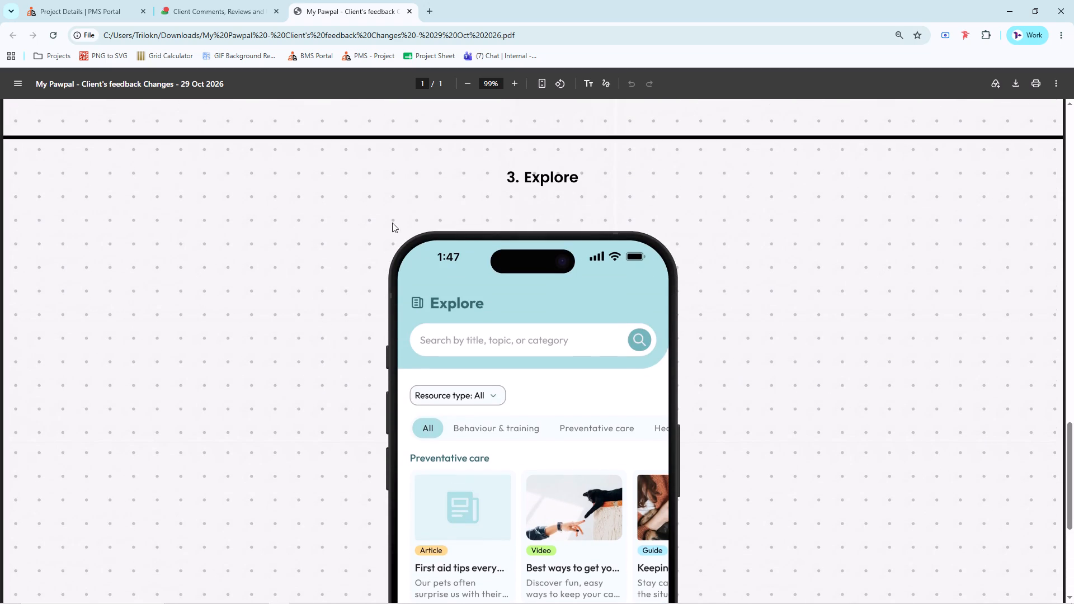
pyautogui.hotkey('ctrl', 'w')
# Open the 30 Oct 2026 My Pawpal PDF from Downloads and check its pages down to the Subscription section.
pyautogui.hotkey('alt', 'Tab')
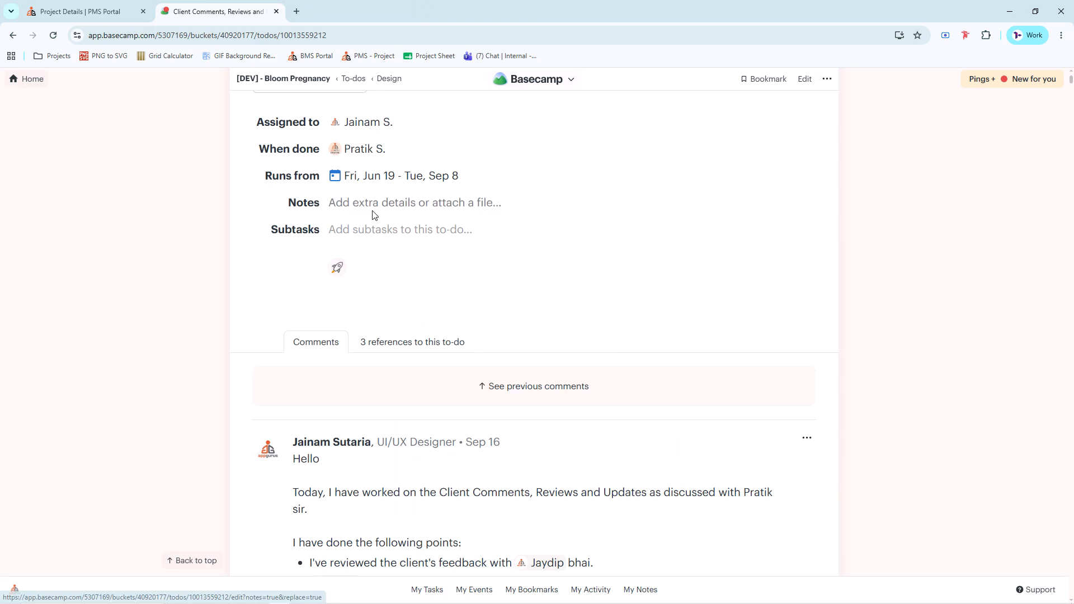
pyautogui.doubleClick(277, 172)
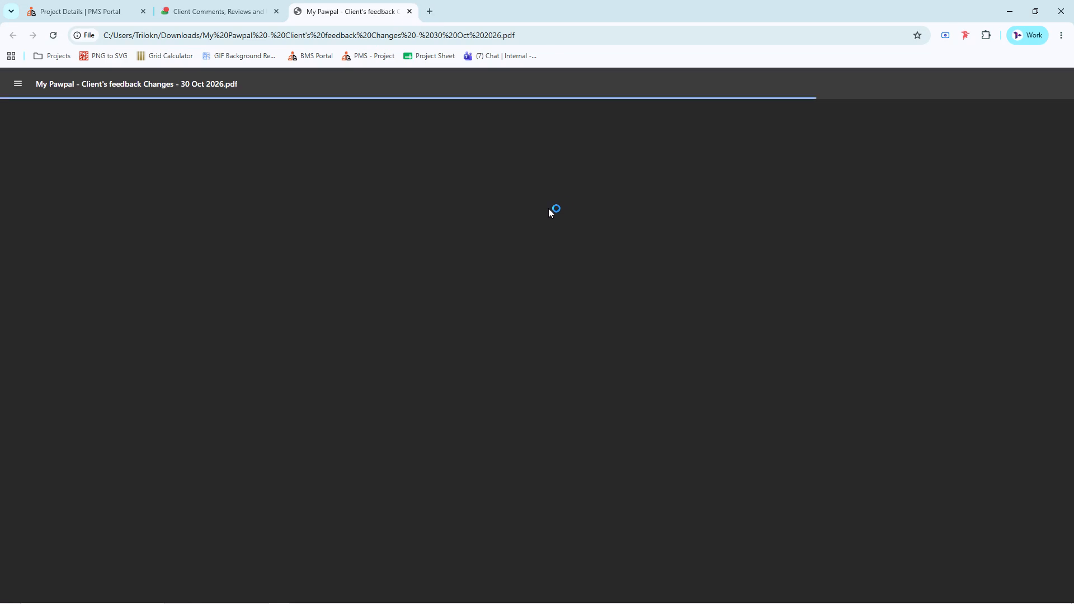
pyautogui.moveTo(1071, 133); pyautogui.dragTo(1073, 299)
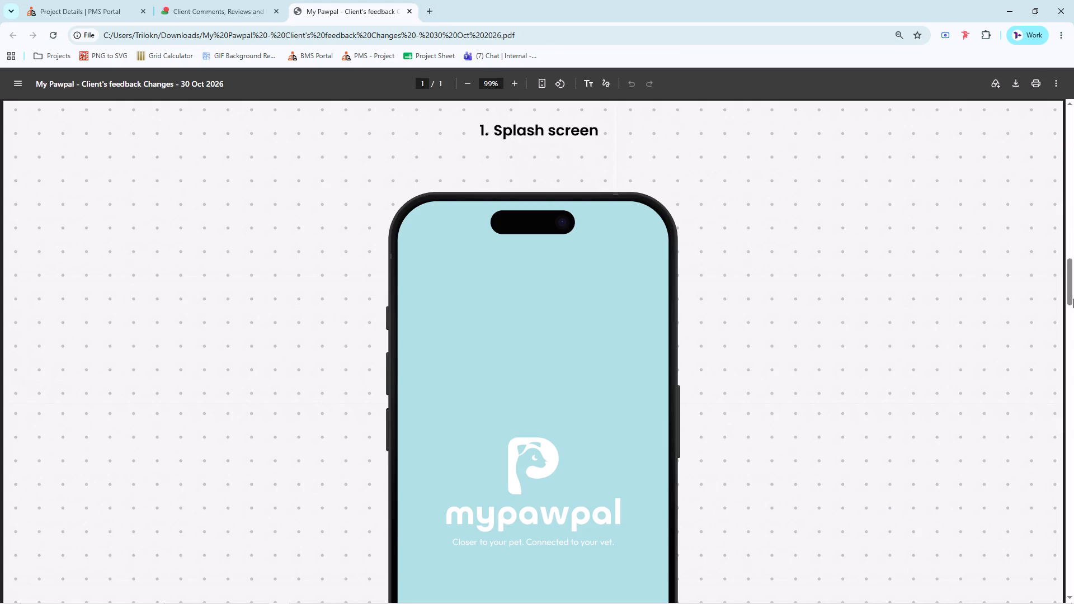
pyautogui.moveTo(1073, 299); pyautogui.dragTo(1073, 410)
pyautogui.scroll(-2, 882, 350)
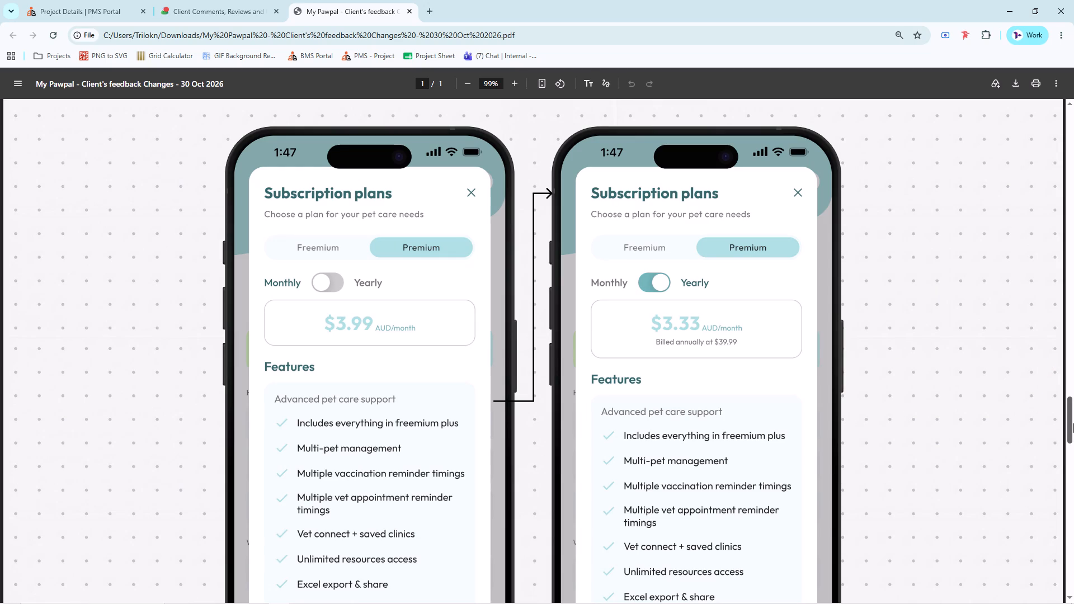
# Switch to the Goal'd file in Figma and delete the connector arrow between the two Subscription plans screens.
pyautogui.hotkey('alt', 'Tab')
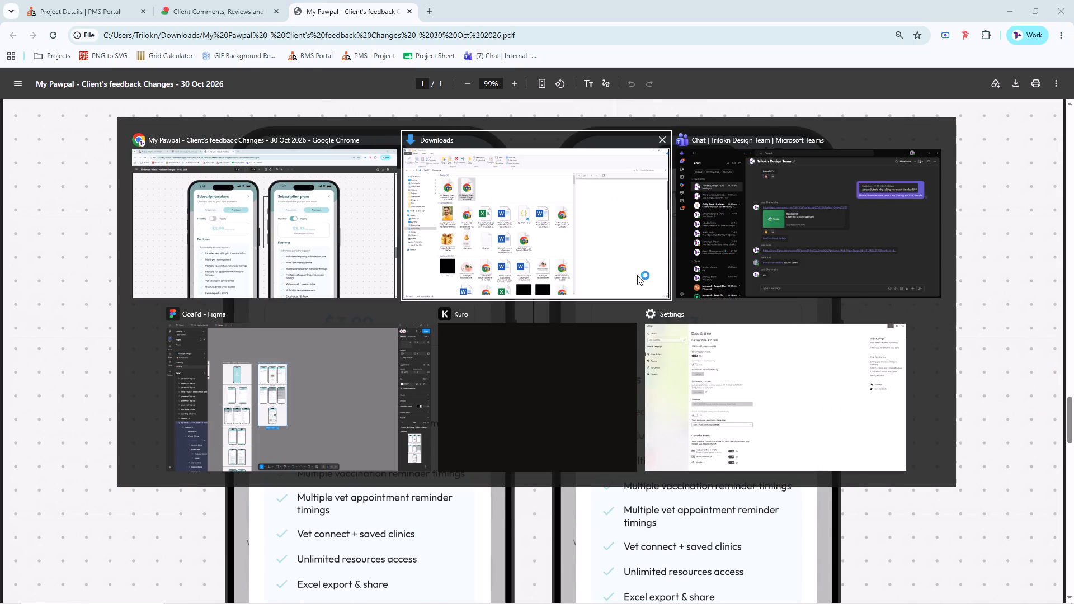
pyautogui.hotkey('alt', 'Tab')
pyautogui.hotkey('alt', 'Tab')
pyautogui.click(483, 497)
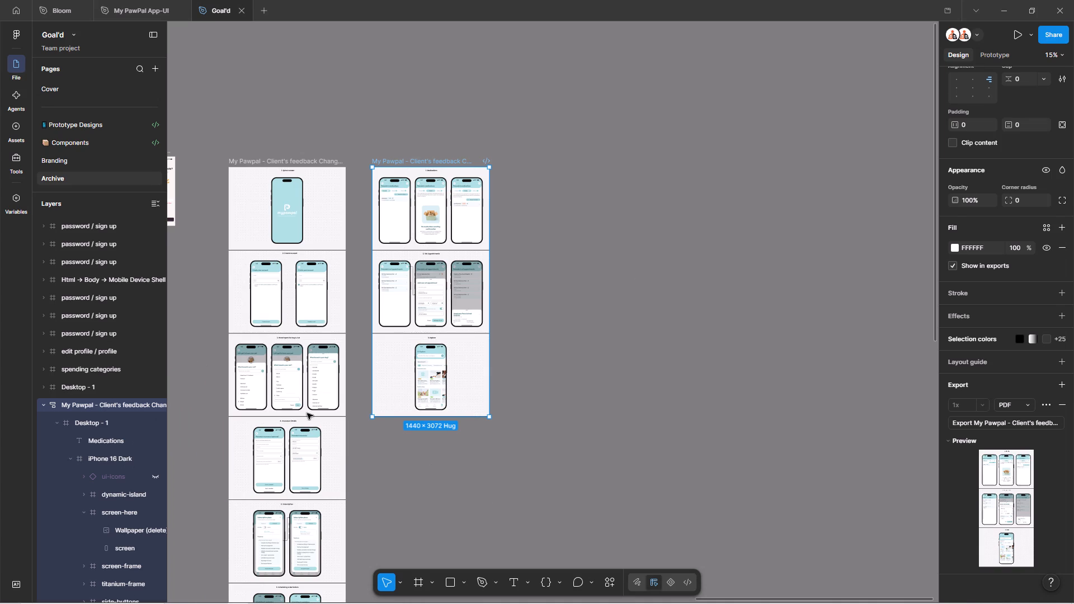
pyautogui.keyDown('ctrl'); pyautogui.scroll(6, 260, 373); pyautogui.keyUp('ctrl')
pyautogui.scroll(-10, 327, 236)
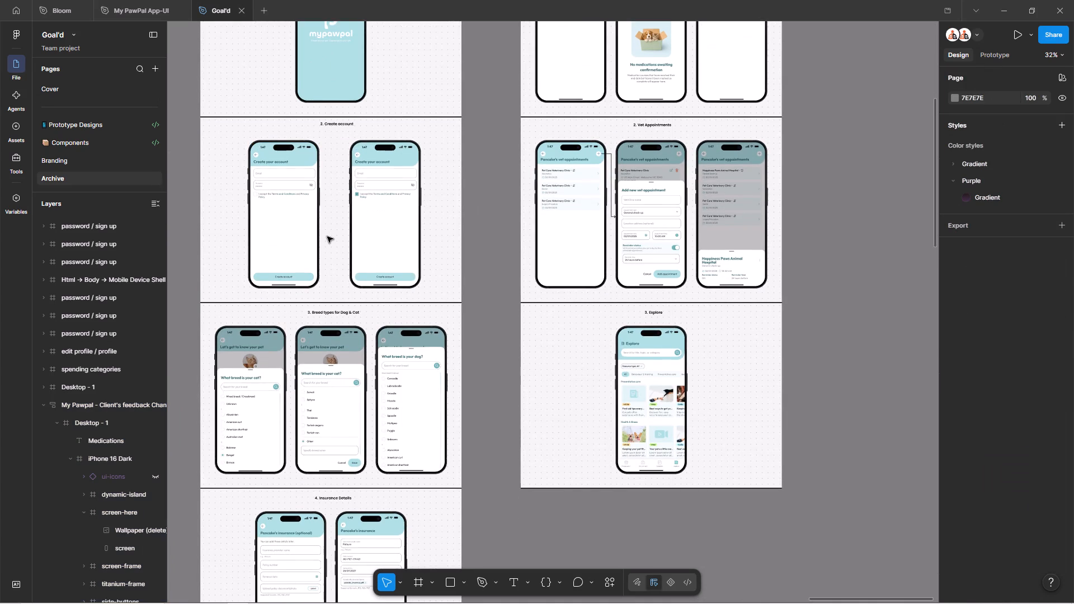
pyautogui.scroll(-15, 327, 237)
pyautogui.scroll(-15, 327, 237)
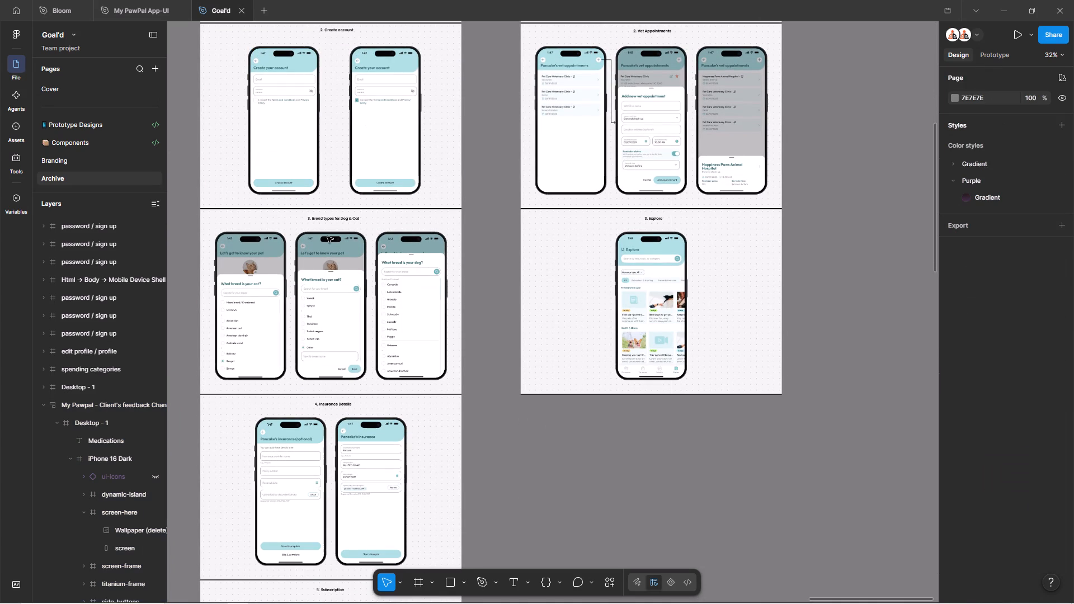
pyautogui.scroll(-15, 327, 237)
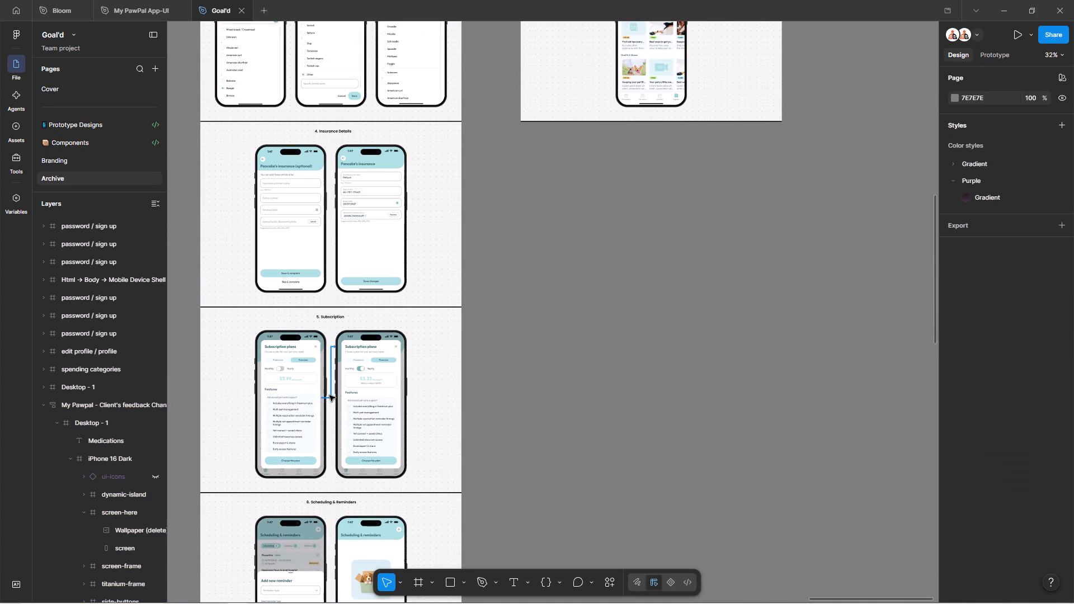
pyautogui.keyDown('ctrl'); pyautogui.click(329, 395); pyautogui.keyUp('ctrl')
pyautogui.press('Delete')
pyautogui.click(536, 379)
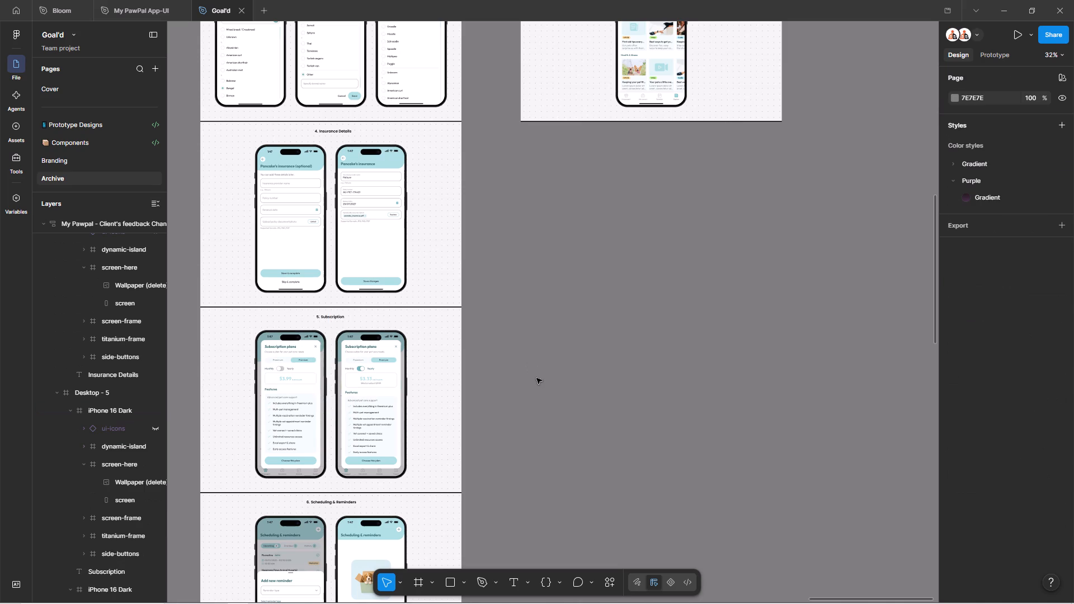
# Examine the Subscription and Scheduling & Reminders sections of the 30 Oct feedback frame for further stray connectors.
pyautogui.press('space')
pyautogui.press('space')
pyautogui.press('space')
pyautogui.press('space')
pyautogui.press('space')
pyautogui.press('space')
pyautogui.press('space')
pyautogui.press('space')
pyautogui.press('space')
pyautogui.press('space')
pyautogui.press('space')
pyautogui.press('space')
pyautogui.press('space')
pyautogui.press('space')
pyautogui.press('space')
pyautogui.press('space')
pyautogui.press('space')
pyautogui.press('space')
pyautogui.press('space')
pyautogui.press('space')
pyautogui.moveTo(517, 344); pyautogui.dragTo(580, 120)
pyautogui.moveTo(618, 238); pyautogui.dragTo(597, 119)
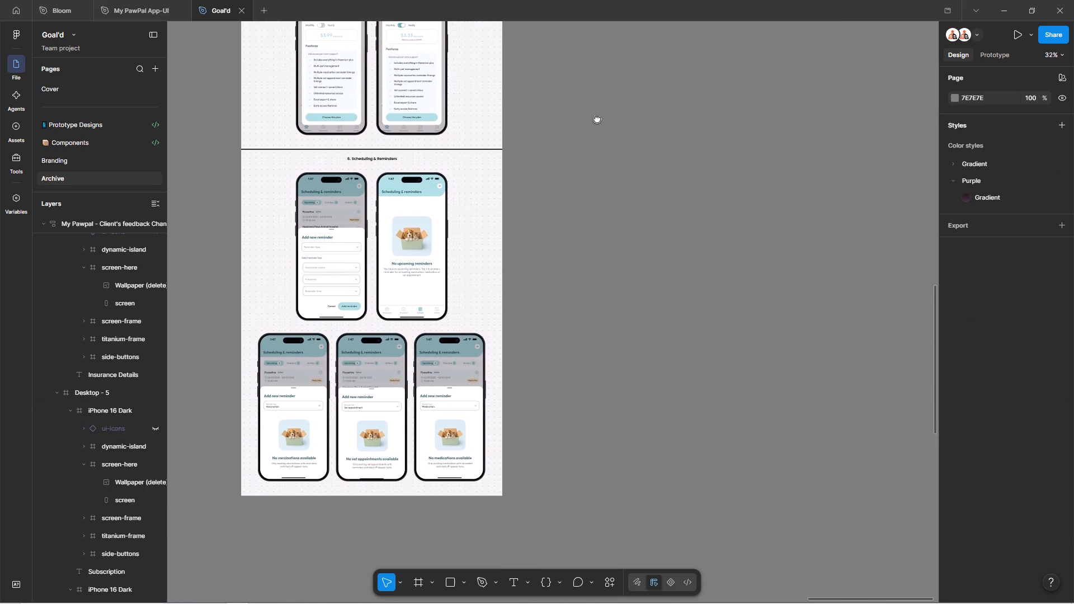
pyautogui.moveTo(597, 119); pyautogui.dragTo(625, 437)
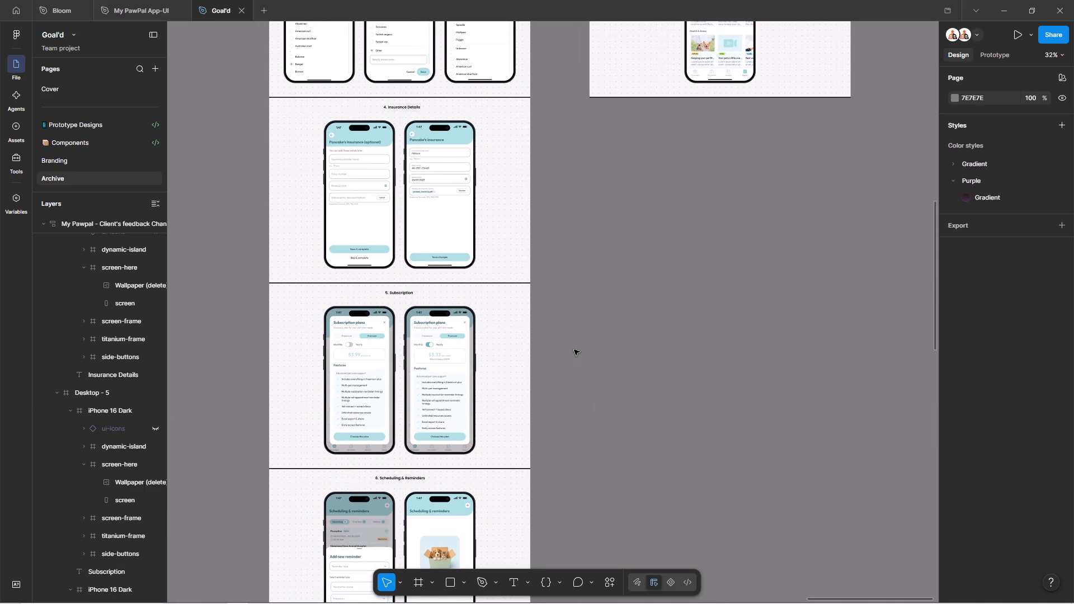
pyautogui.keyDown('ctrl'); pyautogui.scroll(-3, 573, 347); pyautogui.keyUp('ctrl')
# Switch to Chrome and check the rest of the 30 Oct PDF, from Subscription through the Scheduling & Reminders screens.
pyautogui.hotkey('alt', 'Tab')
pyautogui.scroll(-5, 621, 338)
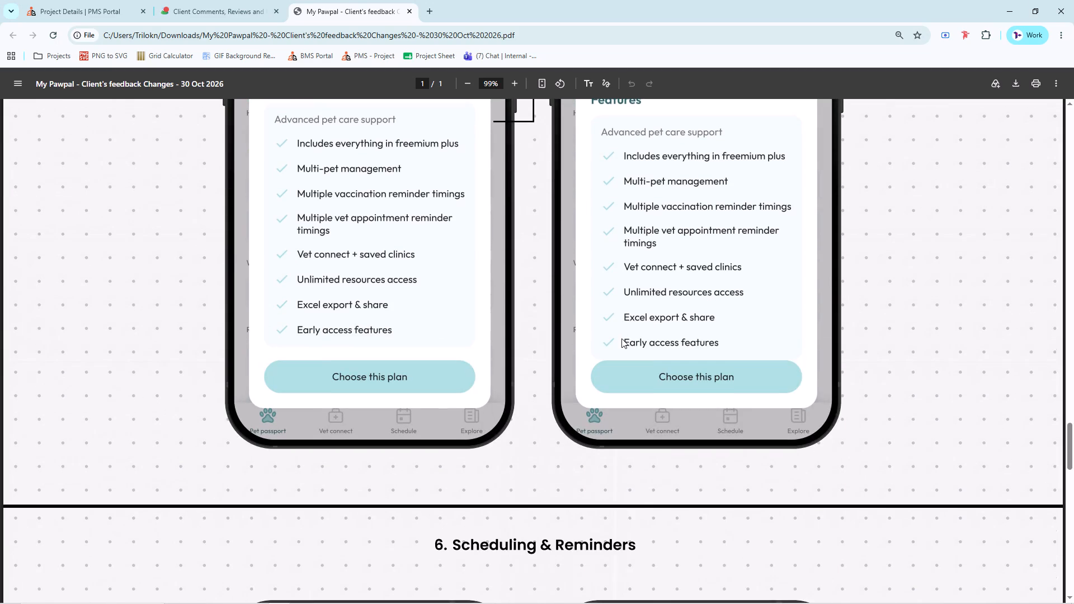
pyautogui.scroll(-12, 621, 338)
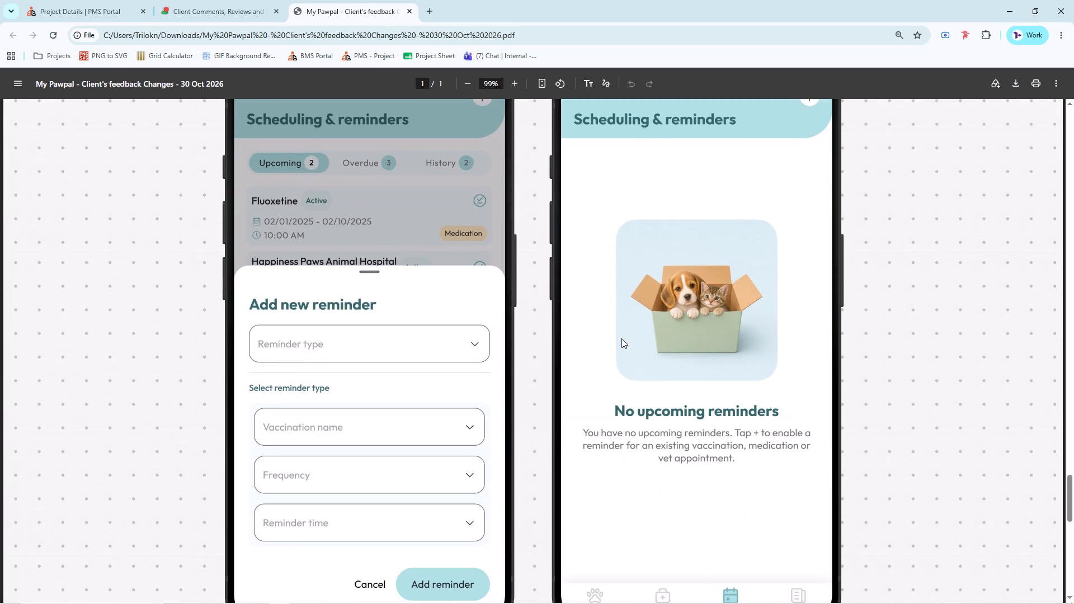
pyautogui.scroll(-5, 621, 338)
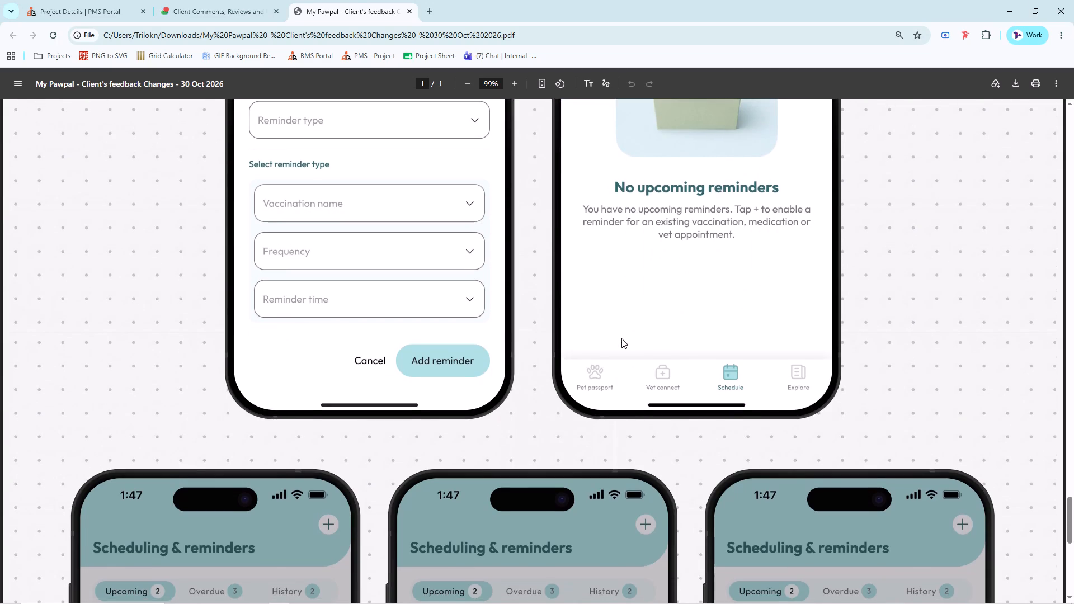
pyautogui.scroll(-13, 621, 338)
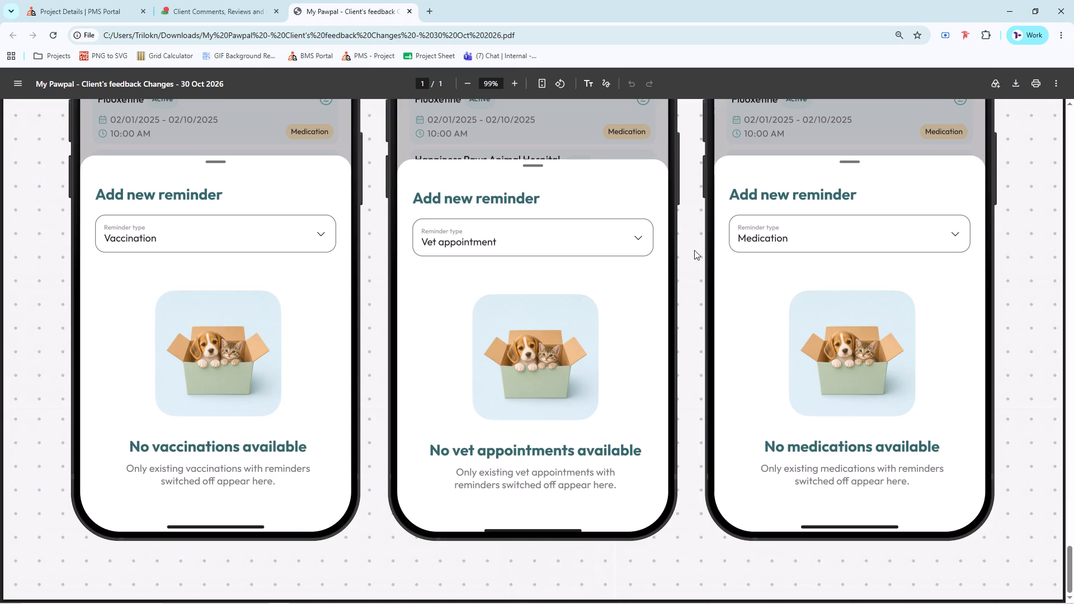
# Re-export the 30 Oct feedback frame from Figma as PDF, replacing "My Pawpal - Client's feedback Changes - 30 Oct 2026" in Downloads.
pyautogui.hotkey('alt', 'Tab')
pyautogui.keyDown('ctrl'); pyautogui.scroll(-15, 494, 314); pyautogui.keyUp('ctrl')
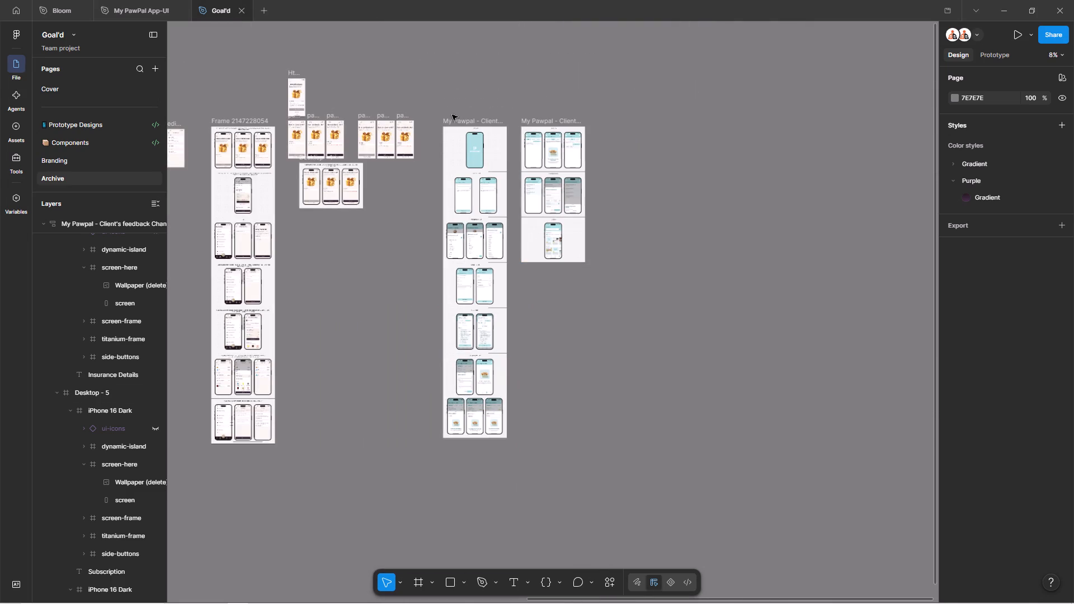
pyautogui.click(460, 119)
pyautogui.scroll(-10, 1024, 365)
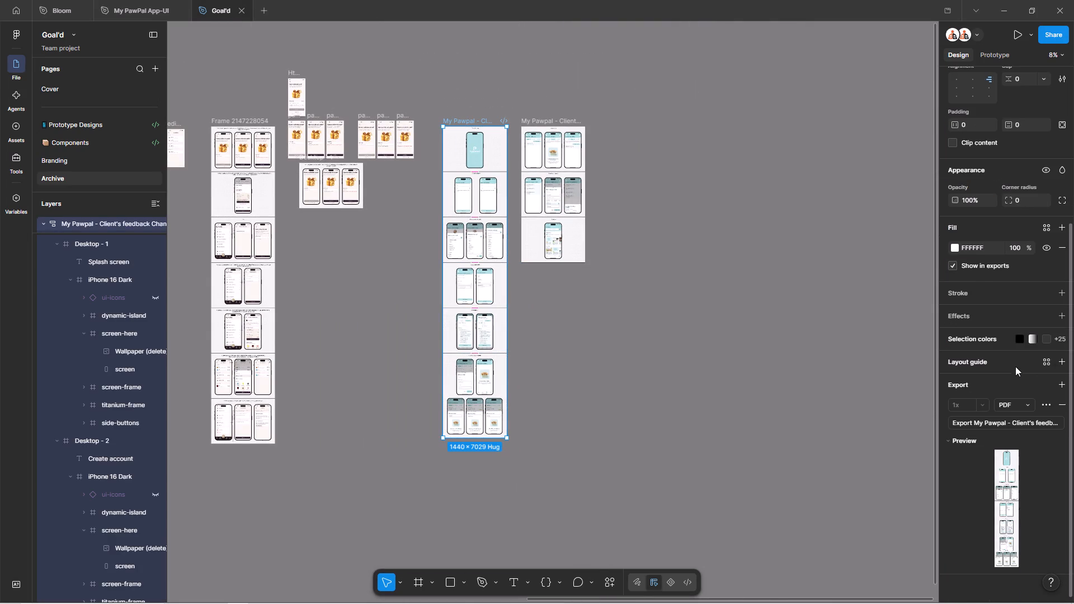
pyautogui.scroll(-2, 1015, 366)
pyautogui.keyDown('ctrl'); pyautogui.scroll(19, 555, 155); pyautogui.keyUp('ctrl')
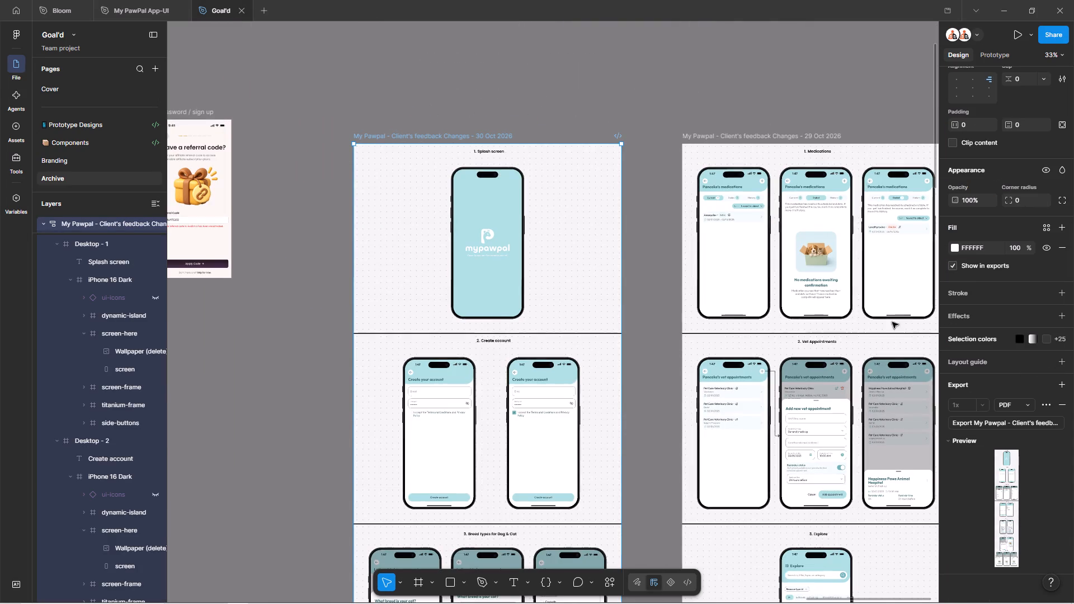
pyautogui.click(1015, 416)
pyautogui.click(1021, 416)
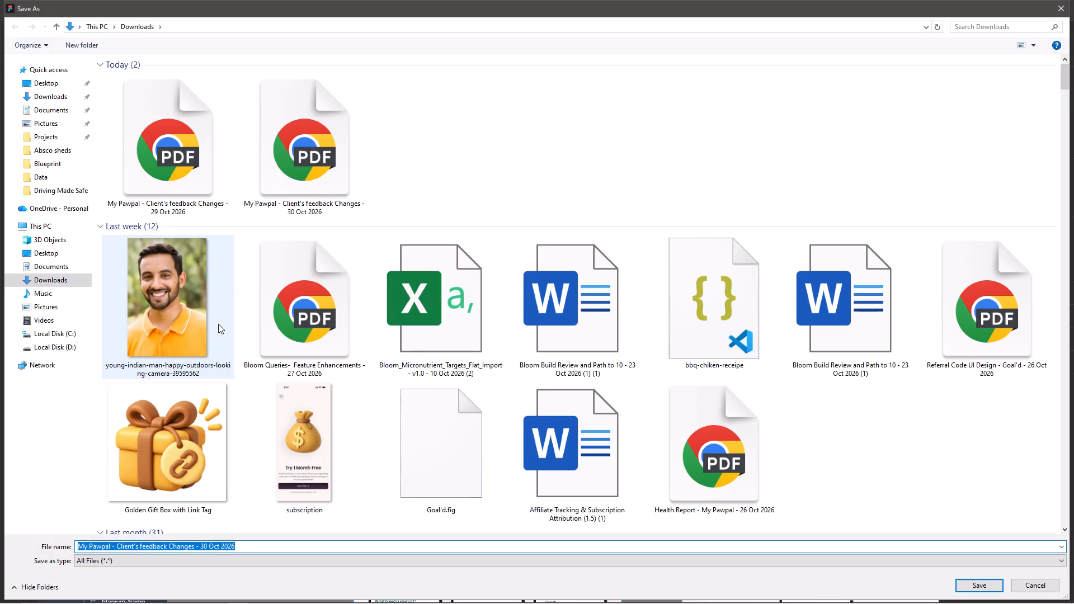
pyautogui.click(274, 170)
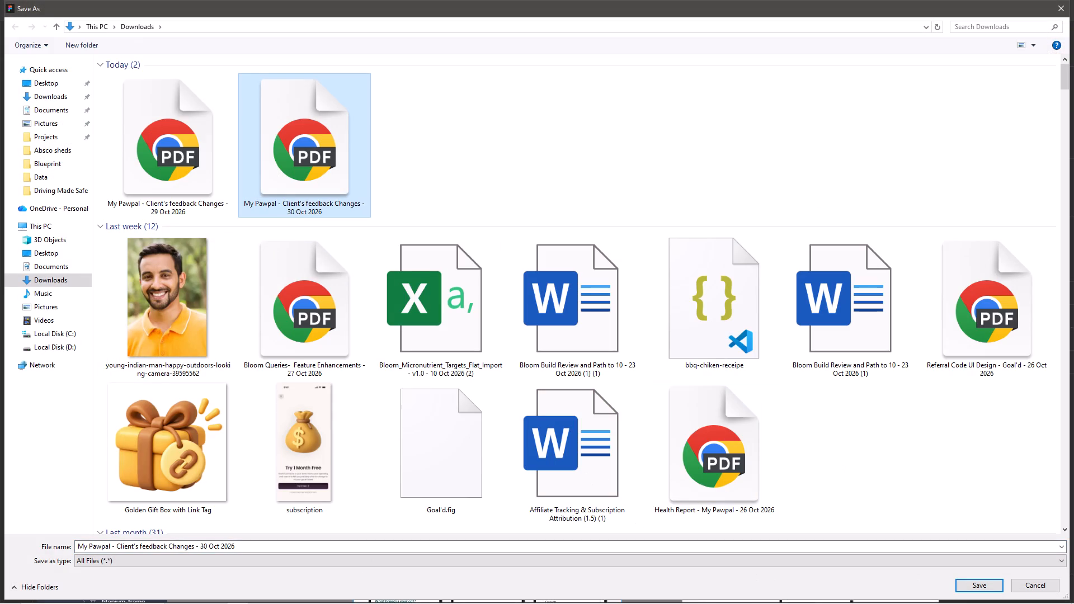
pyautogui.click(973, 582)
pyautogui.click(592, 308)
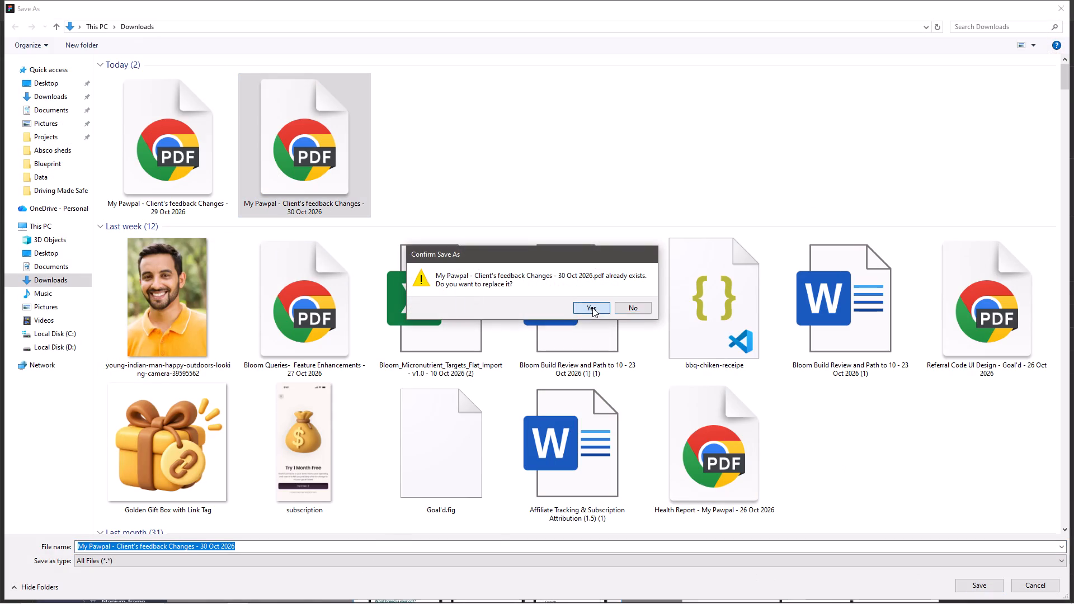
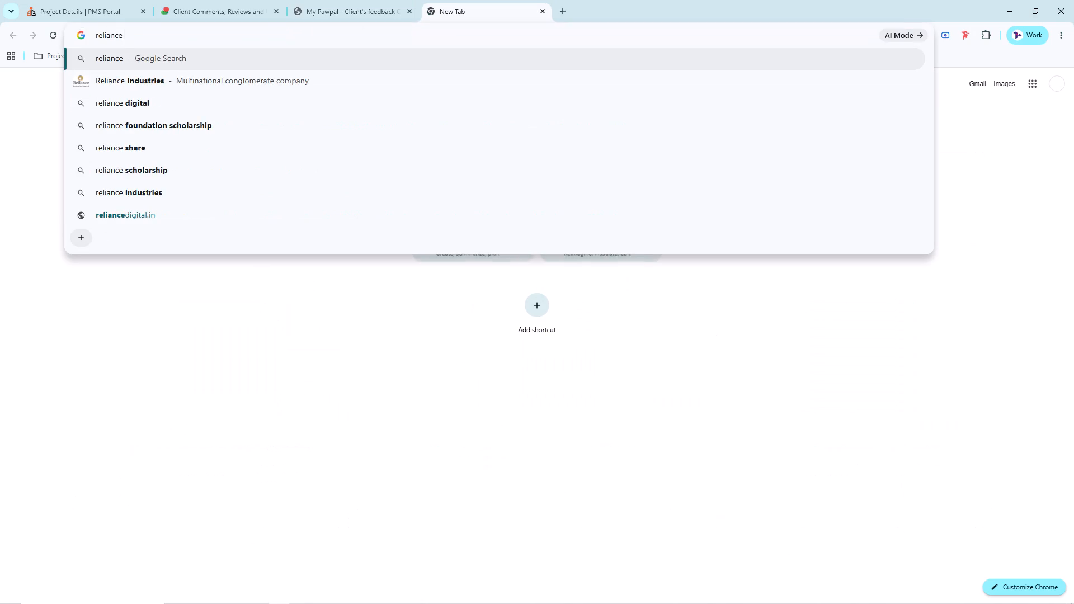
# Search Google for "reliance industries share price" and view the day's share price chart.
pyautogui.write('in')
pyautogui.press('Right')
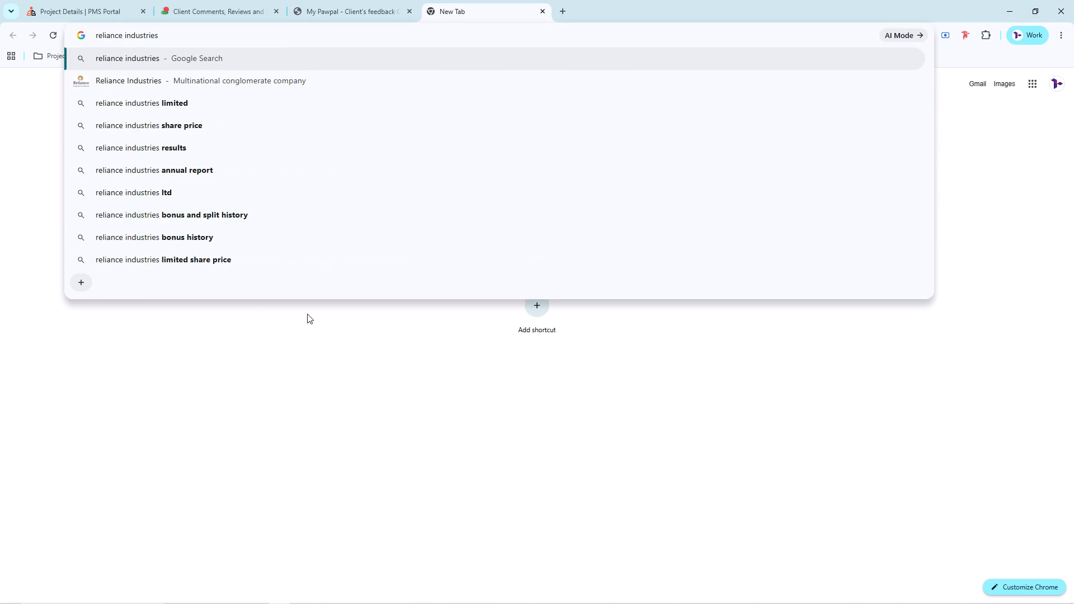
pyautogui.press('space')
pyautogui.write("share price'")
pyautogui.press('BackSpace')
pyautogui.press('Return')
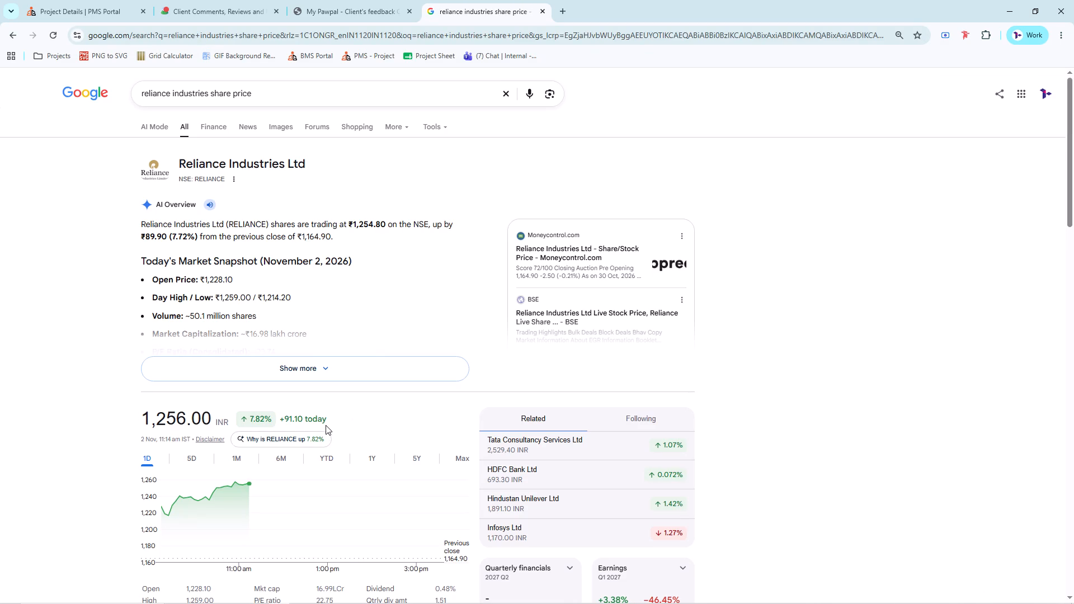
pyautogui.scroll(-2, 323, 424)
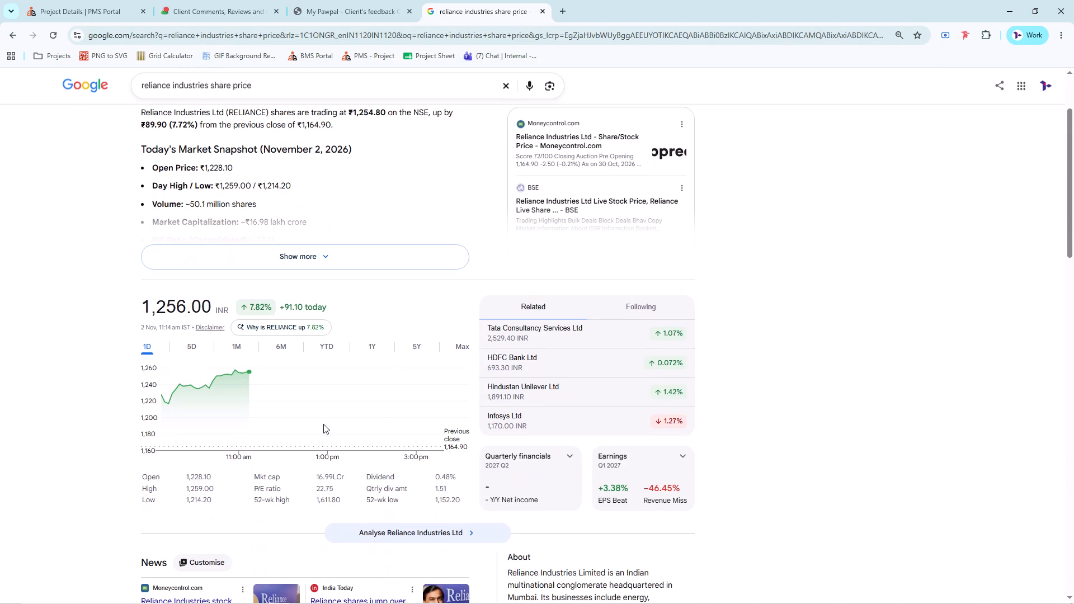
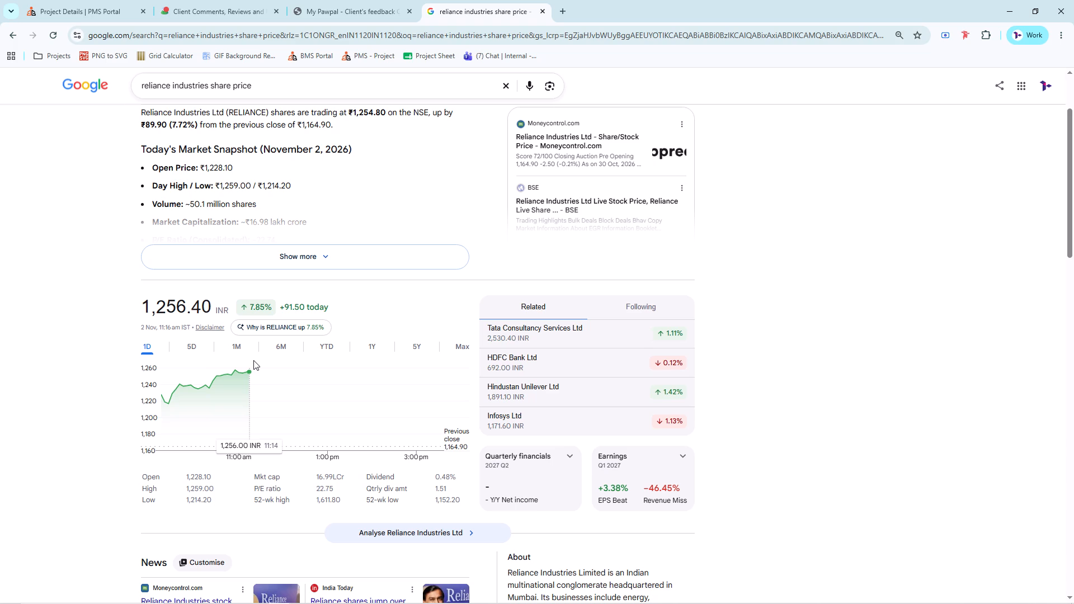
# Search Google for "bajaj finance share price" in a new tab, view the day's price chart, and close that tab.
pyautogui.click(560, 7)
pyautogui.write('bajaj fi')
pyautogui.press('Right')
pyautogui.press('space')
pyautogui.write('s')
pyautogui.write('hare price')
pyautogui.press('Return')
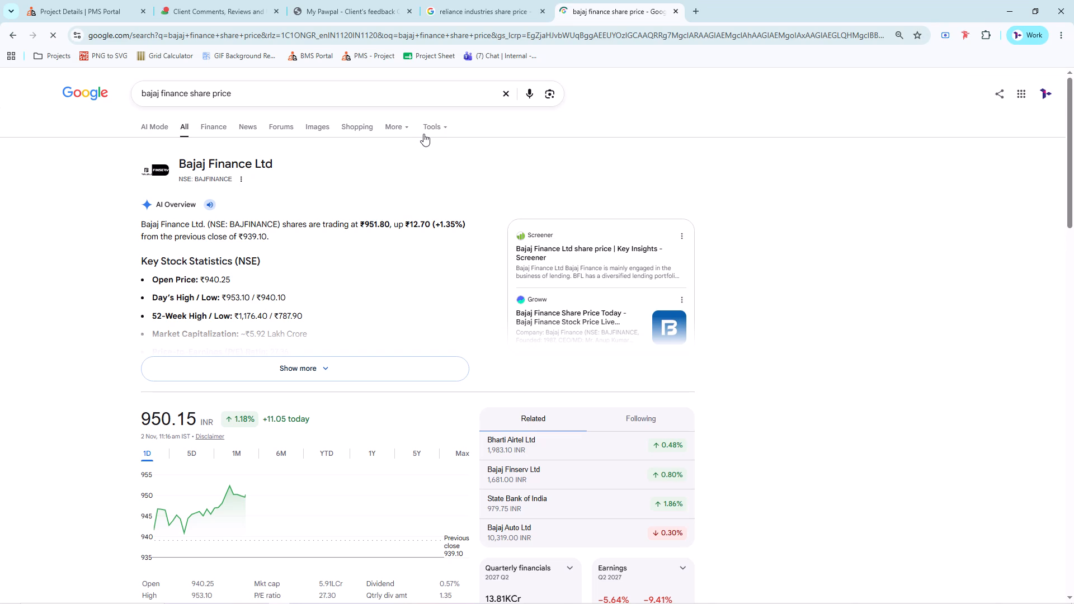
pyautogui.scroll(-3, 416, 182)
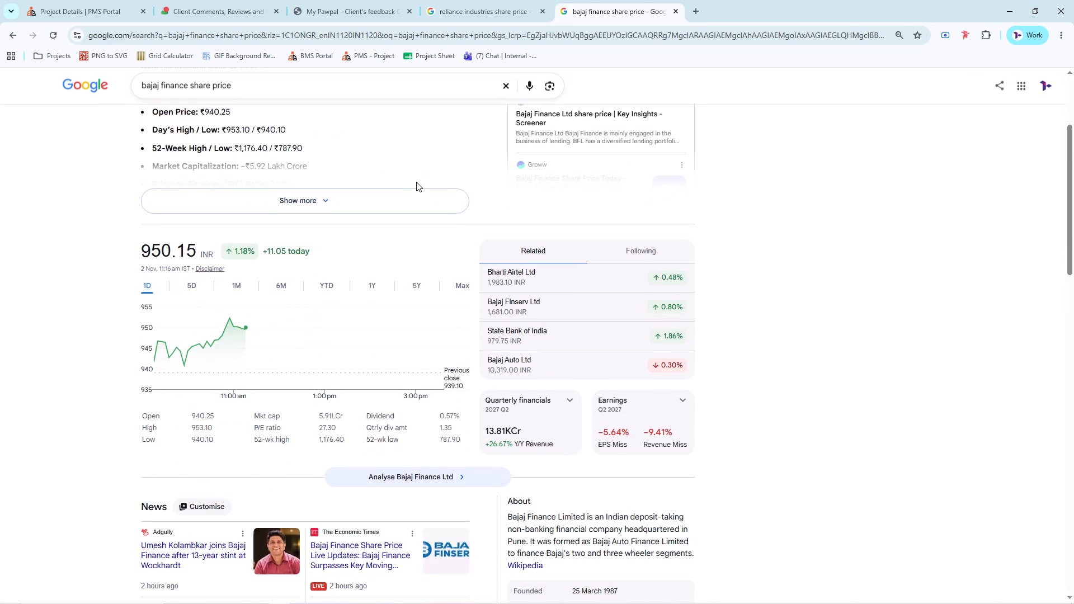
pyautogui.scroll(6, 418, 181)
pyautogui.hotkey('ctrl', 'w')
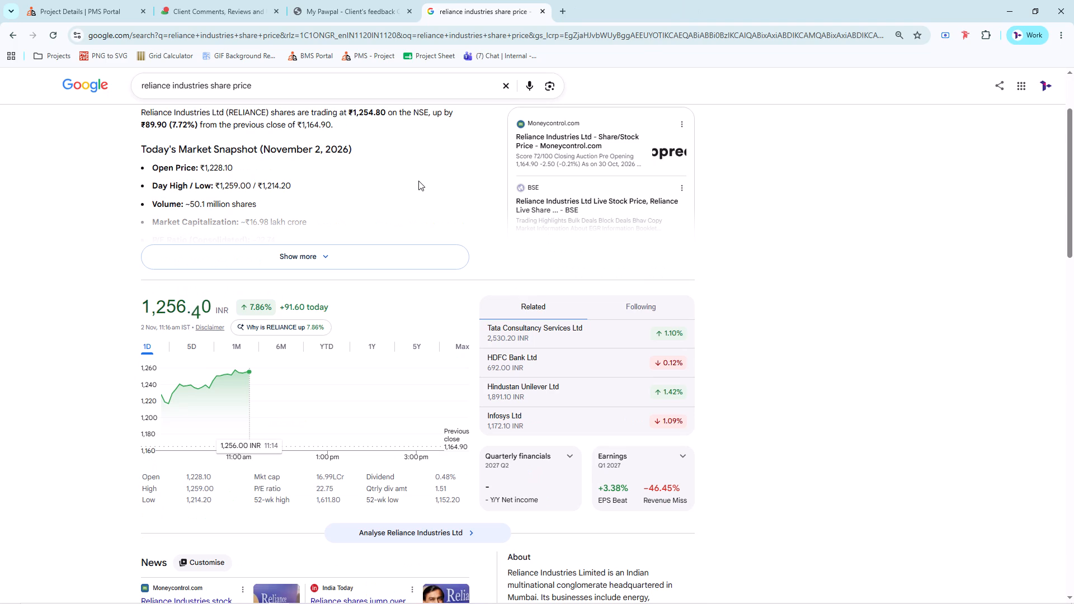
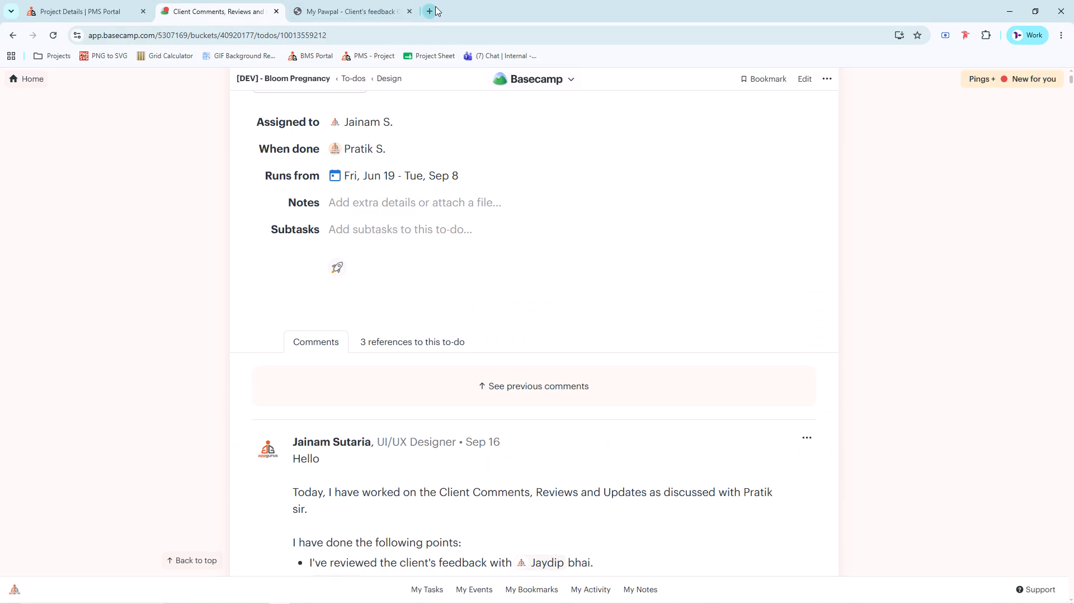
# Open the HRMS portal in the new tab and view the Leave Applications list under Leaves & Holidays.
pyautogui.write('hrms')
pyautogui.press('Return')
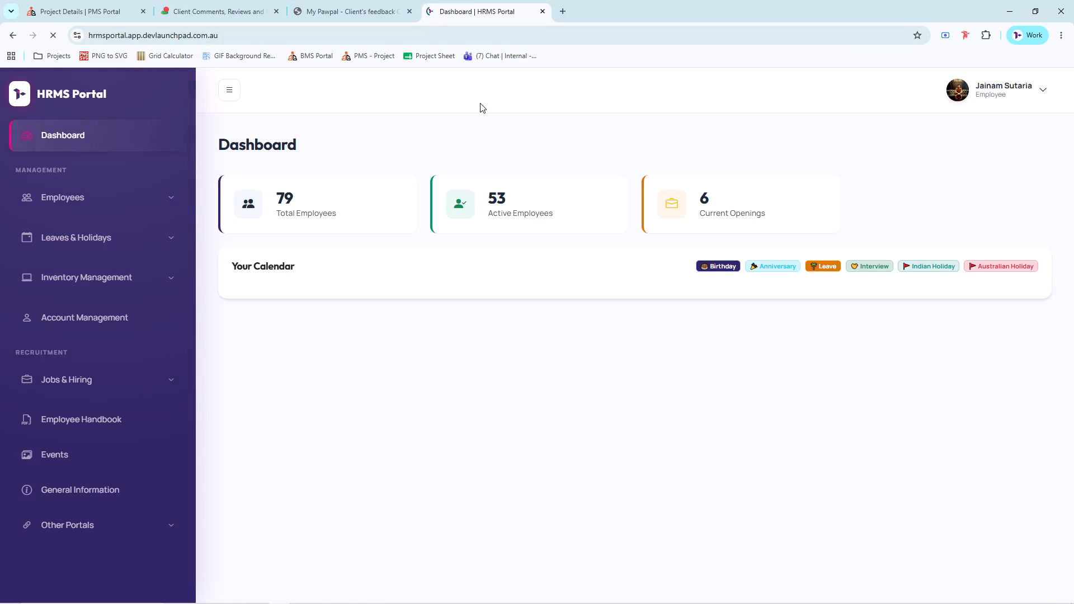
pyautogui.click(123, 201)
pyautogui.click(130, 297)
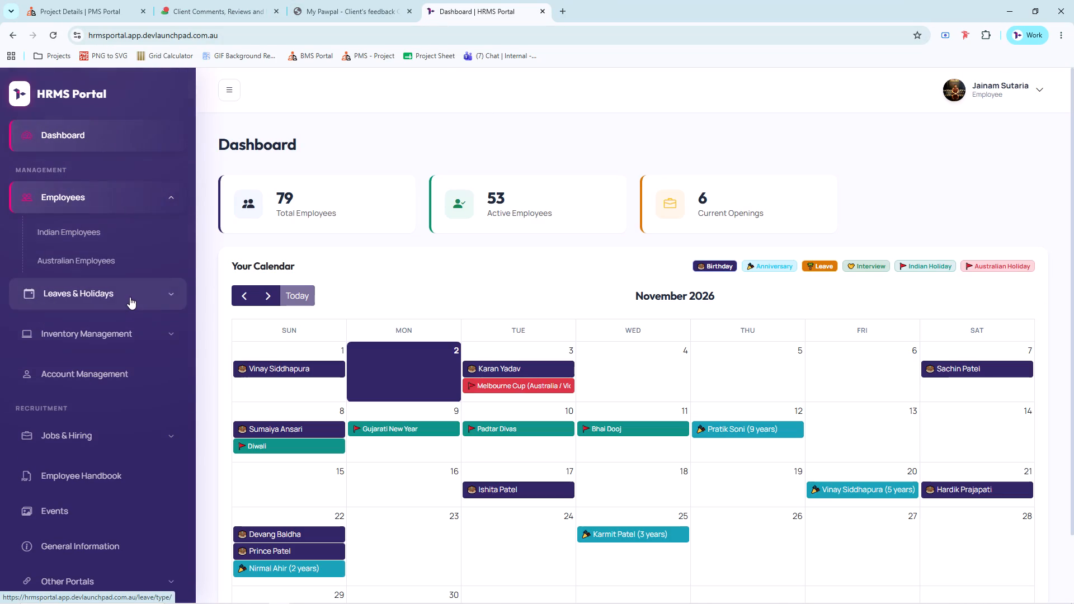
pyautogui.click(115, 300)
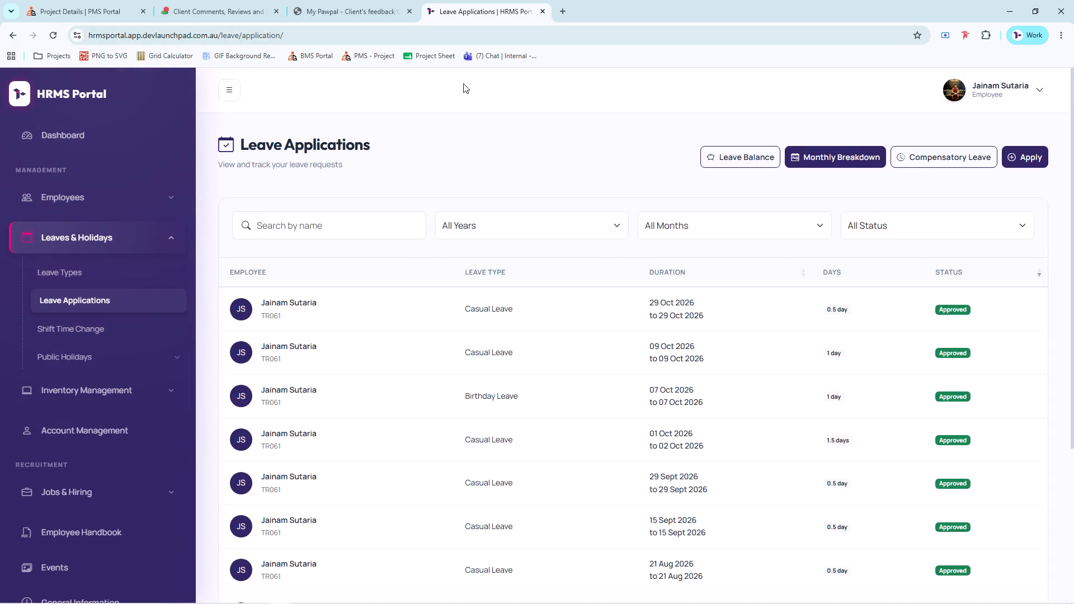
# Open the PMS portal in another new tab and view the list of client projects.
pyautogui.click(556, 8)
pyautogui.write('pms')
pyautogui.press('Return')
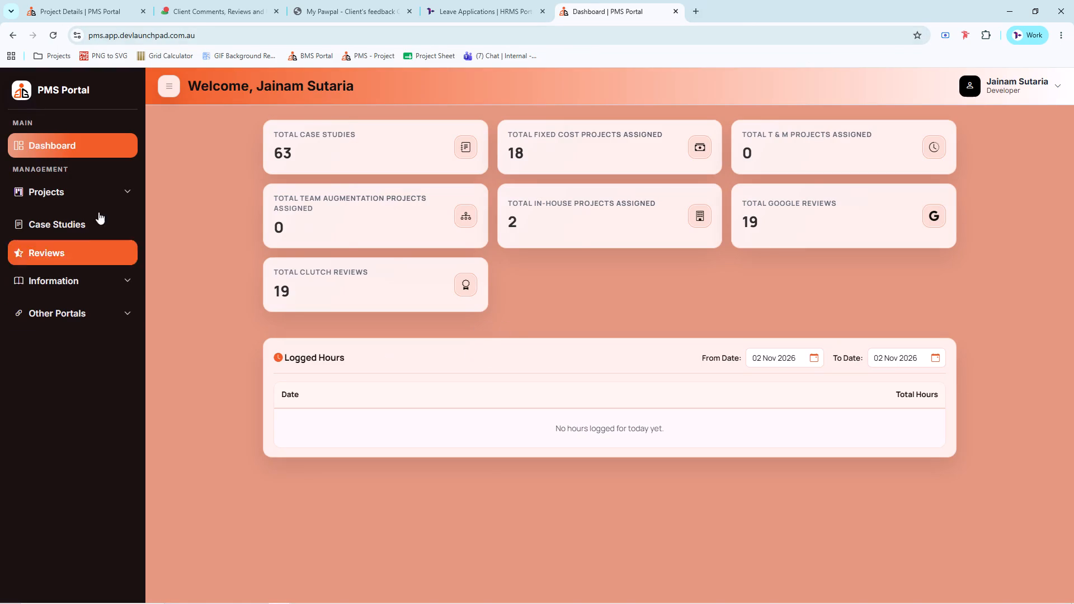
pyautogui.click(71, 182)
pyautogui.click(79, 211)
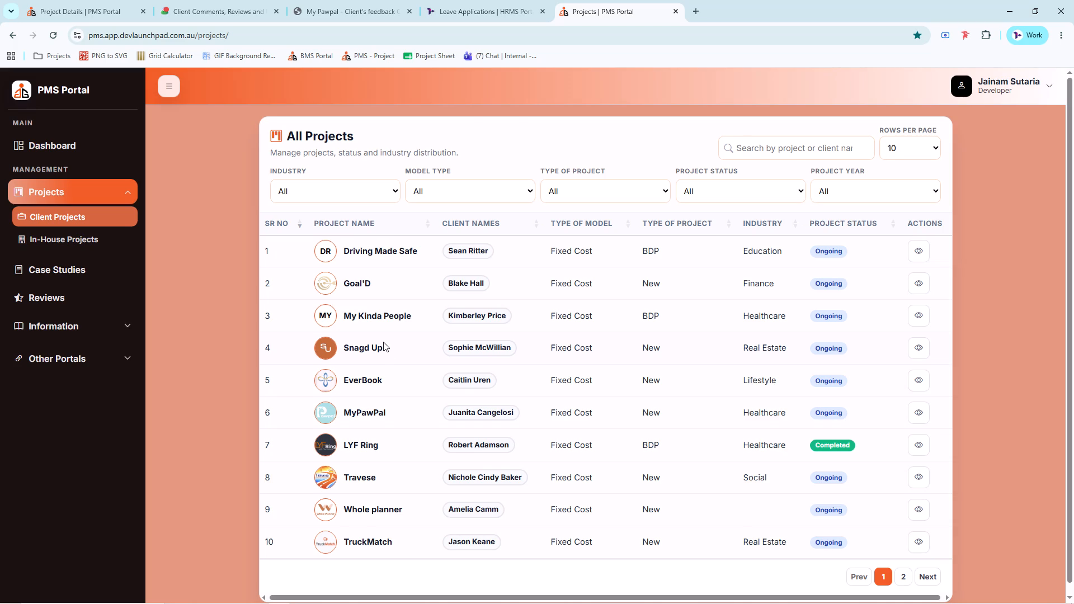
# On the PMS dashboard, show logged hours from 30 Oct 2026 and inspect that day's project breakdown, collapsing it again.
pyautogui.click(79, 157)
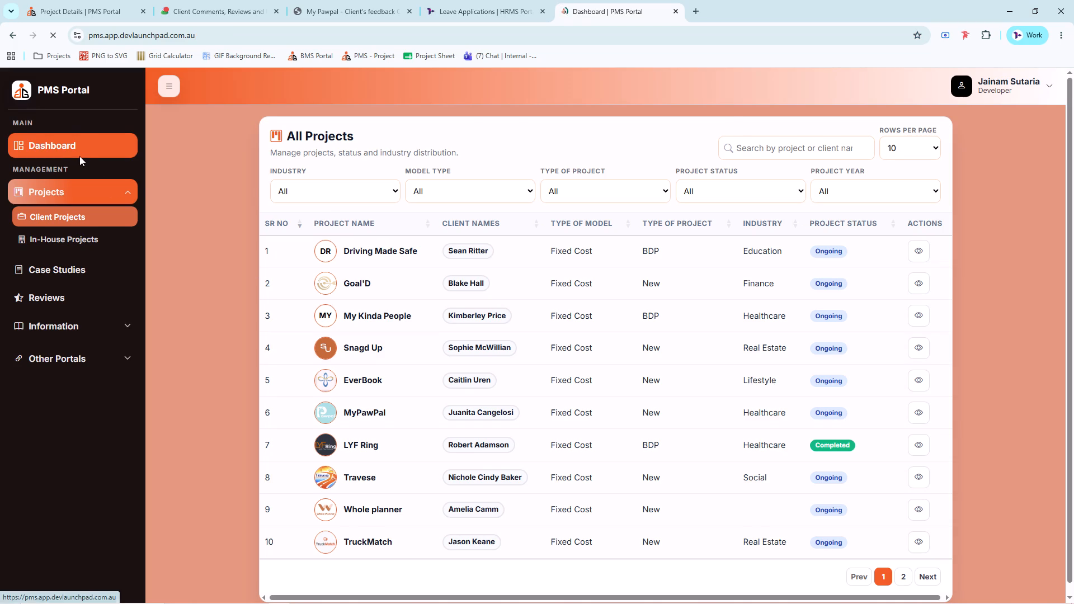
pyautogui.click(816, 356)
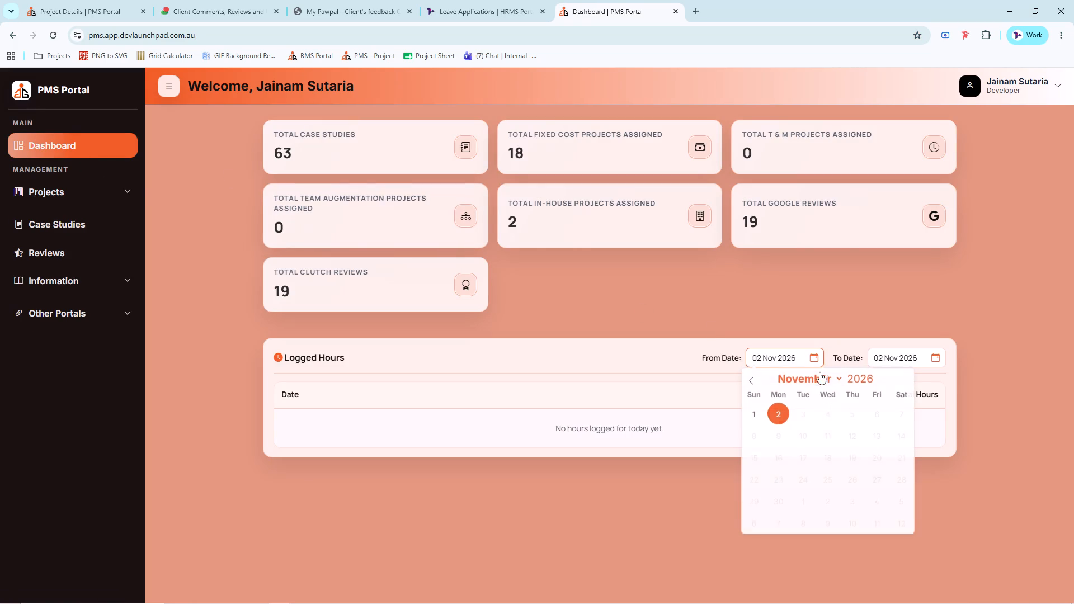
pyautogui.click(748, 381)
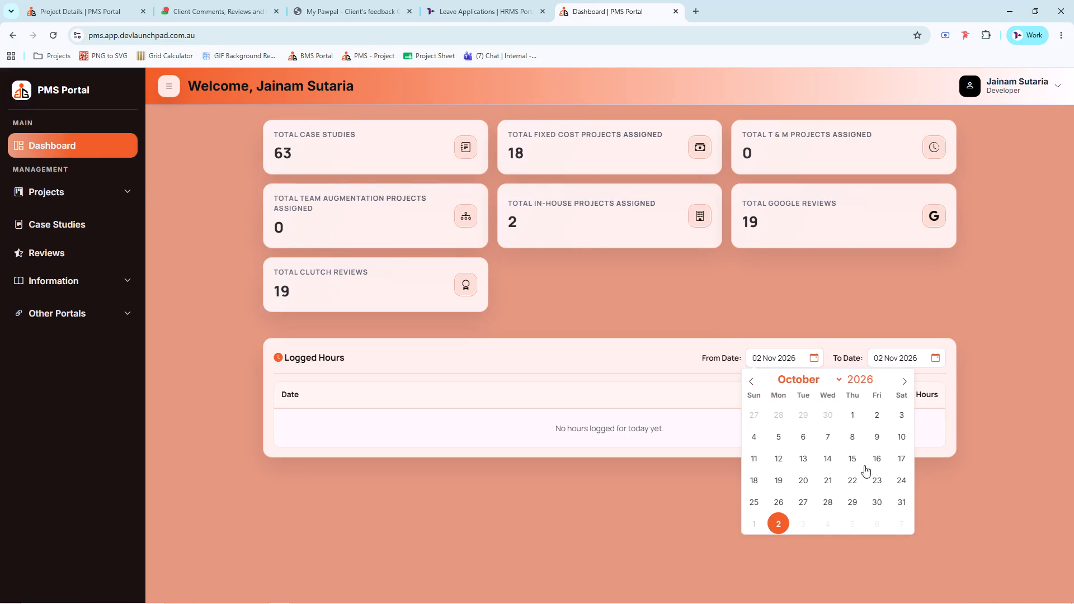
pyautogui.click(877, 503)
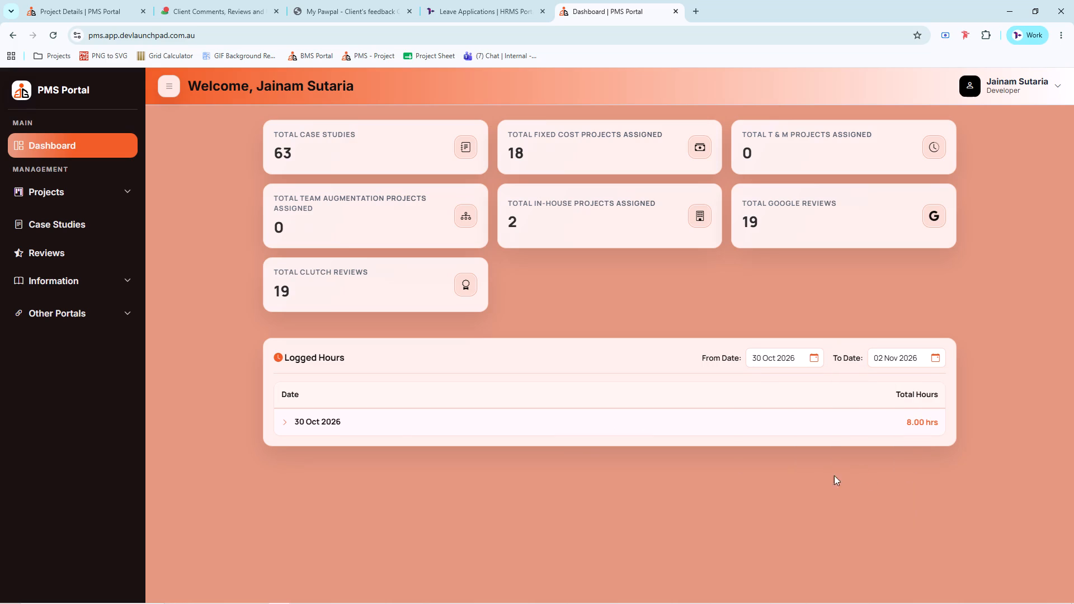
pyautogui.click(361, 423)
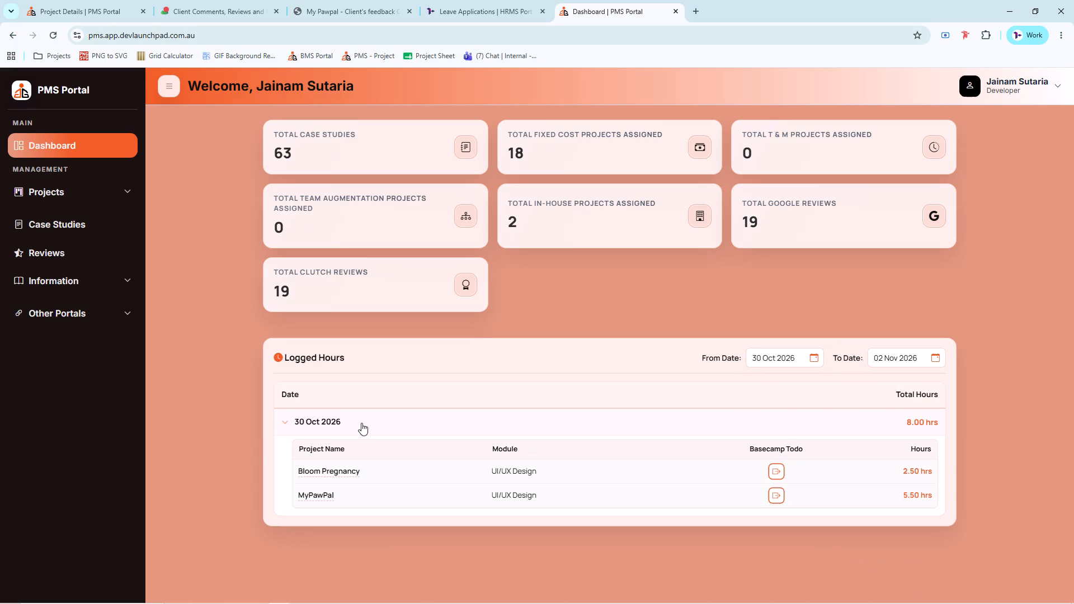
pyautogui.click(361, 423)
# Set the From Date of the Logged Hours list to 29 Oct 2026.
pyautogui.click(788, 355)
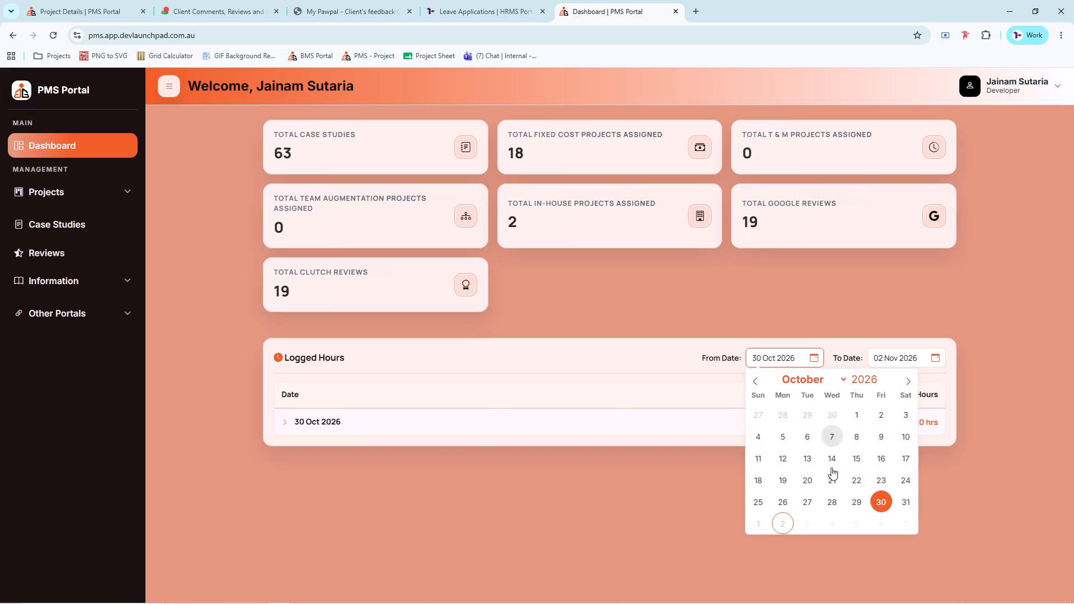
pyautogui.click(854, 500)
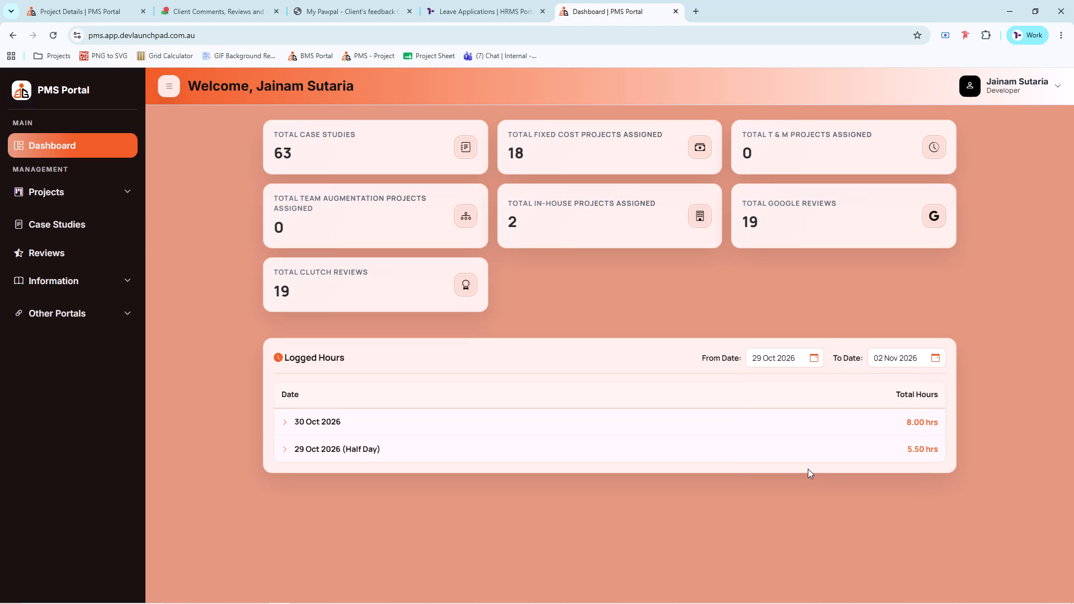
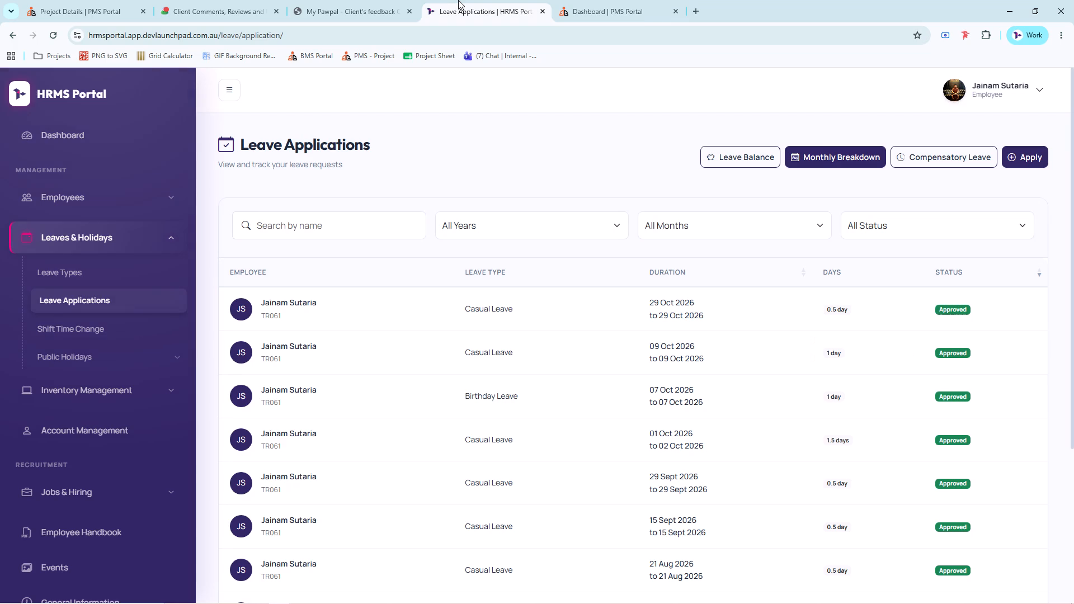
# Switch to the Goal'd file in Figma and hide the interface around the 30 Oct 2026 feedback board.
pyautogui.click(360, 0)
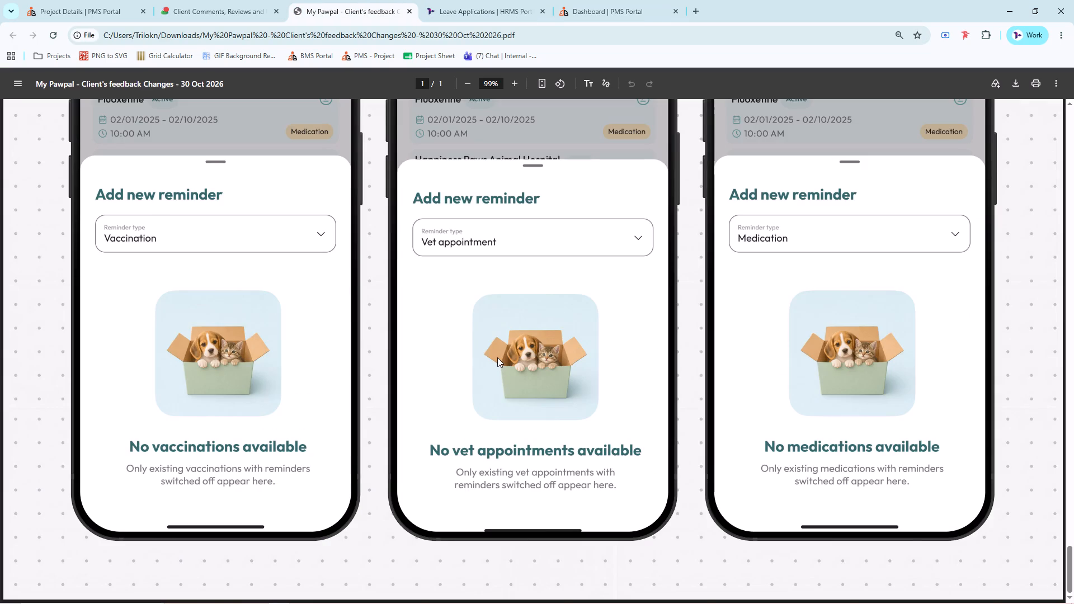
pyautogui.hotkey('alt', 'Tab')
pyautogui.hotkey('alt', 'Tab')
pyautogui.click(329, 375)
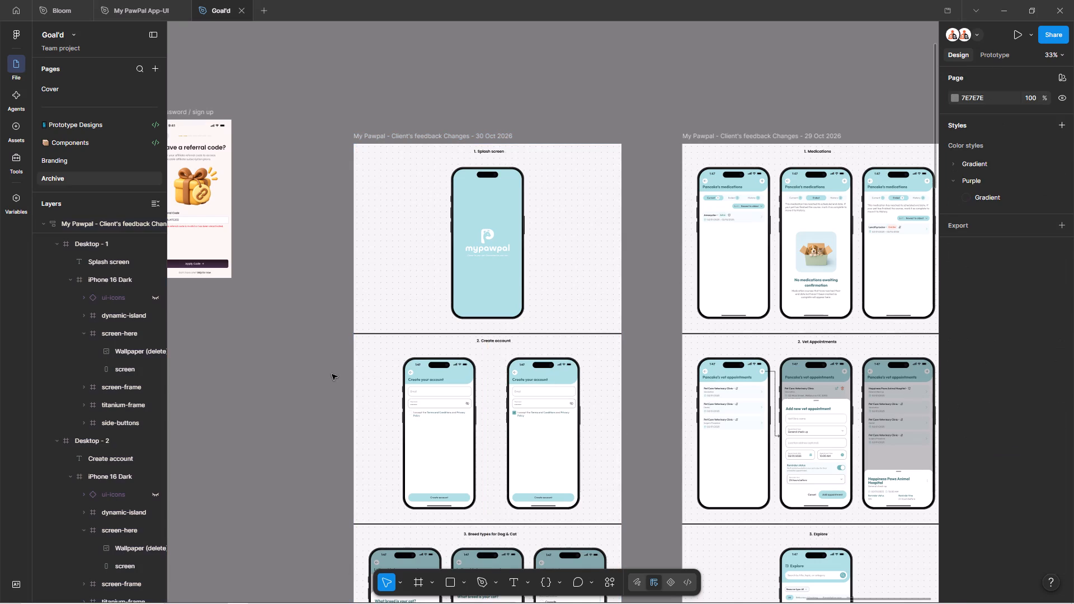
pyautogui.hotkey('ctrl', '\\')
# Under the "2. Create account" heading, add the line: Updated the label text to “Create account” instead of Create Account (fixed text casing).
pyautogui.keyDown('ctrl'); pyautogui.scroll(5, 620, 159); pyautogui.keyUp('ctrl')
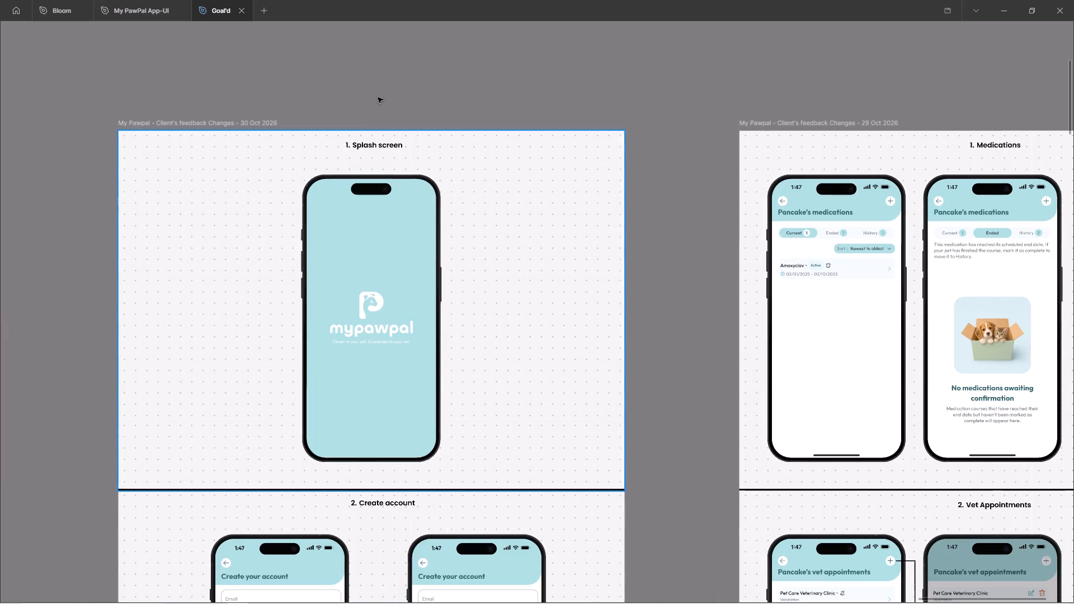
pyautogui.press('space')
pyautogui.press('space')
pyautogui.press('space')
pyautogui.press('space')
pyautogui.press('space')
pyautogui.press('space')
pyautogui.press('space')
pyautogui.press('space')
pyautogui.press('space')
pyautogui.press('space')
pyautogui.press('space')
pyautogui.press('space')
pyautogui.press('space')
pyautogui.press('space')
pyautogui.press('space')
pyautogui.press('space')
pyautogui.press('space')
pyautogui.press('space')
pyautogui.press('space')
pyautogui.press('space')
pyautogui.moveTo(379, 97); pyautogui.dragTo(579, 46)
pyautogui.moveTo(585, 408); pyautogui.dragTo(586, 320)
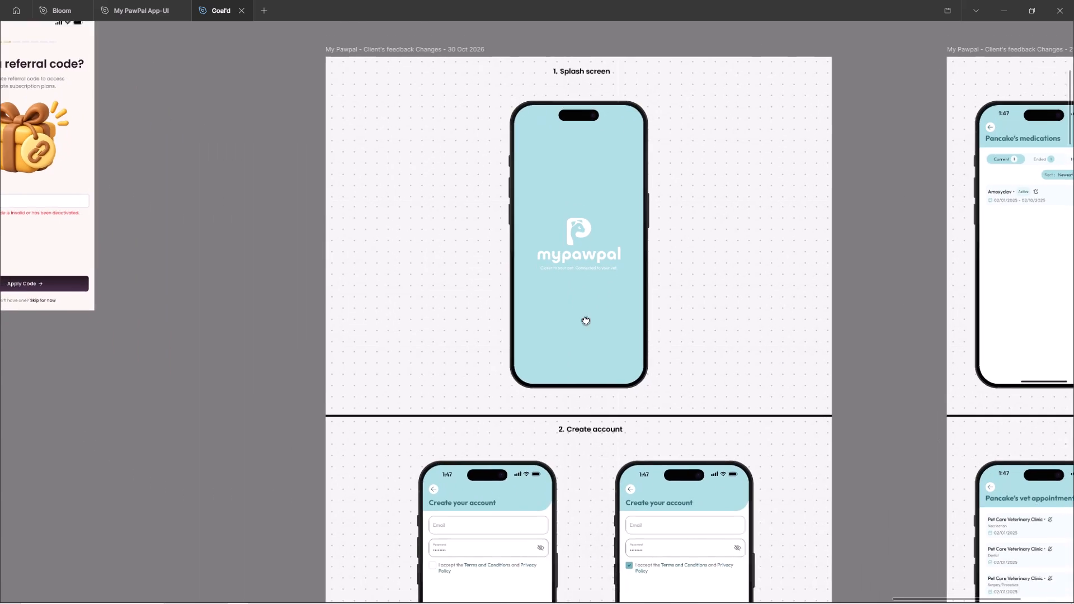
pyautogui.moveTo(586, 320); pyautogui.dragTo(554, 157)
pyautogui.keyDown('ctrl'); pyautogui.scroll(2, 540, 219); pyautogui.keyUp('ctrl')
pyautogui.keyDown('ctrl'); pyautogui.doubleClick(554, 202); pyautogui.keyUp('ctrl')
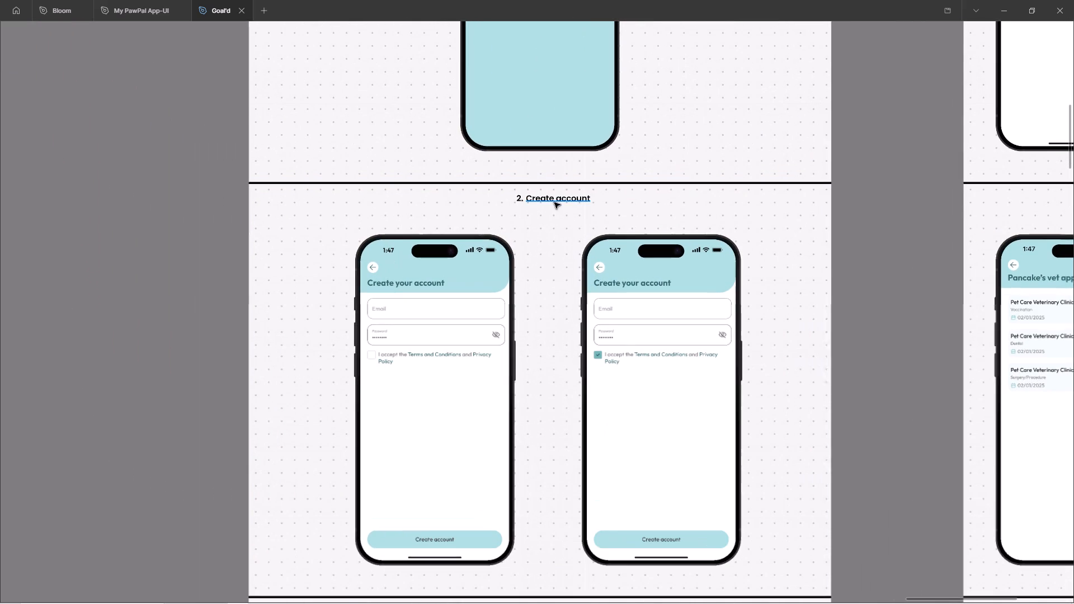
pyautogui.keyDown('ctrl'); pyautogui.doubleClick(578, 199); pyautogui.keyUp('ctrl')
pyautogui.keyDown('ctrl'); pyautogui.click(624, 200); pyautogui.keyUp('ctrl')
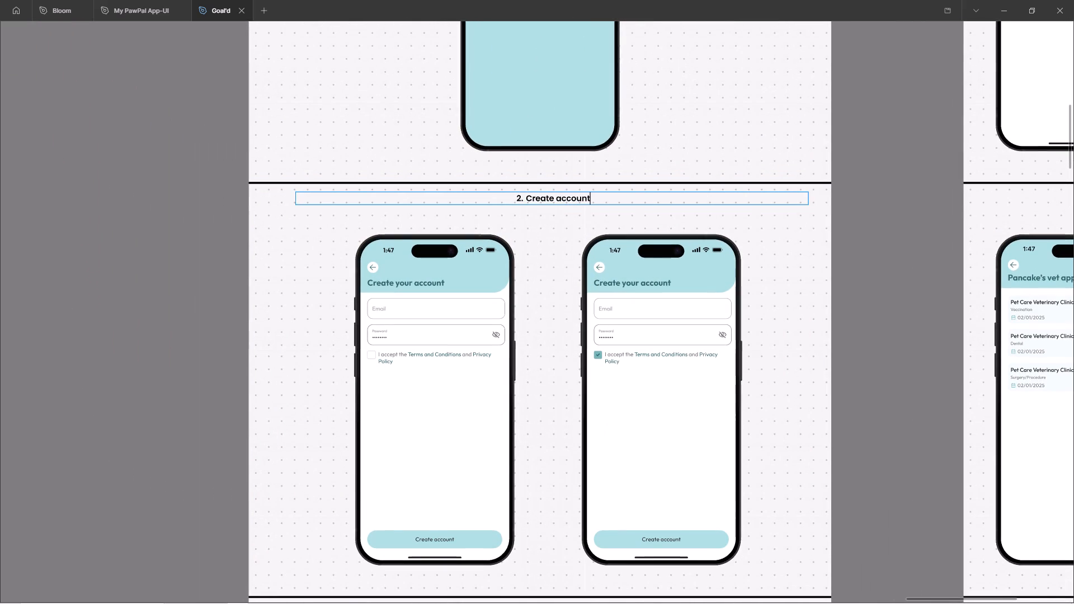
pyautogui.press('Return')
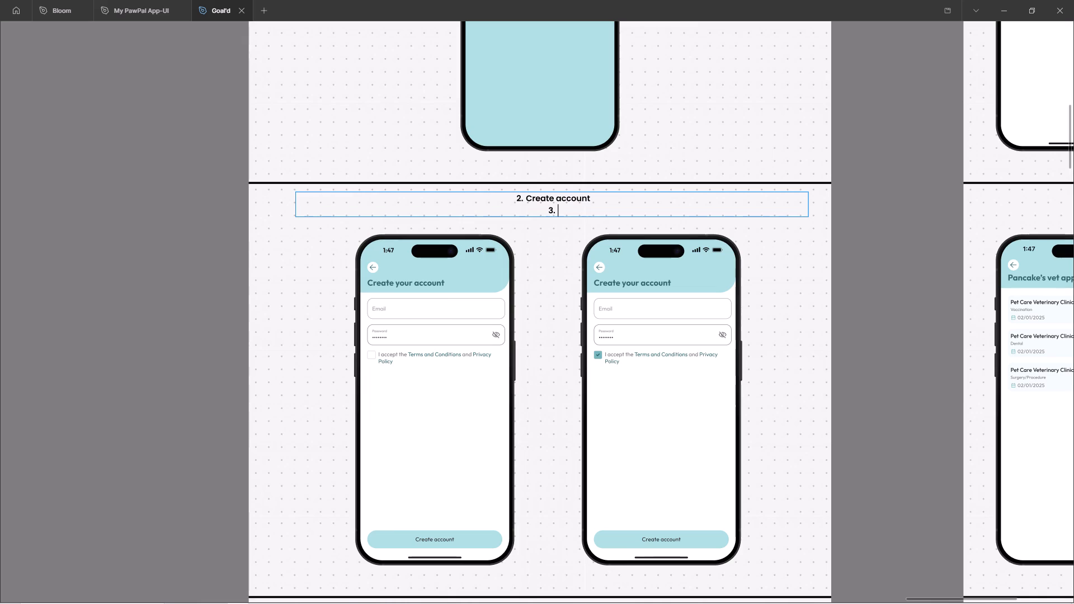
pyautogui.write('Updated the label')
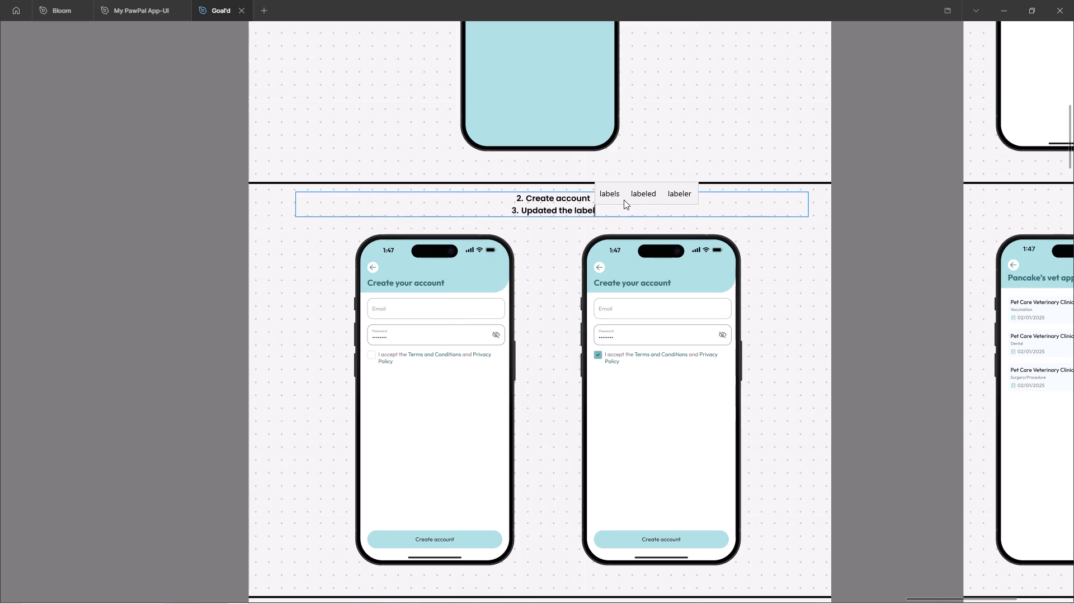
pyautogui.press('space')
pyautogui.write('text t')
pyautogui.write('o ""')
pyautogui.press('Left')
pyautogui.write('Create account')
pyautogui.hotkey('ctrl', 'a')
pyautogui.press('Right')
pyautogui.press('space')
pyautogui.write('instead of Createe')
pyautogui.press('BackSpace')
pyautogui.press('space')
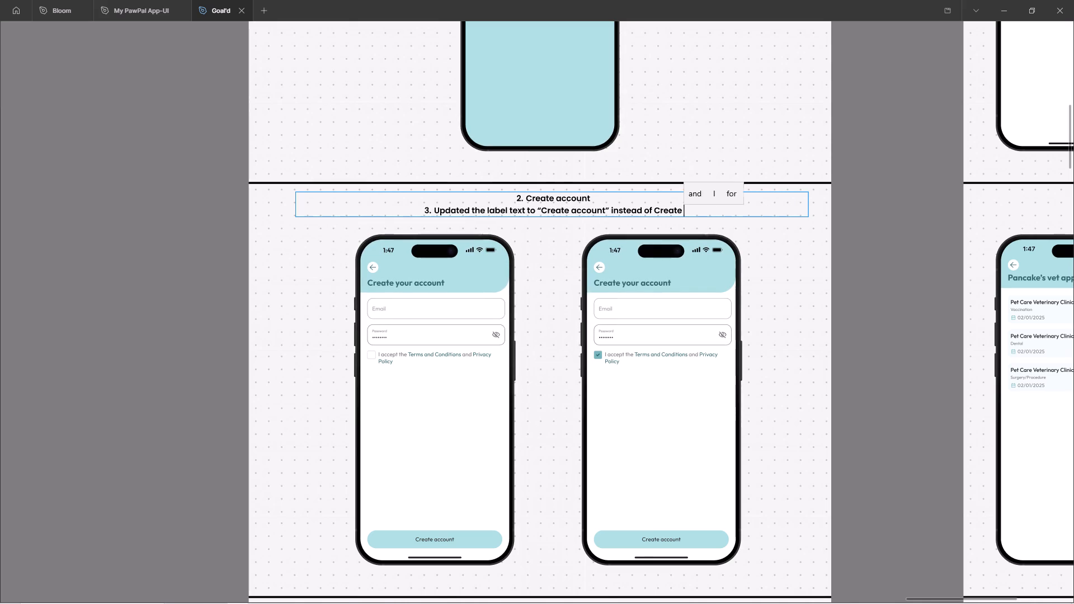
pyautogui.write('Account ()')
pyautogui.press('Left')
pyautogui.write('fixed text casing')
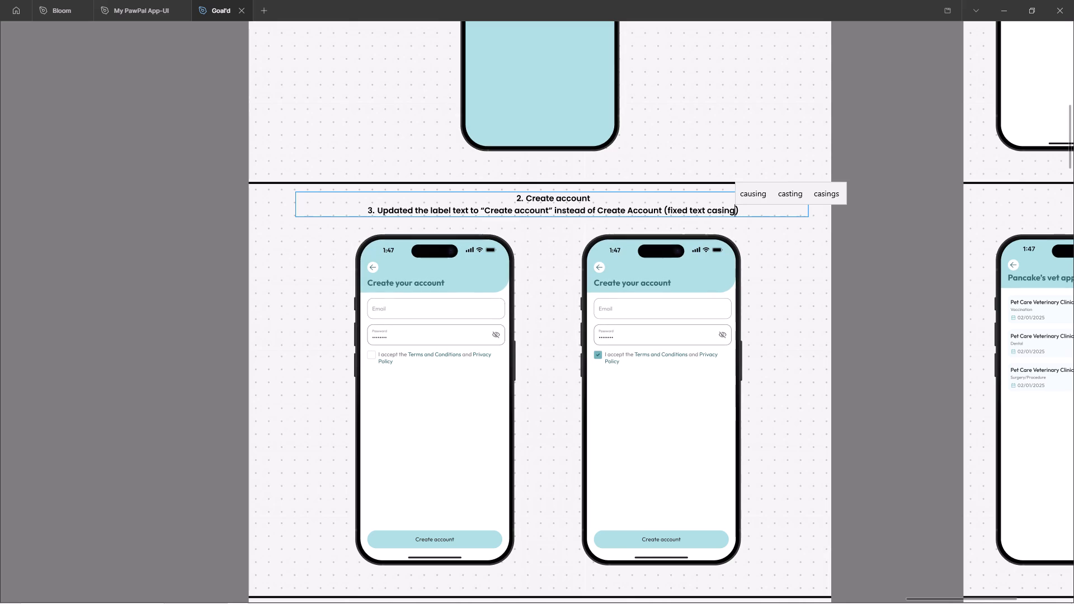
# Remove the list number and bold formatting from the description line under the Create account heading.
pyautogui.click(378, 209)
pyautogui.press('BackSpace')
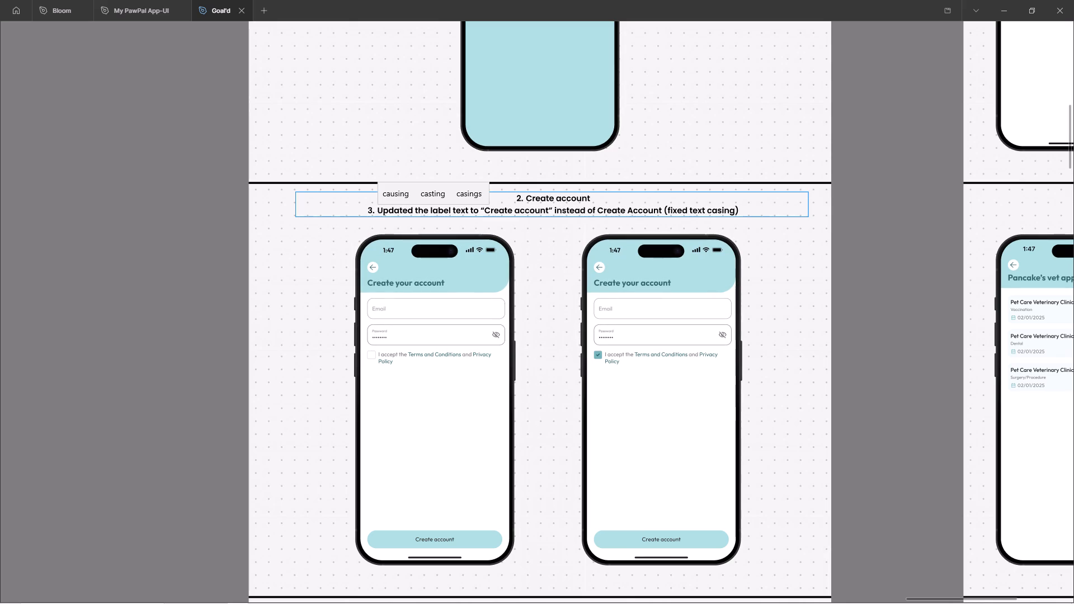
pyautogui.moveTo(369, 210); pyautogui.dragTo(774, 239)
pyautogui.hotkey('ctrl', 'b')
pyautogui.keyDown('ctrl'); pyautogui.doubleClick(844, 226); pyautogui.keyUp('ctrl')
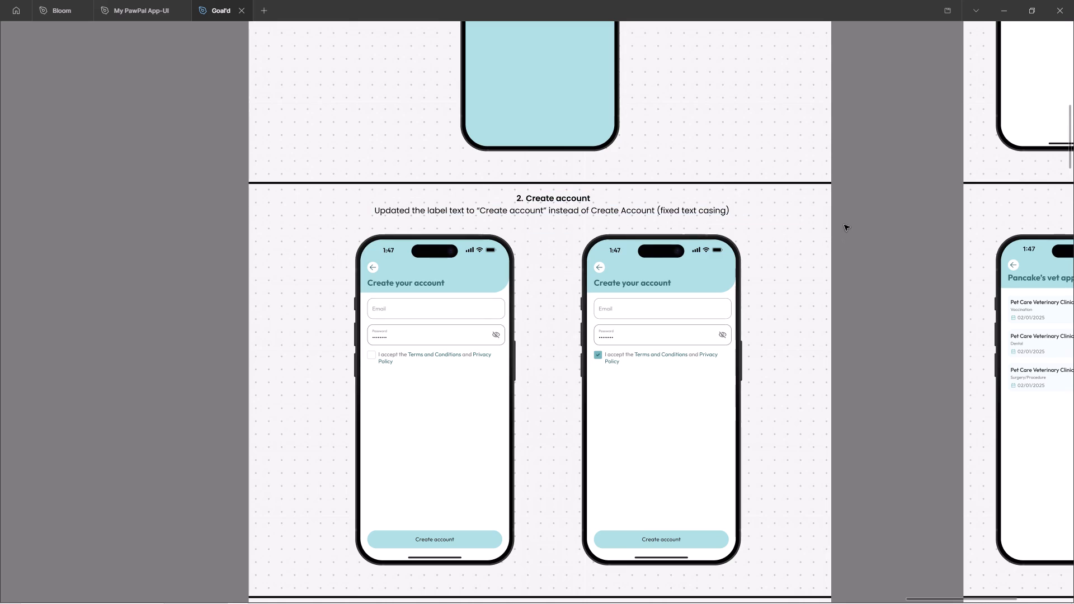
# Replace the "3. Breed types for Dog & Cat" heading with a copy of the Create account heading and its description.
pyautogui.press('space')
pyautogui.press('space')
pyautogui.press('space')
pyautogui.press('space')
pyautogui.press('space')
pyautogui.press('space')
pyautogui.press('space')
pyautogui.press('space')
pyautogui.press('space')
pyautogui.press('space')
pyautogui.press('space')
pyautogui.press('space')
pyautogui.press('space')
pyautogui.press('space')
pyautogui.press('space')
pyautogui.press('space')
pyautogui.press('space')
pyautogui.press('space')
pyautogui.press('space')
pyautogui.press('space')
pyautogui.moveTo(894, 244); pyautogui.dragTo(819, 185)
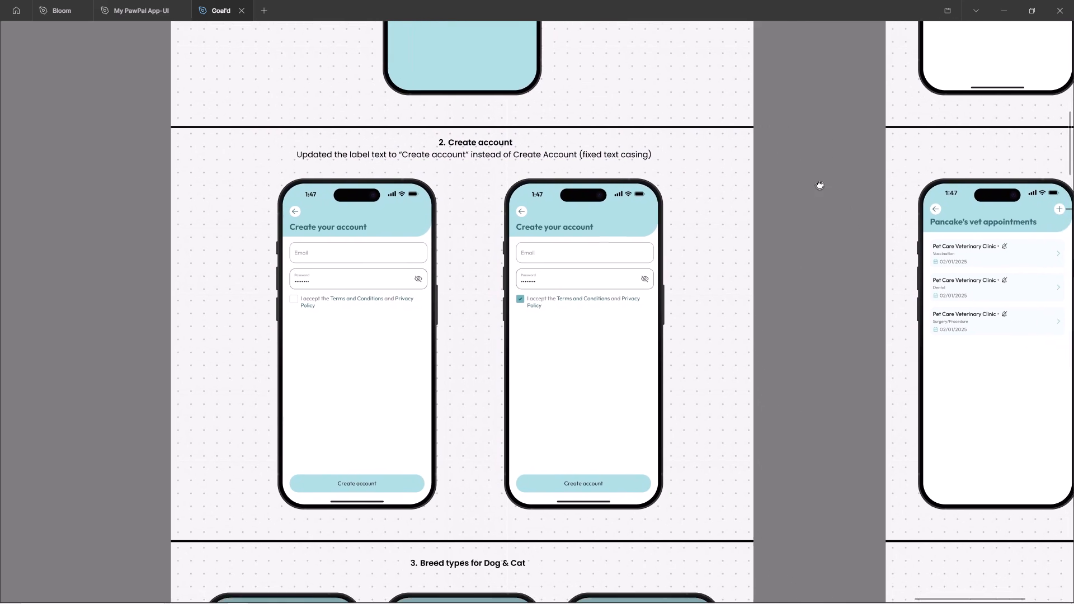
pyautogui.moveTo(819, 185); pyautogui.dragTo(805, 257)
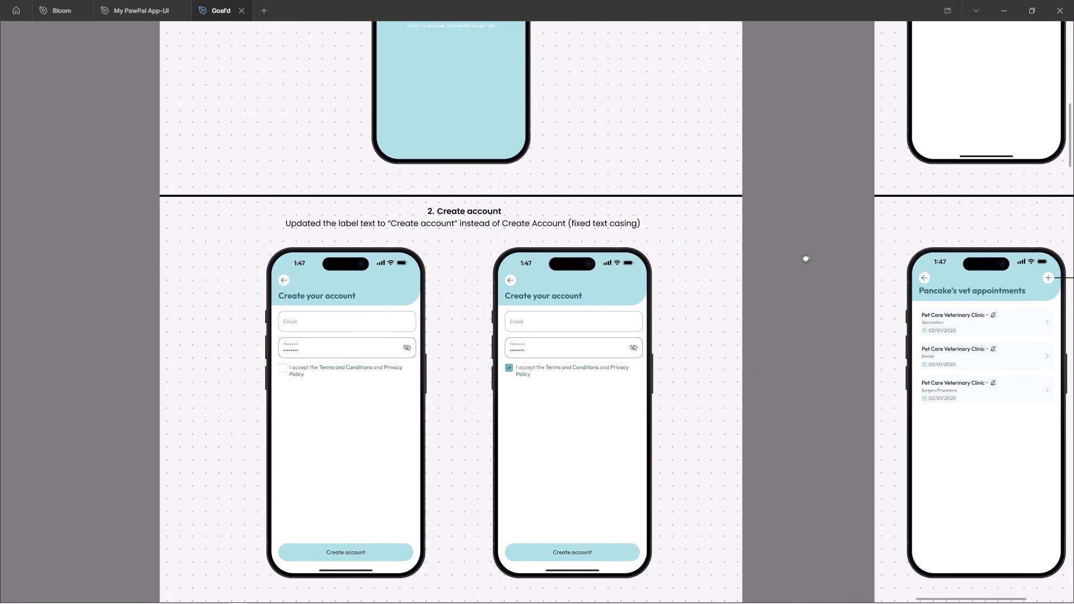
pyautogui.moveTo(805, 257); pyautogui.dragTo(819, 336)
pyautogui.moveTo(819, 220); pyautogui.dragTo(821, 285)
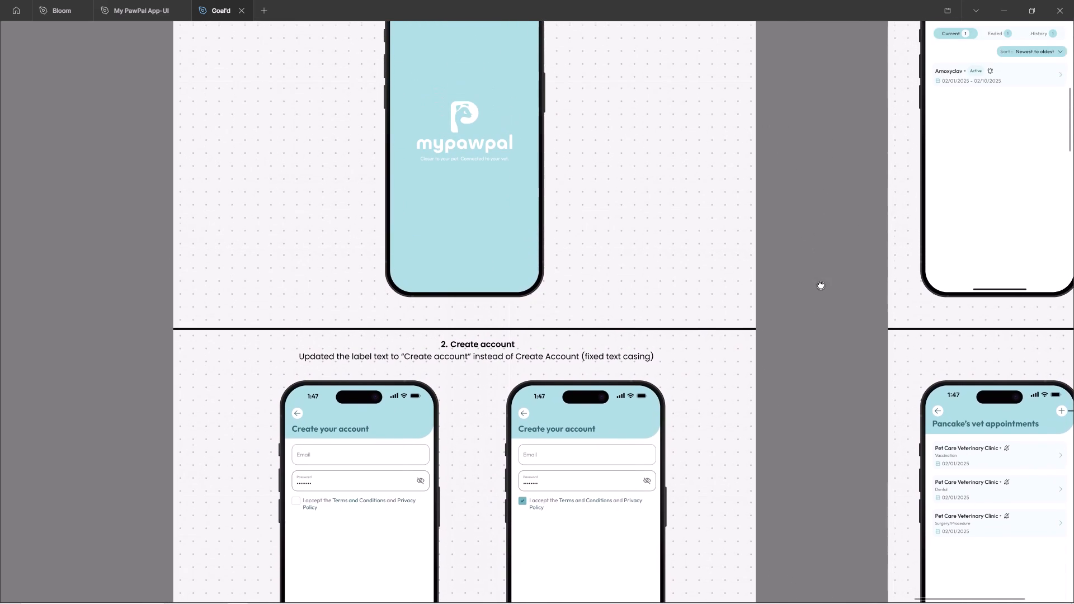
pyautogui.moveTo(821, 285); pyautogui.dragTo(809, 146)
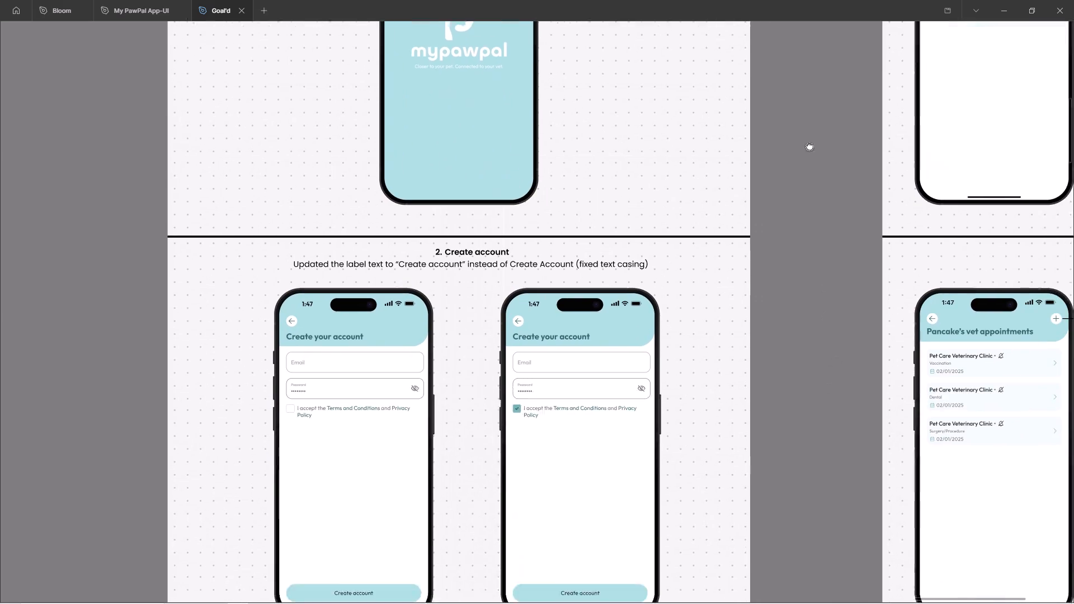
pyautogui.moveTo(809, 146); pyautogui.dragTo(807, 134)
pyautogui.moveTo(803, 322); pyautogui.dragTo(778, 48)
pyautogui.moveTo(775, 344); pyautogui.dragTo(918, 324)
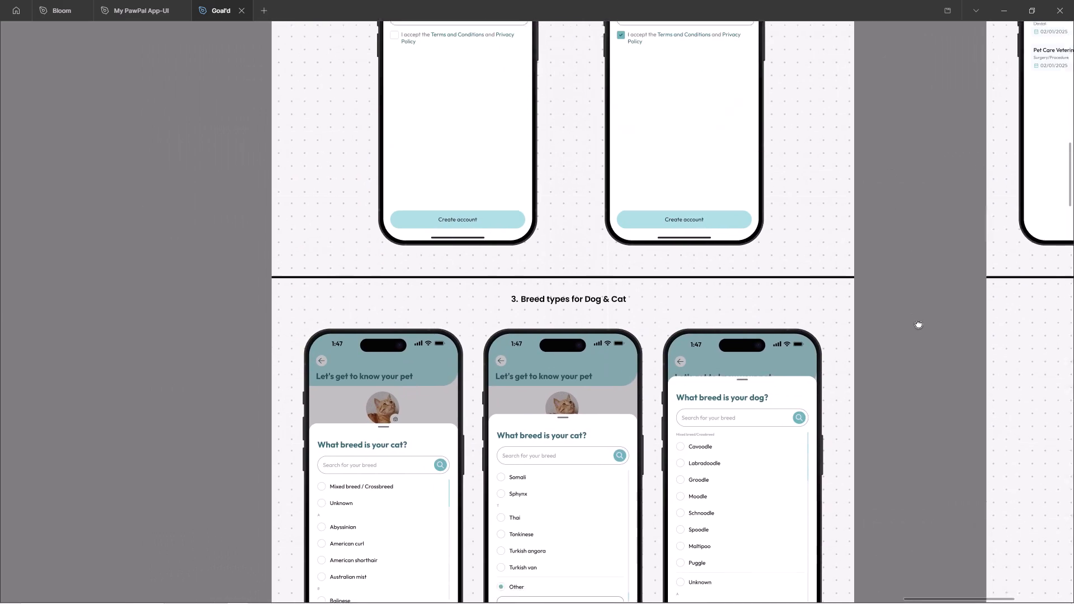
pyautogui.moveTo(918, 324); pyautogui.dragTo(920, 329)
pyautogui.moveTo(885, 243); pyautogui.dragTo(882, 358)
pyautogui.keyDown('ctrl'); pyautogui.scroll(-2, 595, 196); pyautogui.keyUp('ctrl')
pyautogui.keyDown('ctrl'); pyautogui.click(573, 68); pyautogui.keyUp('ctrl')
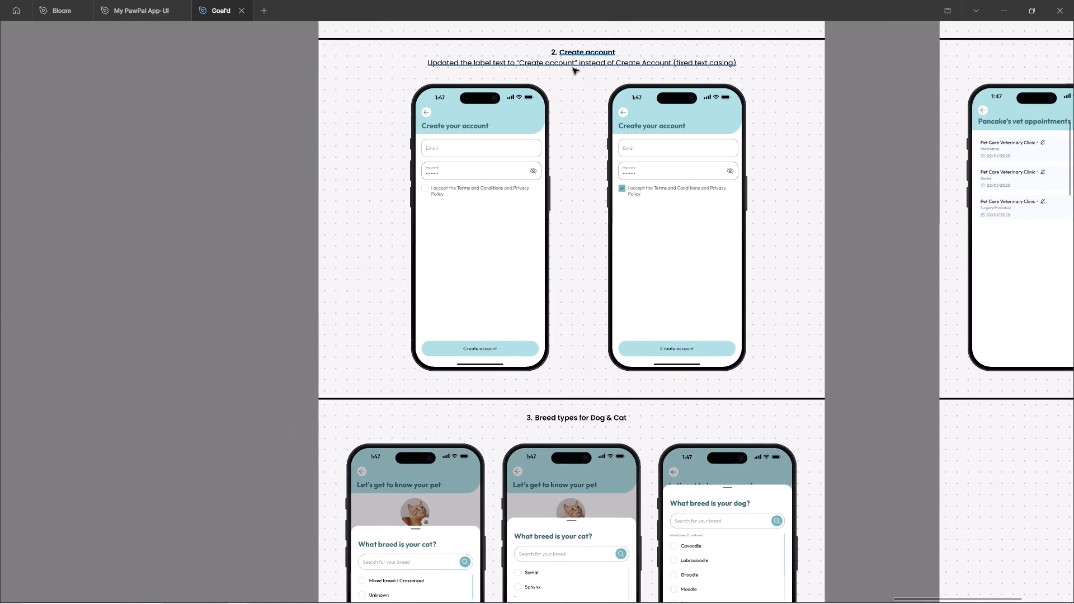
pyautogui.hotkey('ctrl', 'c')
pyautogui.keyDown('ctrl'); pyautogui.click(609, 418); pyautogui.keyUp('ctrl')
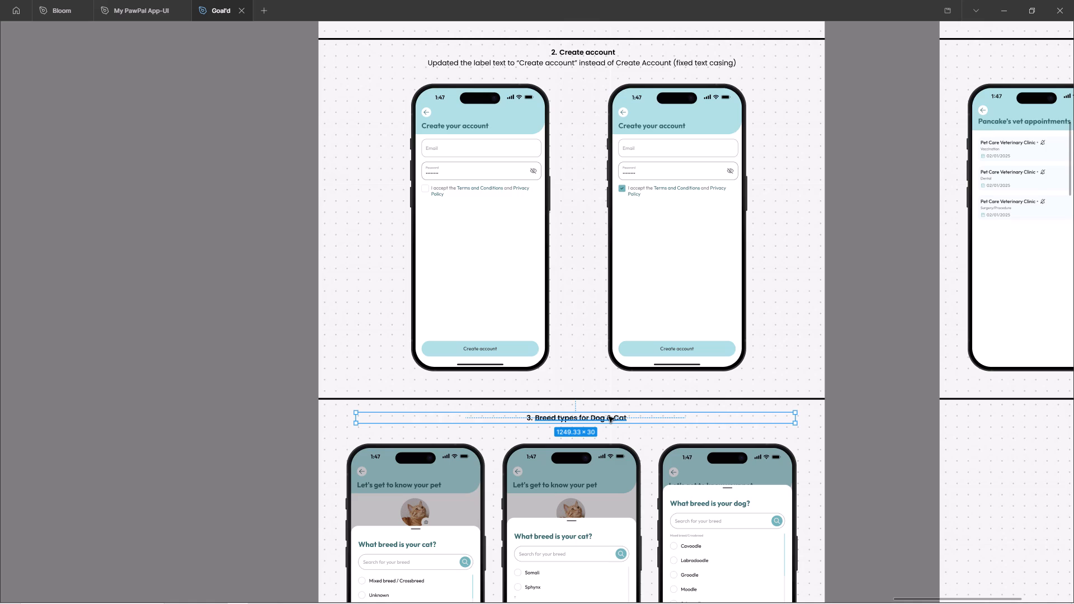
pyautogui.hotkey('ctrl', 'shift', 'r')
# Change the title of the copied heading above the breed screens to "Select breed for Pet".
pyautogui.keyDown('ctrl'); pyautogui.scroll(6, 586, 431); pyautogui.keyUp('ctrl')
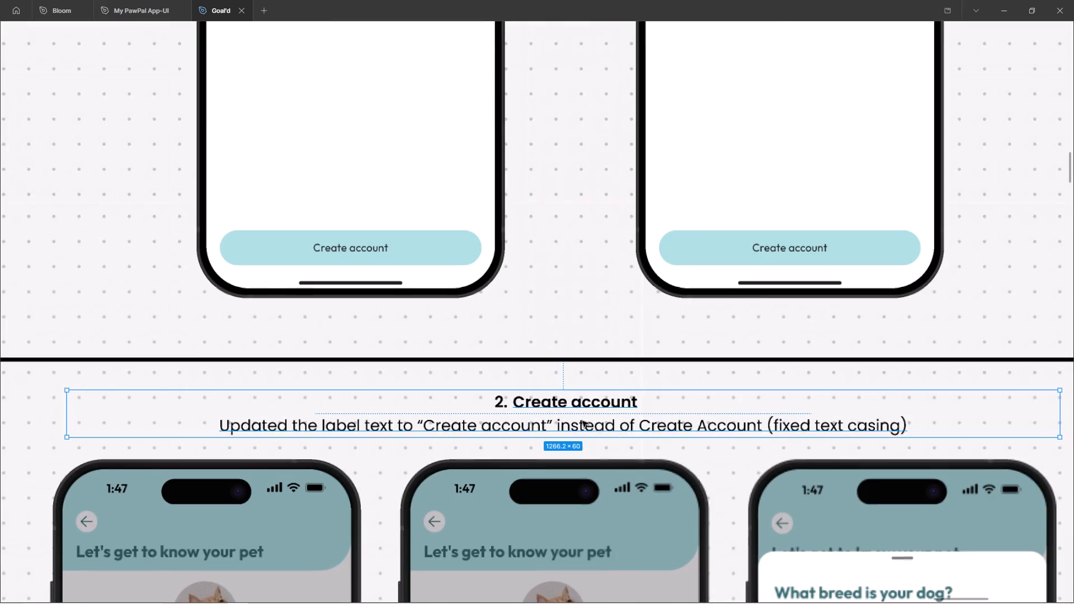
pyautogui.keyDown('ctrl'); pyautogui.doubleClick(582, 421); pyautogui.keyUp('ctrl')
pyautogui.moveTo(639, 405); pyautogui.dragTo(520, 404)
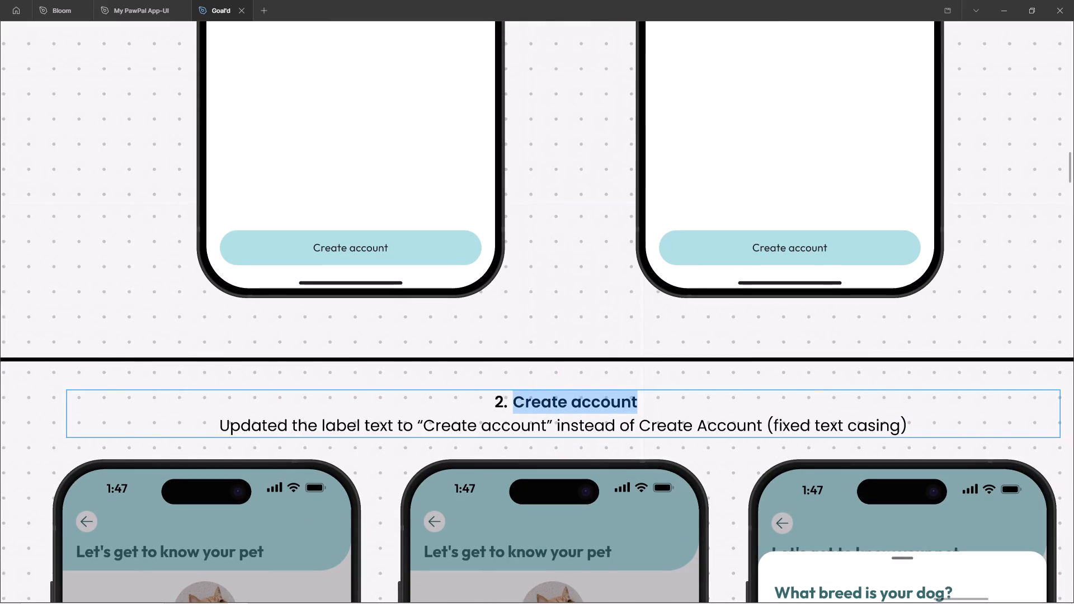
pyautogui.write('Select')
pyautogui.press('space')
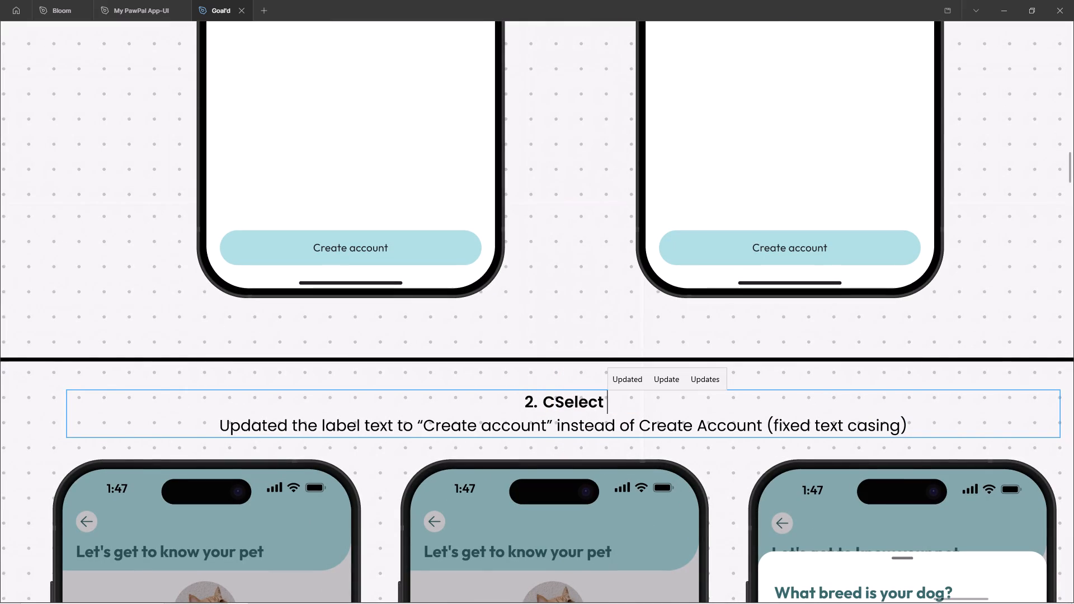
pyautogui.moveTo(541, 403); pyautogui.dragTo(623, 407)
pyautogui.write('Select breed for')
pyautogui.press('space')
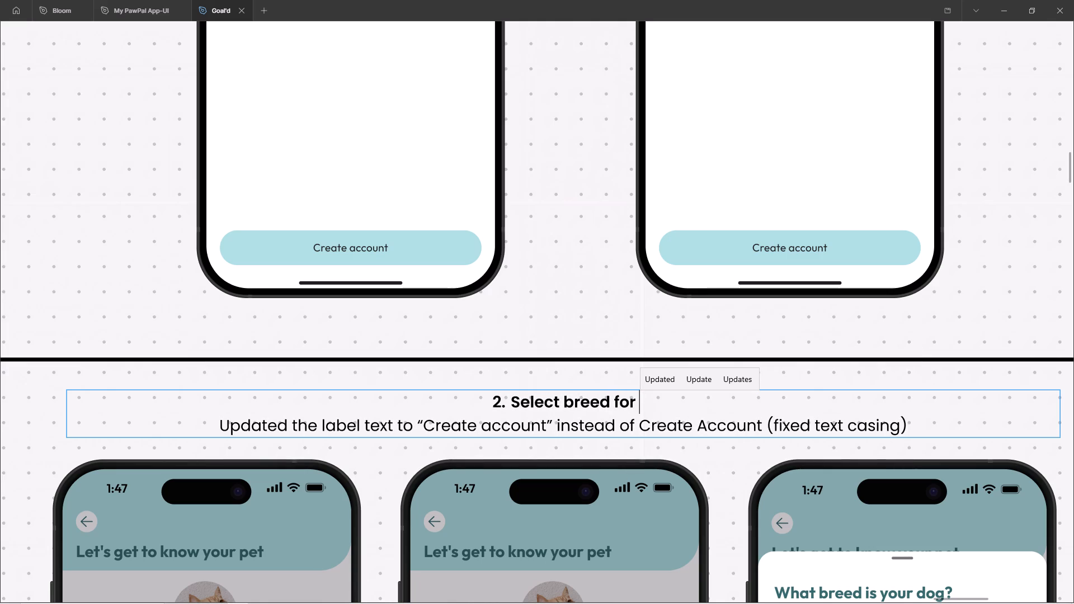
pyautogui.write('Pet')
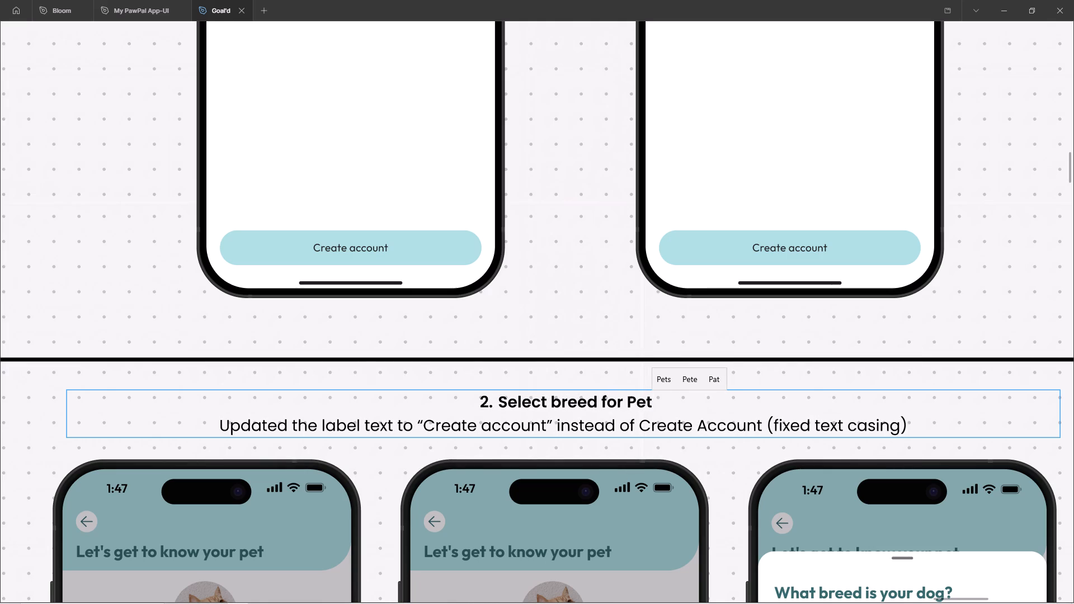
pyautogui.keyDown('ctrl'); pyautogui.scroll(-4, 658, 392); pyautogui.keyUp('ctrl')
pyautogui.doubleClick(988, 388)
# Replace the description under the "Select breed for Pet" heading with: Updated the text case to sentence case in each breed name.
pyautogui.press('space')
pyautogui.press('space')
pyautogui.press('space')
pyautogui.press('space')
pyautogui.press('space')
pyautogui.press('space')
pyautogui.press('space')
pyautogui.press('space')
pyautogui.press('space')
pyautogui.press('space')
pyautogui.press('space')
pyautogui.press('space')
pyautogui.press('space')
pyautogui.press('space')
pyautogui.press('space')
pyautogui.press('space')
pyautogui.moveTo(949, 413); pyautogui.dragTo(925, 315)
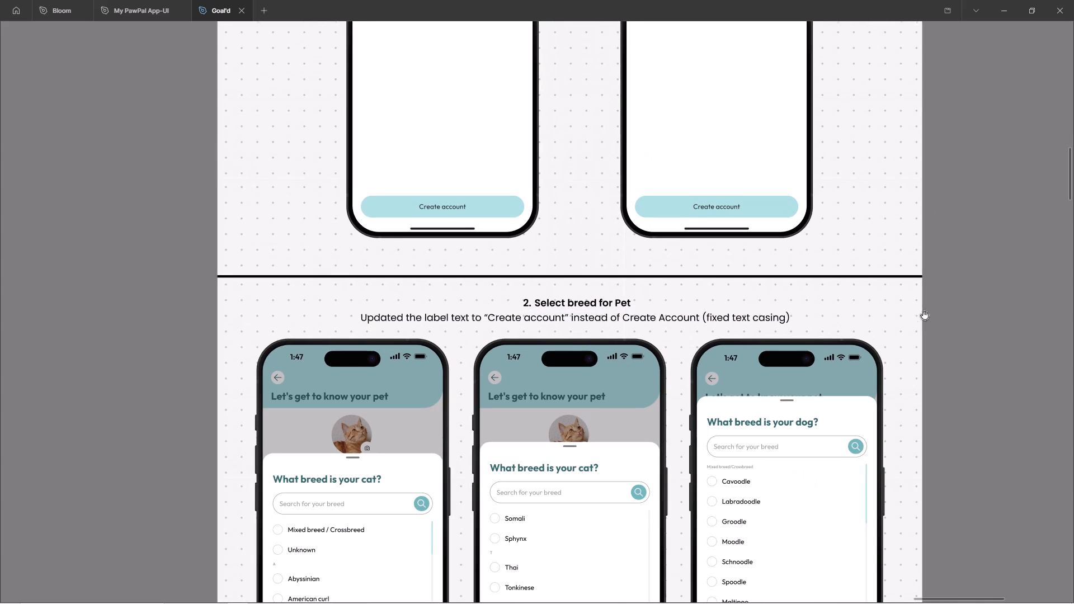
pyautogui.keyDown('ctrl'); pyautogui.scroll(3, 575, 320); pyautogui.keyUp('ctrl')
pyautogui.keyDown('ctrl'); pyautogui.doubleClick(610, 317); pyautogui.keyUp('ctrl')
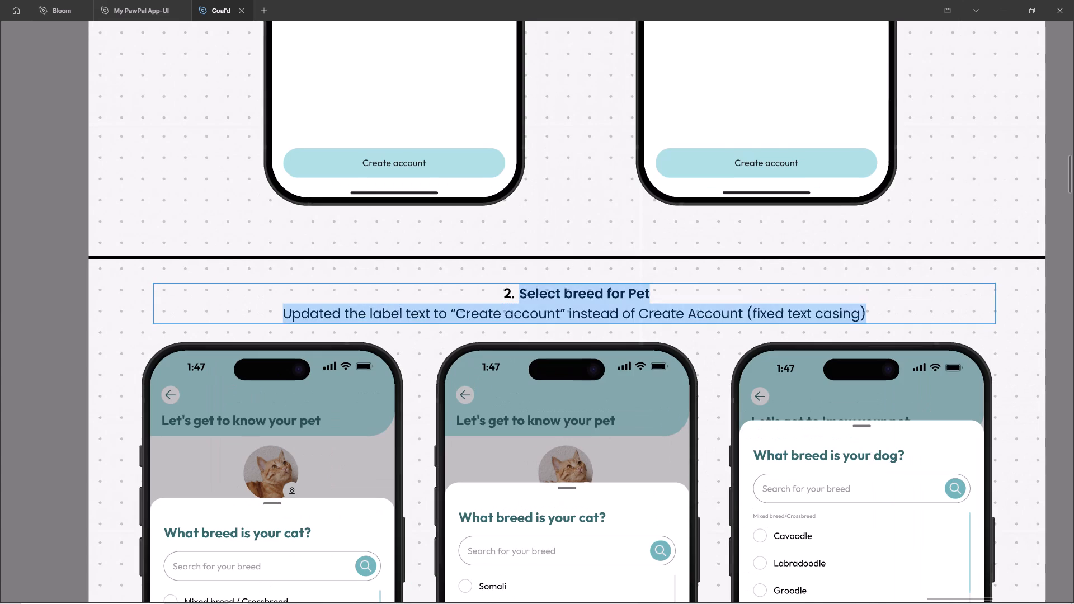
pyautogui.keyDown('ctrl'); pyautogui.scroll(-7, 629, 356); pyautogui.keyUp('ctrl')
pyautogui.scroll(5, 629, 358)
pyautogui.scroll(-6, 629, 358)
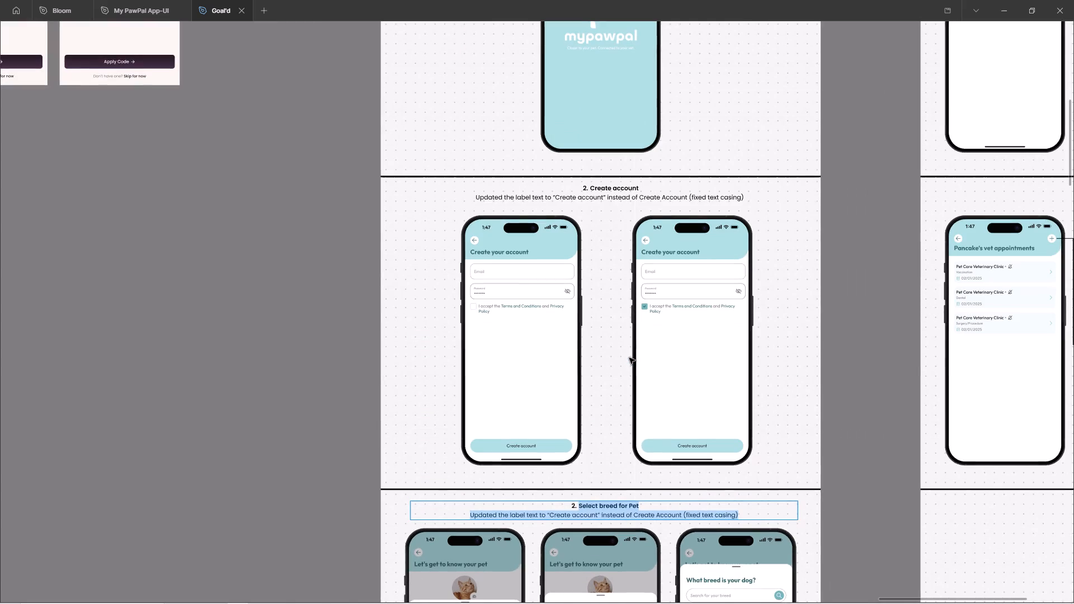
pyautogui.keyDown('ctrl'); pyautogui.scroll(5, 622, 296); pyautogui.keyUp('ctrl')
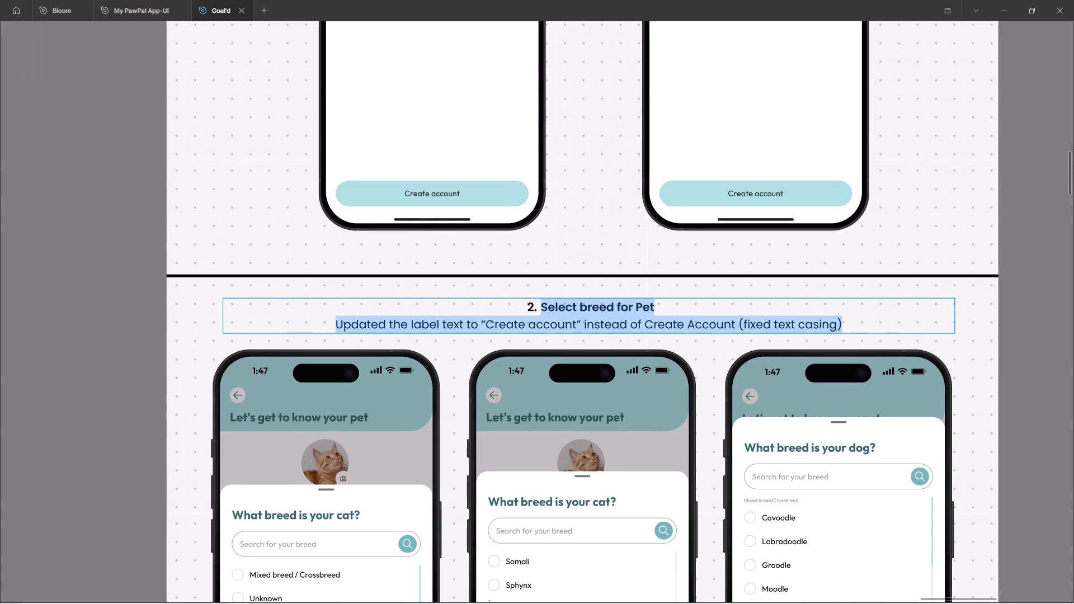
pyautogui.keyDown('ctrl'); pyautogui.scroll(-2, 281, 312); pyautogui.keyUp('ctrl')
pyautogui.click(318, 325)
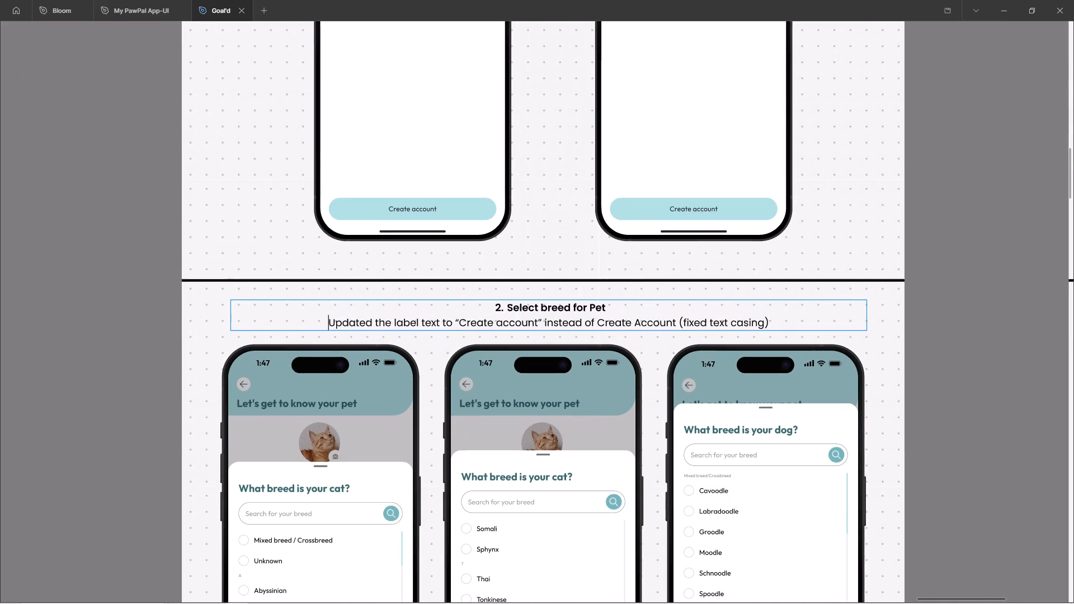
pyautogui.moveTo(327, 324); pyautogui.dragTo(672, 321)
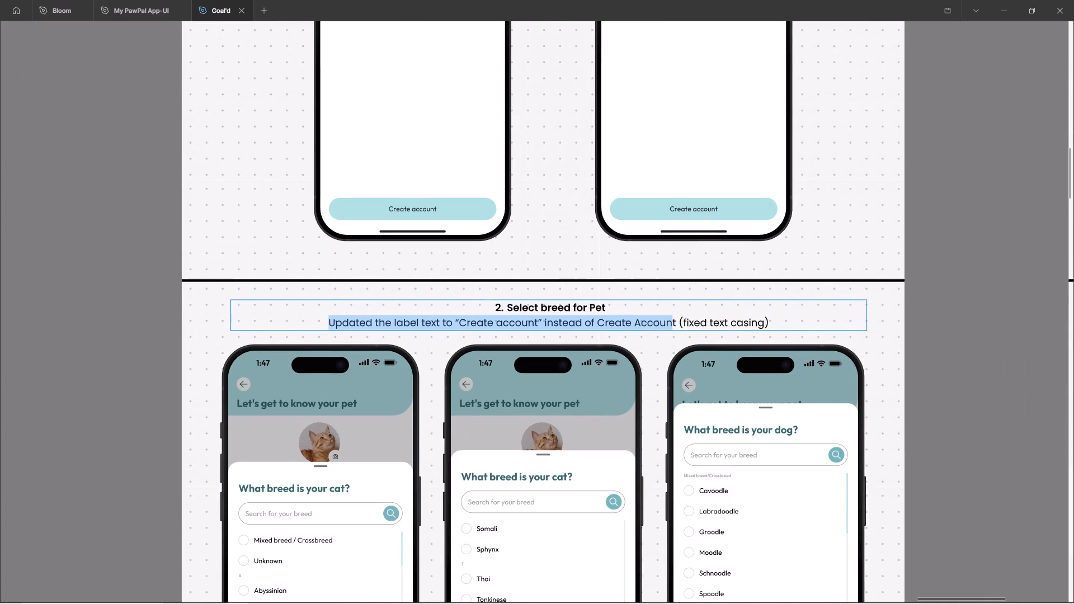
pyautogui.moveTo(672, 321); pyautogui.dragTo(676, 325)
pyautogui.scroll(-5, 422, 296)
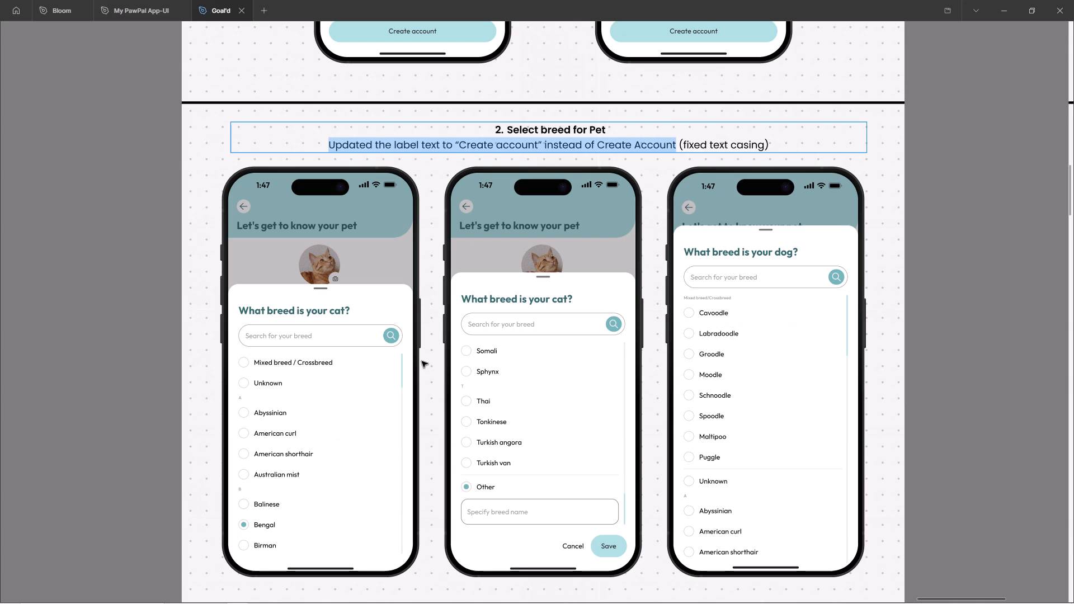
pyautogui.write('Updated the text cas')
pyautogui.press('BackSpace')
pyautogui.write('se')
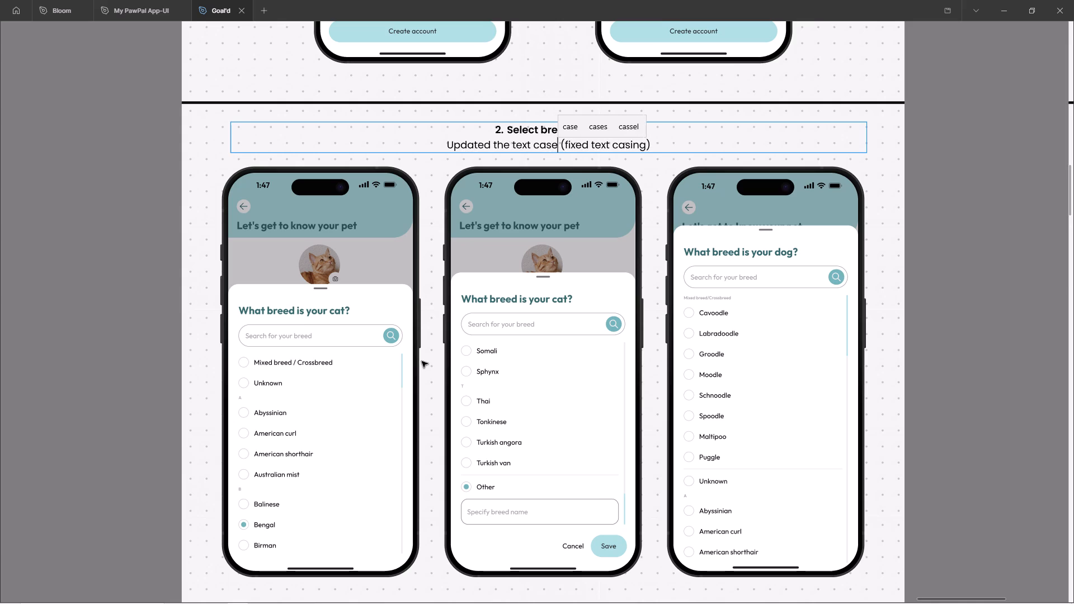
pyautogui.moveTo(559, 143); pyautogui.dragTo(675, 157)
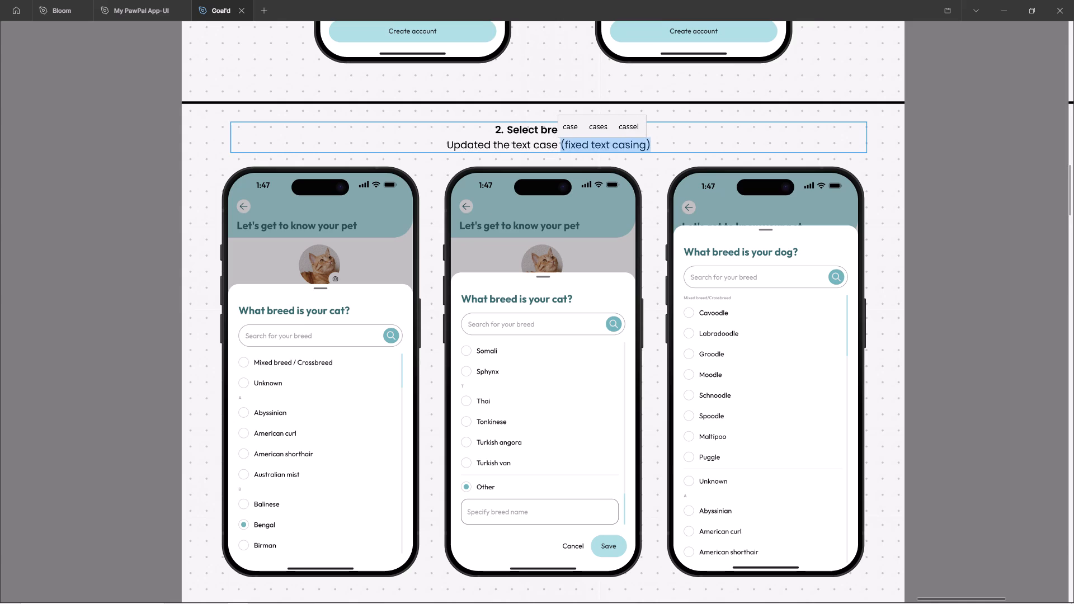
pyautogui.moveTo(675, 157); pyautogui.dragTo(708, 161)
pyautogui.write('to')
pyautogui.press('space')
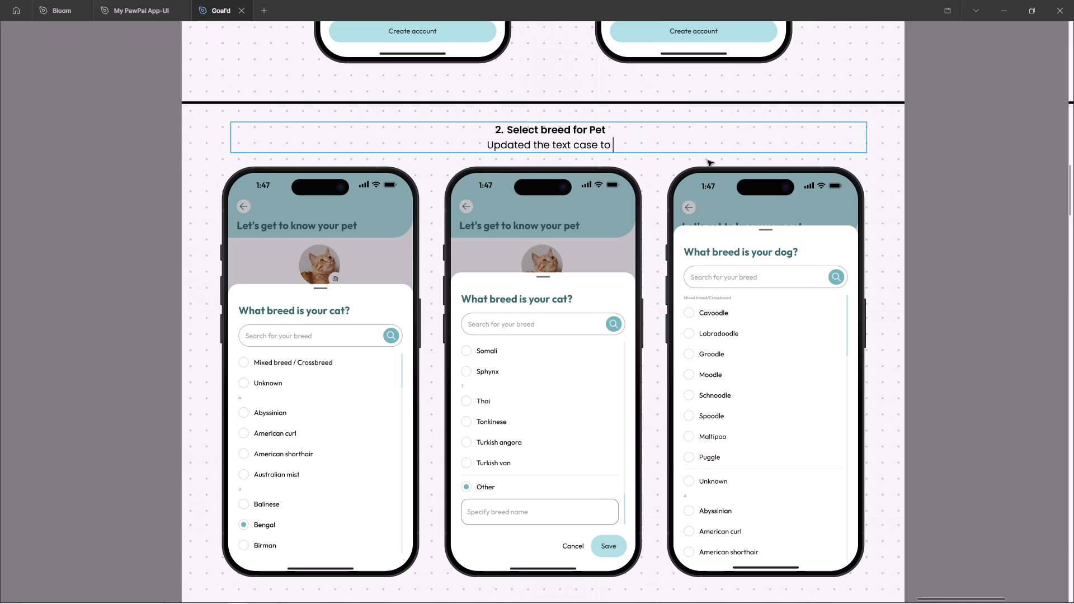
pyautogui.write('sentence case')
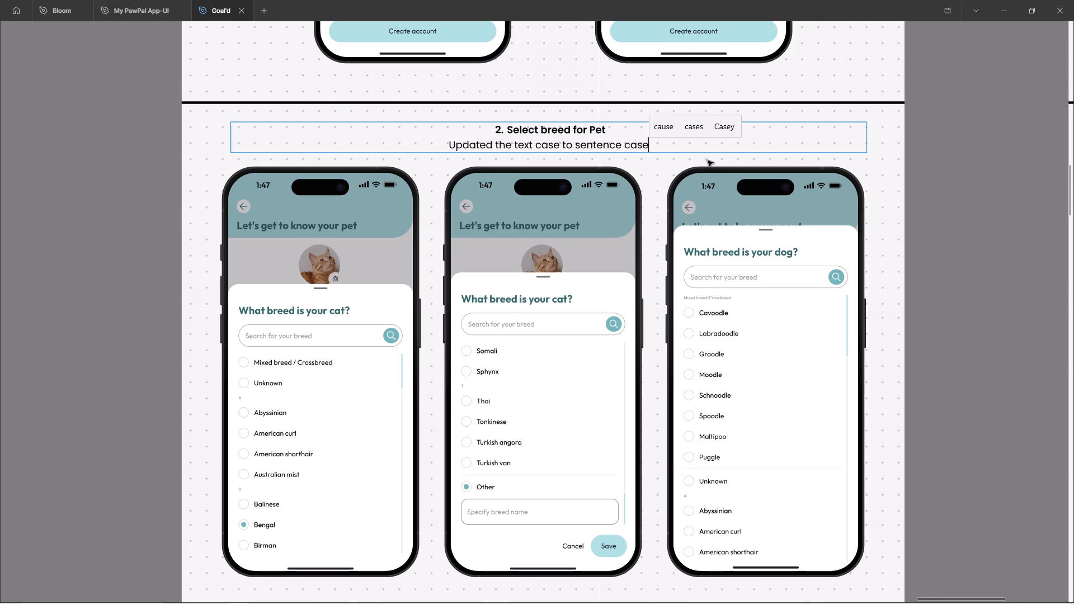
pyautogui.press('space')
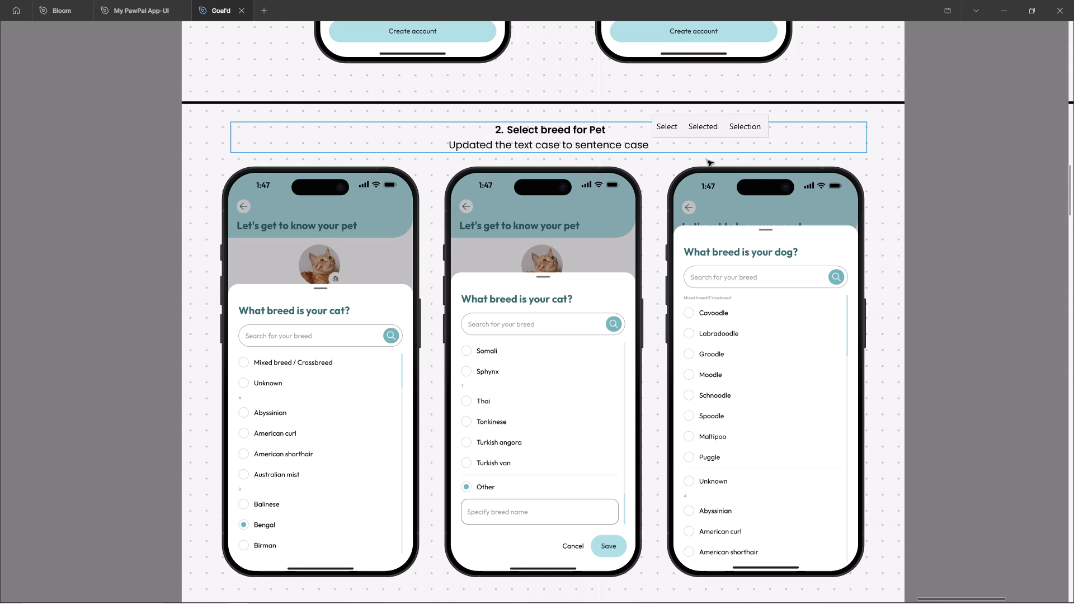
pyautogui.write('in')
pyautogui.press('space')
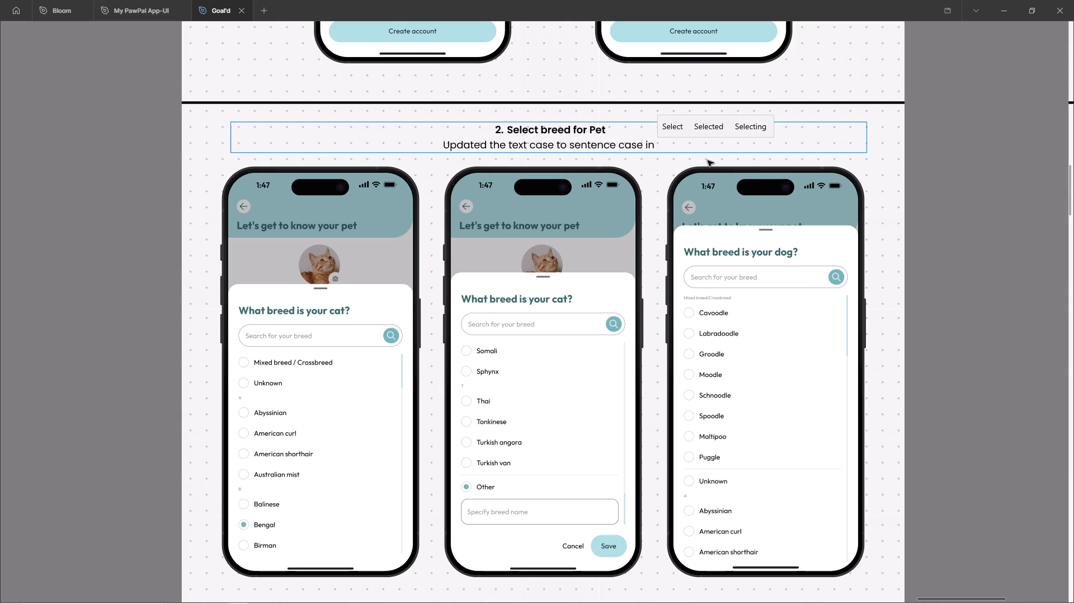
pyautogui.write('each breed type names')
pyautogui.press('BackSpace')
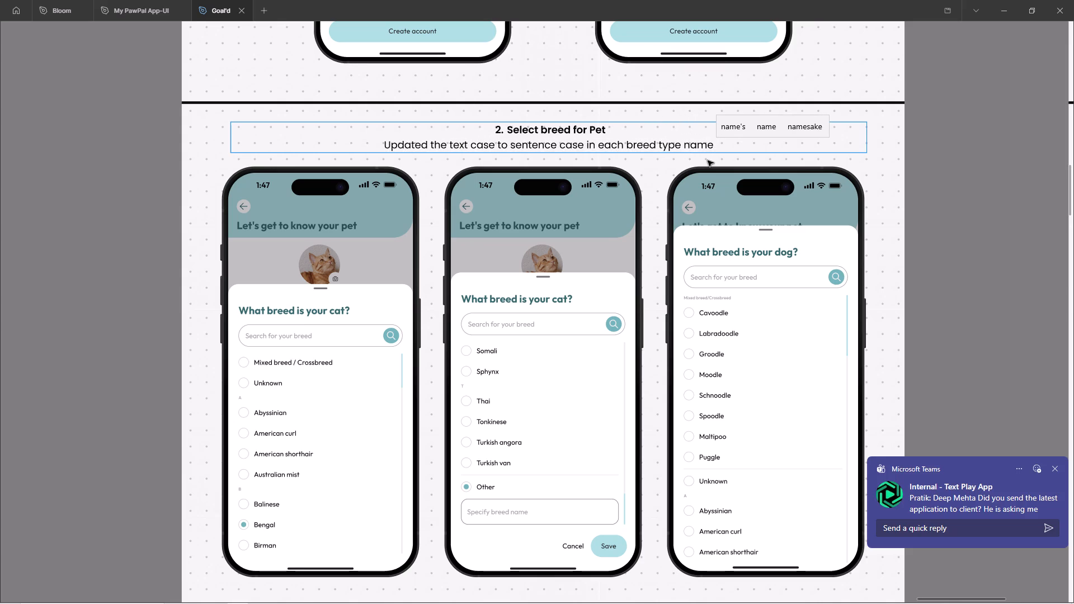
pyautogui.press('BackSpace')
pyautogui.press('BackSpace')
pyautogui.press('BackSpace')
pyautogui.press('BackSpace')
pyautogui.press('BackSpace')
pyautogui.press('BackSpace')
pyautogui.press('BackSpace')
pyautogui.press('BackSpace')
pyautogui.press('BackSpace')
pyautogui.press('BackSpace')
pyautogui.press('space')
pyautogui.write('name')
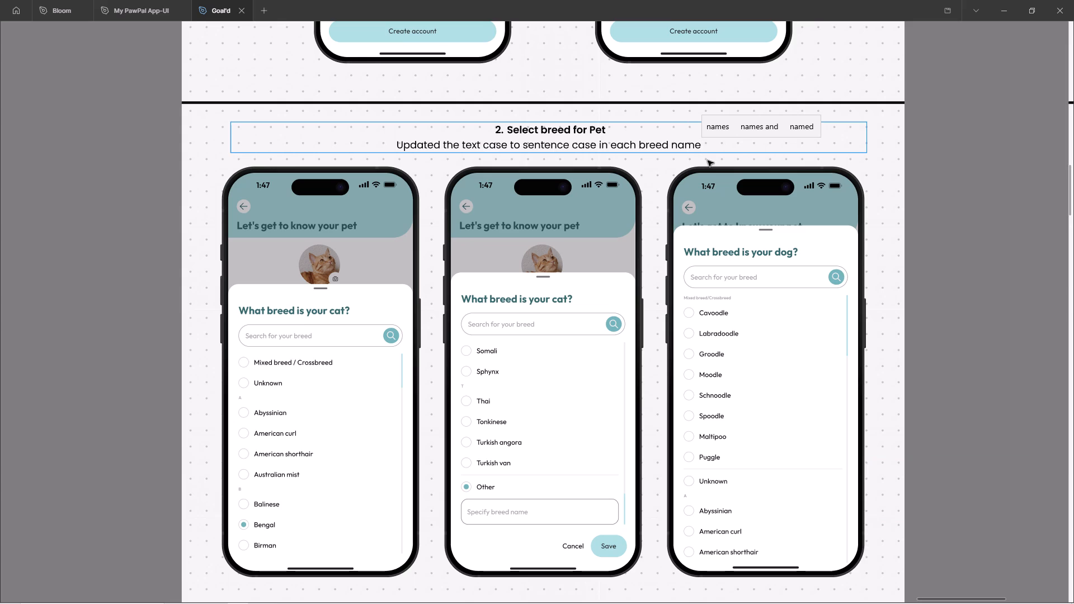
# Reword the breed section's description to read "Updated the text-case to sentence case for each breed name".
pyautogui.doubleClick(601, 143)
pyautogui.write('for')
pyautogui.press('space')
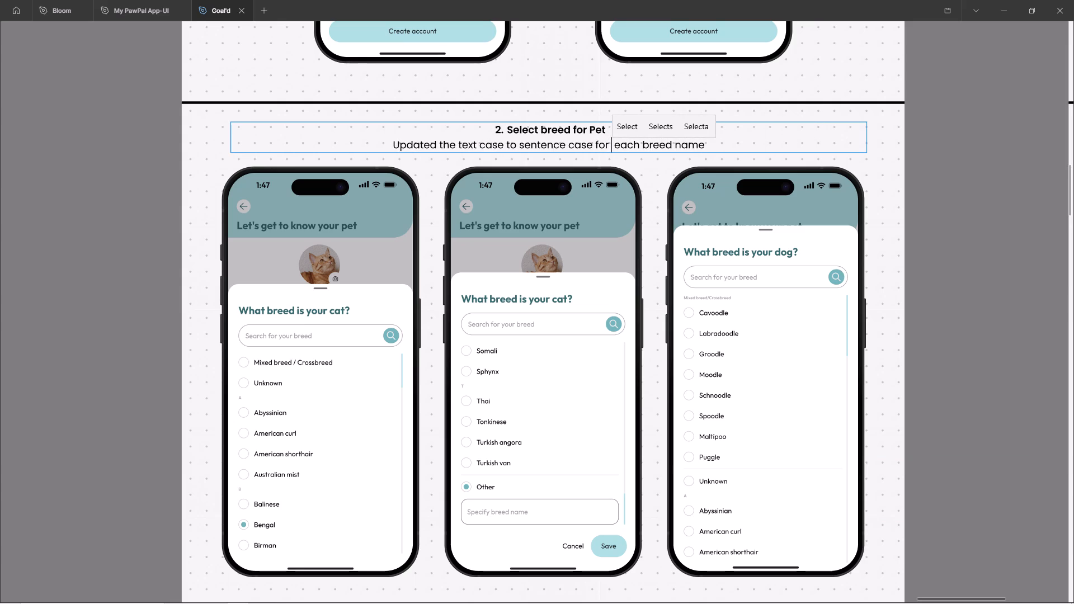
pyautogui.press('BackSpace')
pyautogui.click(722, 151)
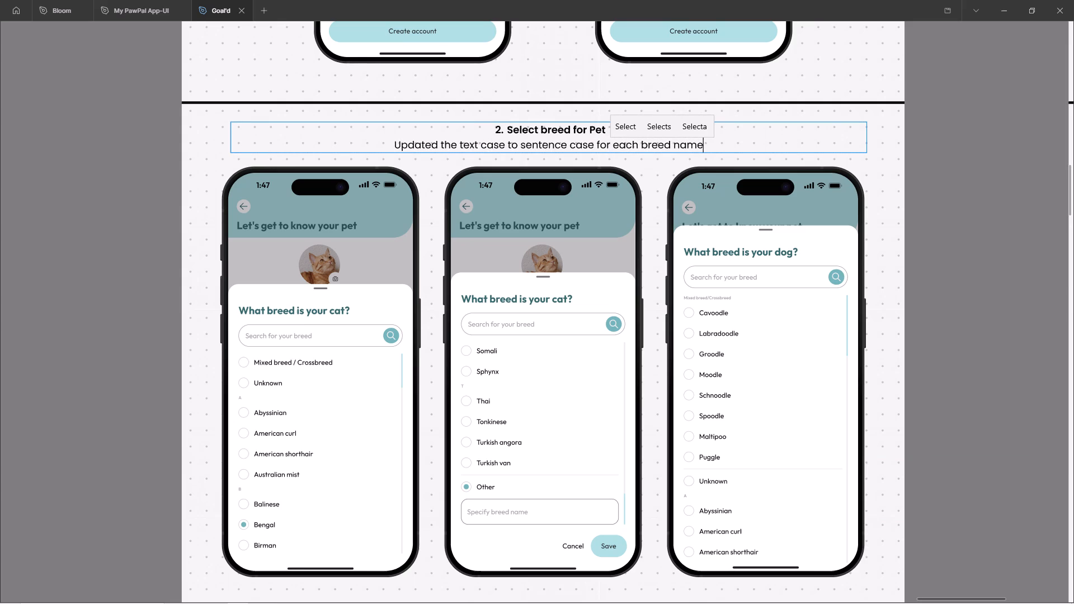
pyautogui.press('space')
pyautogui.press('BackSpace')
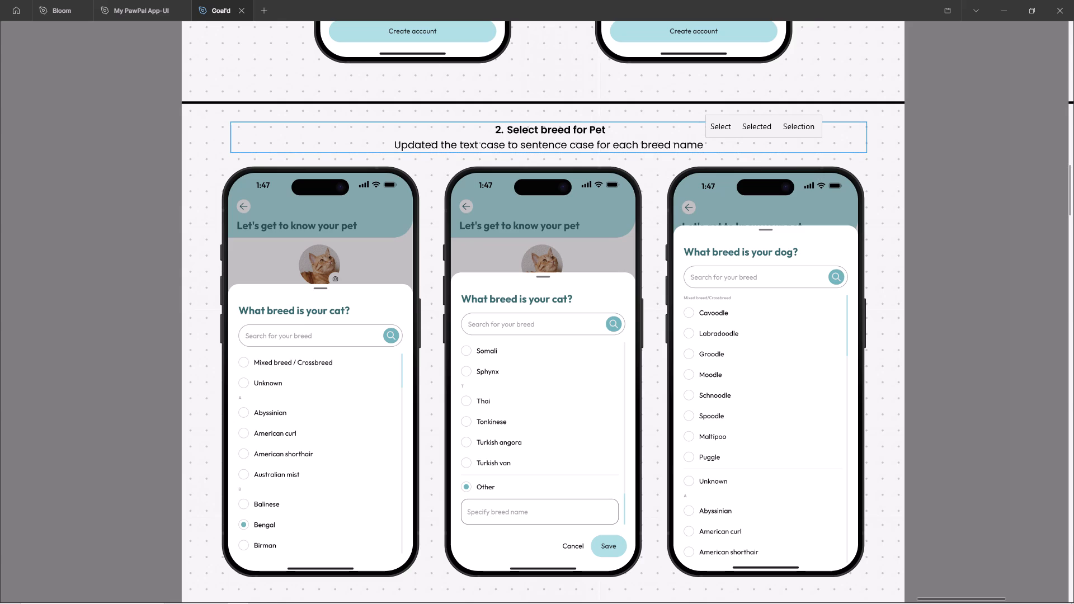
pyautogui.click(482, 145)
pyautogui.doubleClick(487, 144)
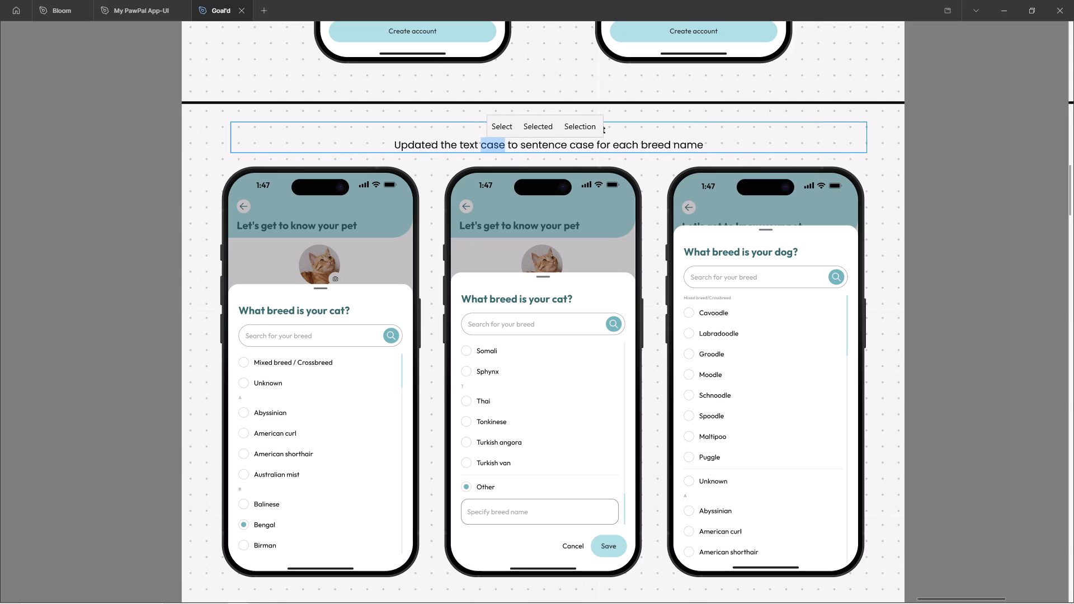
pyautogui.press('Left')
pyautogui.press('Right')
pyautogui.press('Left')
pyautogui.press('BackSpace')
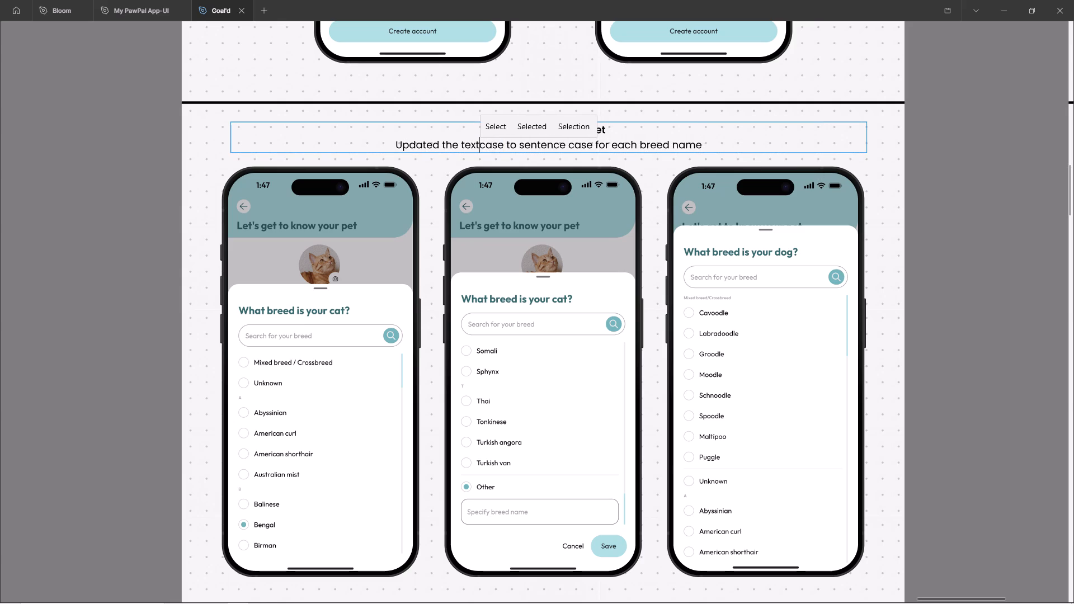
pyautogui.press('-')
pyautogui.doubleClick(938, 222)
# Replace the "4. Insurance Details" heading with a copy of the "Select breed for Pet" heading and its description.
pyautogui.press('space')
pyautogui.press('space')
pyautogui.press('space')
pyautogui.press('space')
pyautogui.press('space')
pyautogui.press('space')
pyautogui.press('space')
pyautogui.press('space')
pyautogui.press('space')
pyautogui.press('space')
pyautogui.press('space')
pyautogui.press('space')
pyautogui.press('space')
pyautogui.press('space')
pyautogui.press('space')
pyautogui.press('space')
pyautogui.press('space')
pyautogui.press('space')
pyautogui.press('space')
pyautogui.moveTo(907, 288); pyautogui.dragTo(827, 175)
pyautogui.keyDown('ctrl'); pyautogui.scroll(-4, 805, 177); pyautogui.keyUp('ctrl')
pyautogui.press('space')
pyautogui.moveTo(839, 361); pyautogui.dragTo(819, 403)
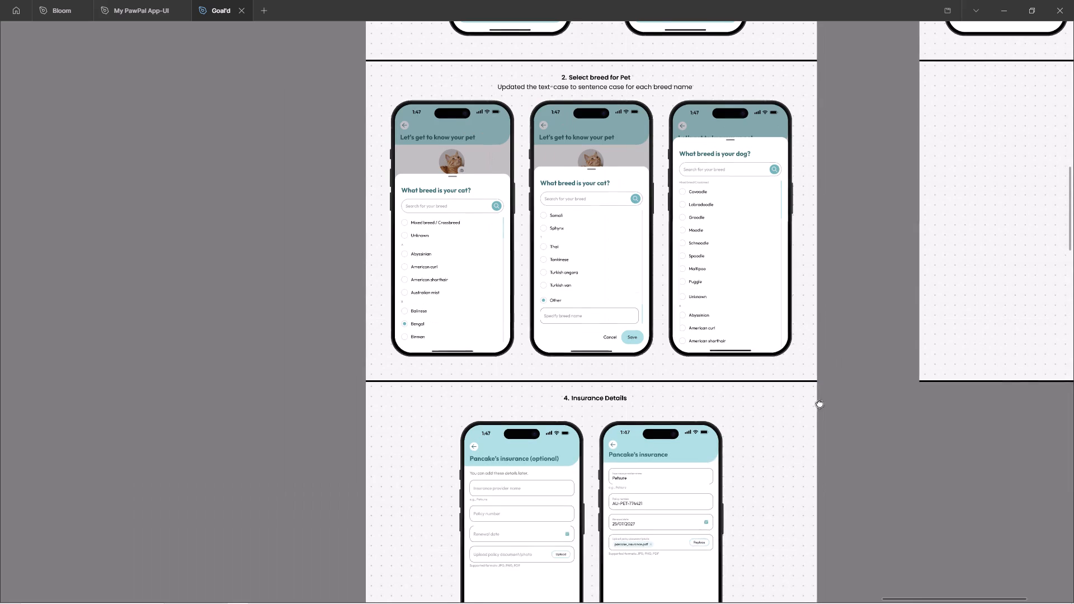
pyautogui.moveTo(819, 403); pyautogui.dragTo(819, 402)
pyautogui.keyDown('ctrl'); pyautogui.click(584, 125); pyautogui.keyUp('ctrl')
pyautogui.hotkey('ctrl', 'c')
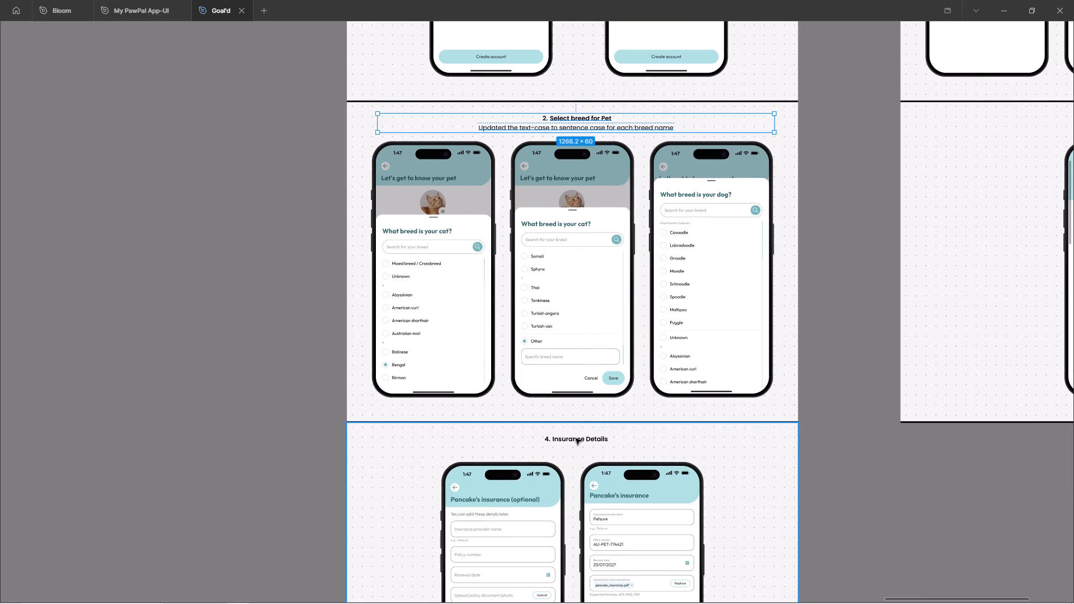
pyautogui.keyDown('ctrl'); pyautogui.click(577, 441); pyautogui.keyUp('ctrl')
pyautogui.press('space')
pyautogui.press('space')
pyautogui.press('space')
pyautogui.press('space')
pyautogui.press('space')
pyautogui.press('space')
pyautogui.press('space')
pyautogui.press('space')
pyautogui.press('space')
pyautogui.press('space')
pyautogui.moveTo(646, 416); pyautogui.dragTo(649, 263)
pyautogui.keyDown('ctrl'); pyautogui.scroll(4, 589, 287); pyautogui.keyUp('ctrl')
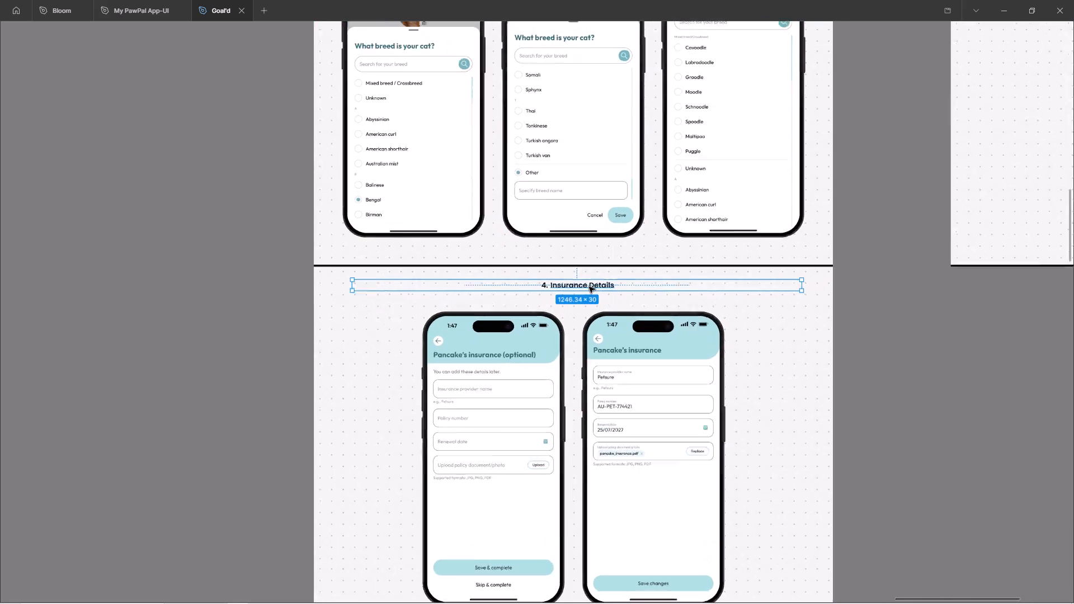
pyautogui.hotkey('ctrl', 'shift', 'r')
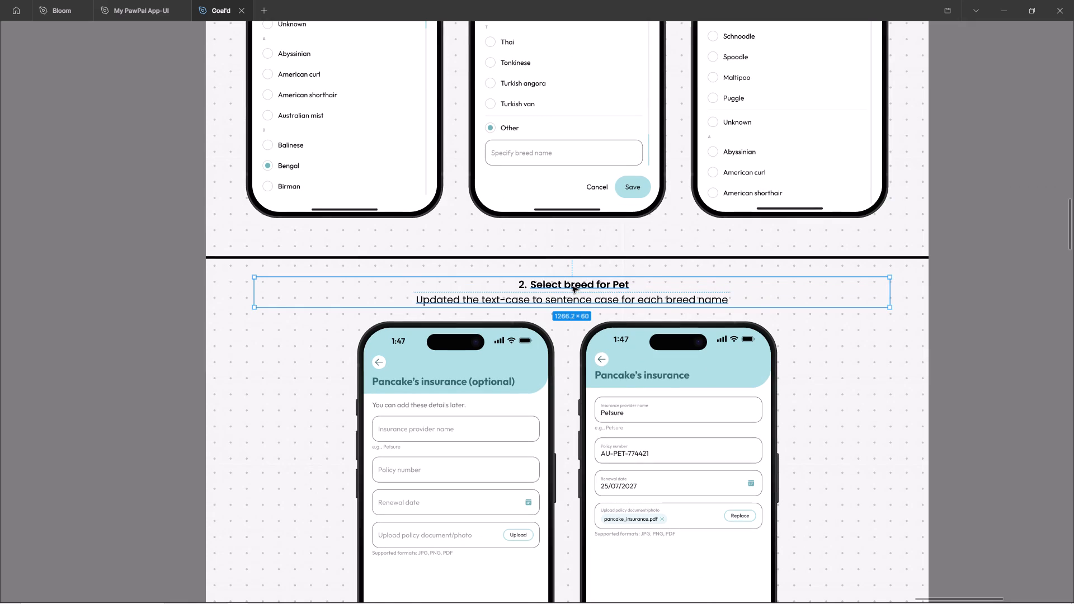
# Change the title of the copied heading above the insurance screens to "Insurance".
pyautogui.keyDown('ctrl'); pyautogui.doubleClick(572, 287); pyautogui.keyUp('ctrl')
pyautogui.moveTo(640, 289); pyautogui.dragTo(531, 286)
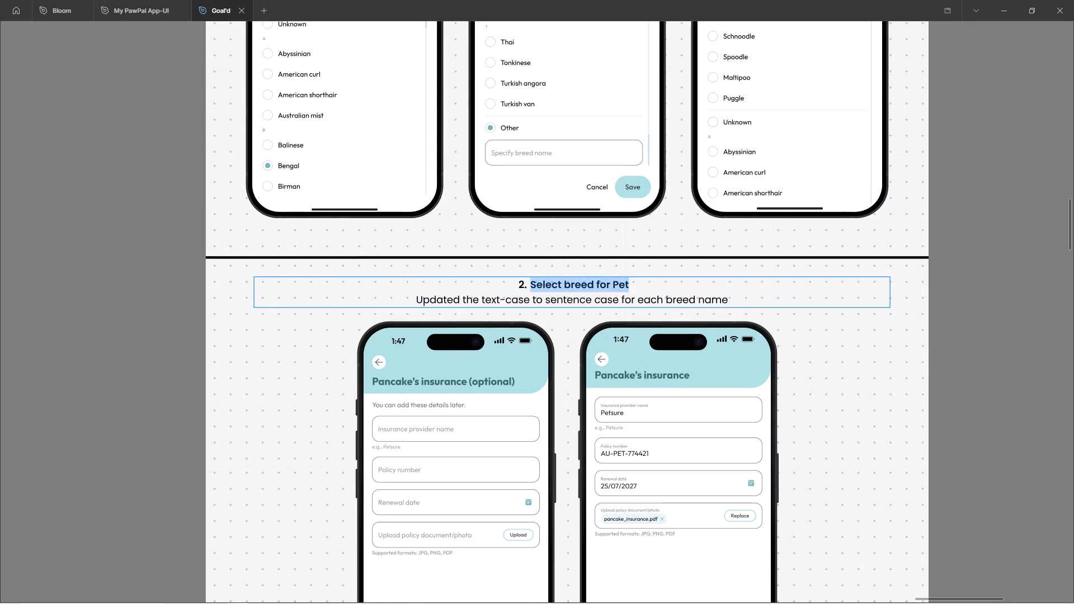
pyautogui.write('Insurance Det')
pyautogui.press('BackSpace')
pyautogui.press('BackSpace')
pyautogui.press('BackSpace')
pyautogui.write('det')
pyautogui.press('BackSpace')
pyautogui.press('BackSpace')
pyautogui.press('BackSpace')
pyautogui.press('BackSpace')
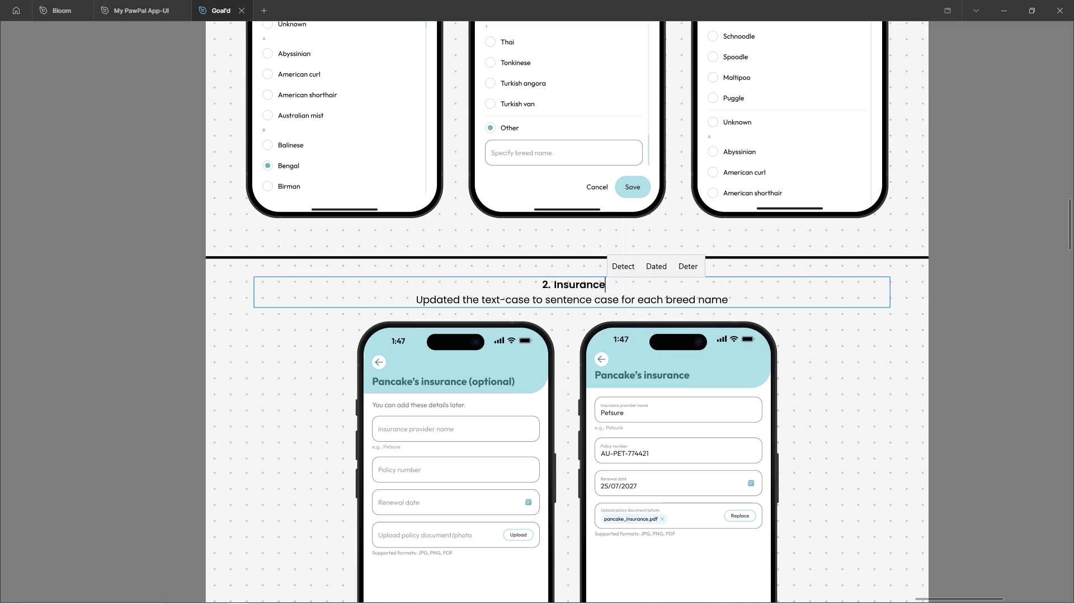
# Change the number in front of the Insurance heading to 3.
pyautogui.scroll(-12, 489, 294)
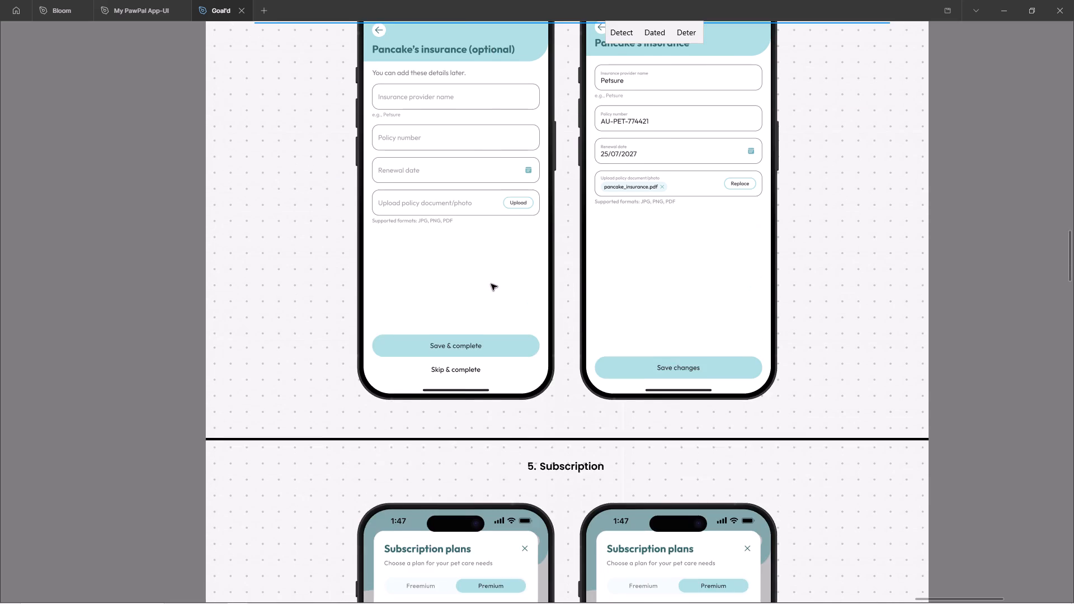
pyautogui.scroll(6, 491, 284)
pyautogui.scroll(-3, 481, 221)
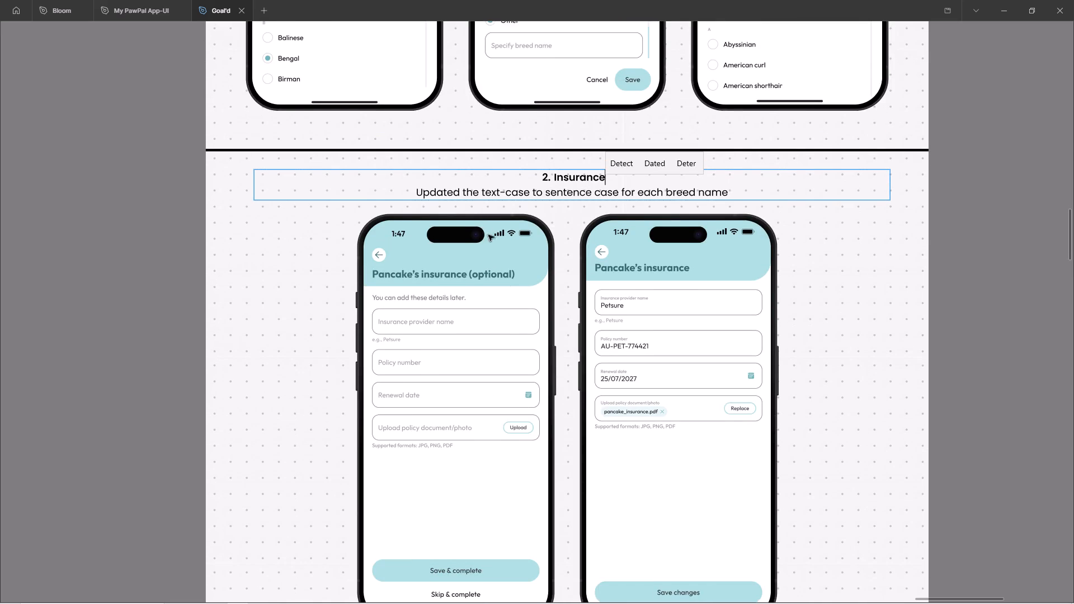
pyautogui.keyDown('ctrl'); pyautogui.scroll(-4, 524, 318); pyautogui.keyUp('ctrl')
pyautogui.scroll(8, 530, 318)
pyautogui.keyDown('ctrl'); pyautogui.scroll(6, 547, 388); pyautogui.keyUp('ctrl')
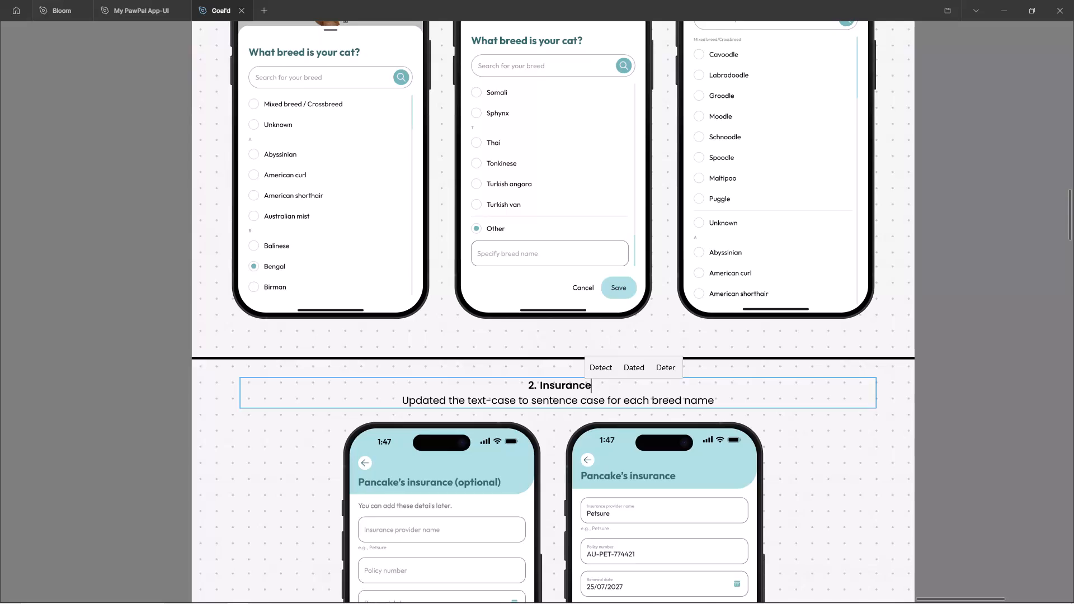
pyautogui.moveTo(533, 386); pyautogui.dragTo(508, 386)
pyautogui.press('BackSpace')
pyautogui.press('BackSpace')
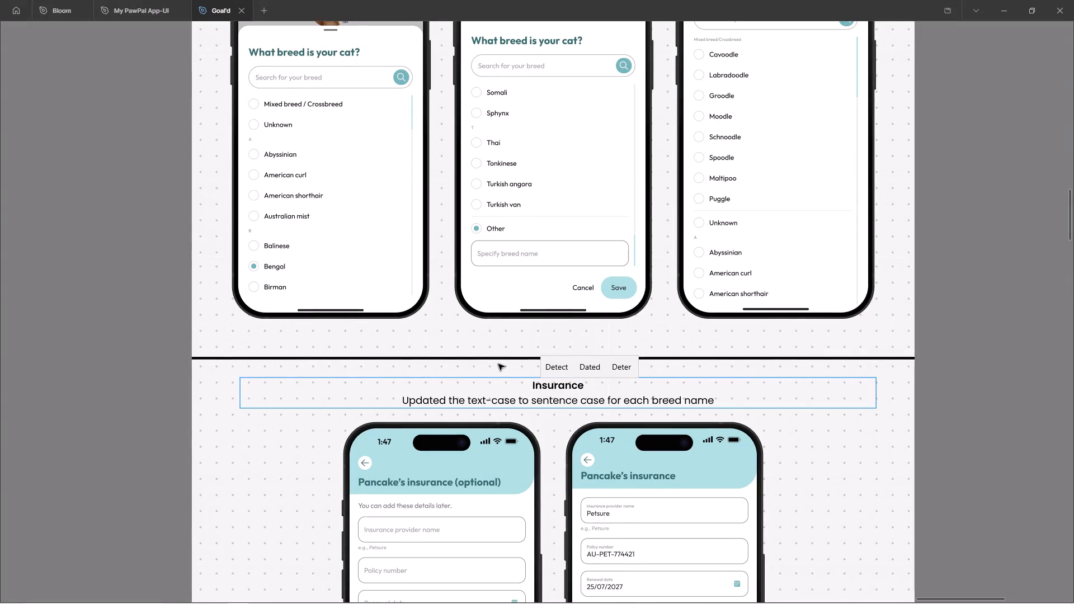
pyautogui.write('3.')
pyautogui.press('space')
pyautogui.keyDown('ctrl'); pyautogui.scroll(-4, 498, 384); pyautogui.keyUp('ctrl')
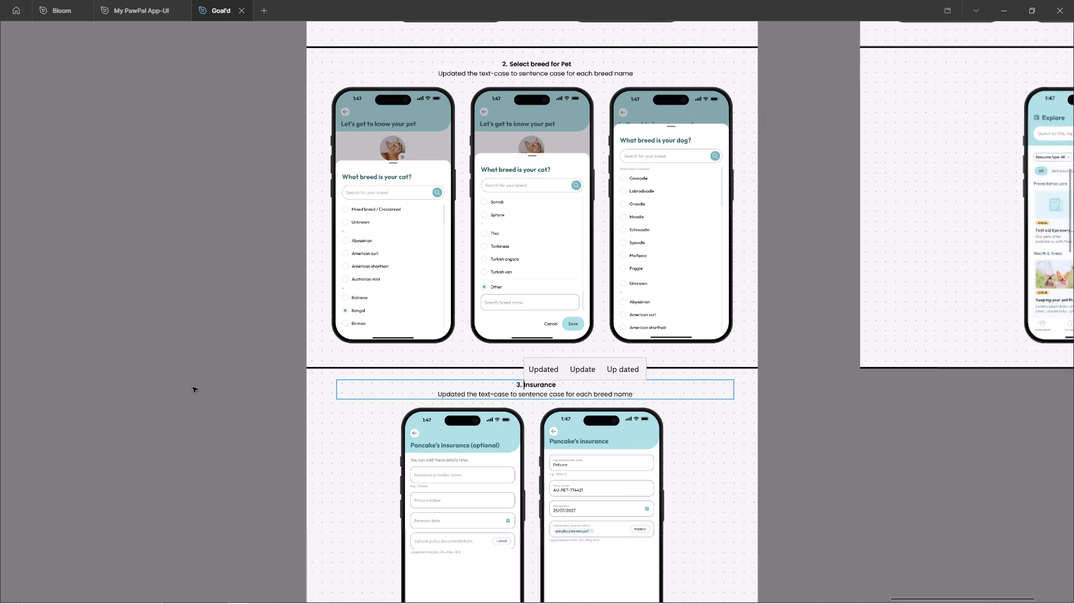
pyautogui.doubleClick(192, 387)
# Review the headings and descriptions of the Create account and Select breed for Pet sections above the Insurance section.
pyautogui.press('space')
pyautogui.press('space')
pyautogui.press('space')
pyautogui.press('space')
pyautogui.press('space')
pyautogui.press('space')
pyautogui.press('space')
pyautogui.press('space')
pyautogui.press('space')
pyautogui.press('space')
pyautogui.press('space')
pyautogui.press('space')
pyautogui.press('space')
pyautogui.press('space')
pyautogui.press('space')
pyautogui.press('space')
pyautogui.press('space')
pyautogui.press('space')
pyautogui.press('space')
pyautogui.press('space')
pyautogui.moveTo(206, 257); pyautogui.dragTo(227, 456)
pyautogui.moveTo(231, 211); pyautogui.dragTo(261, 483)
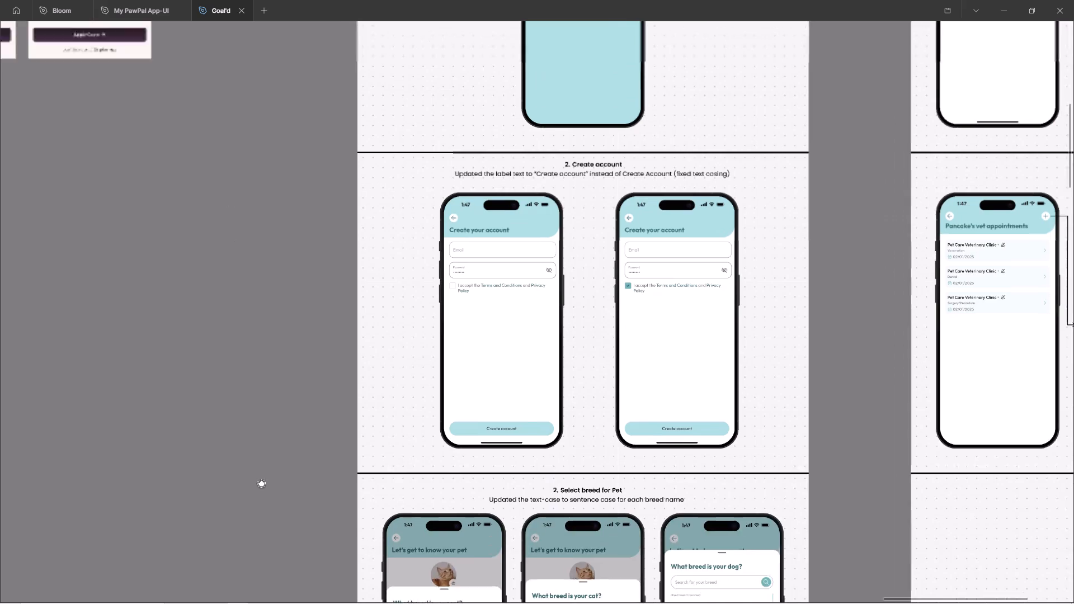
pyautogui.moveTo(261, 483); pyautogui.dragTo(261, 485)
pyautogui.moveTo(270, 330); pyautogui.dragTo(290, 131)
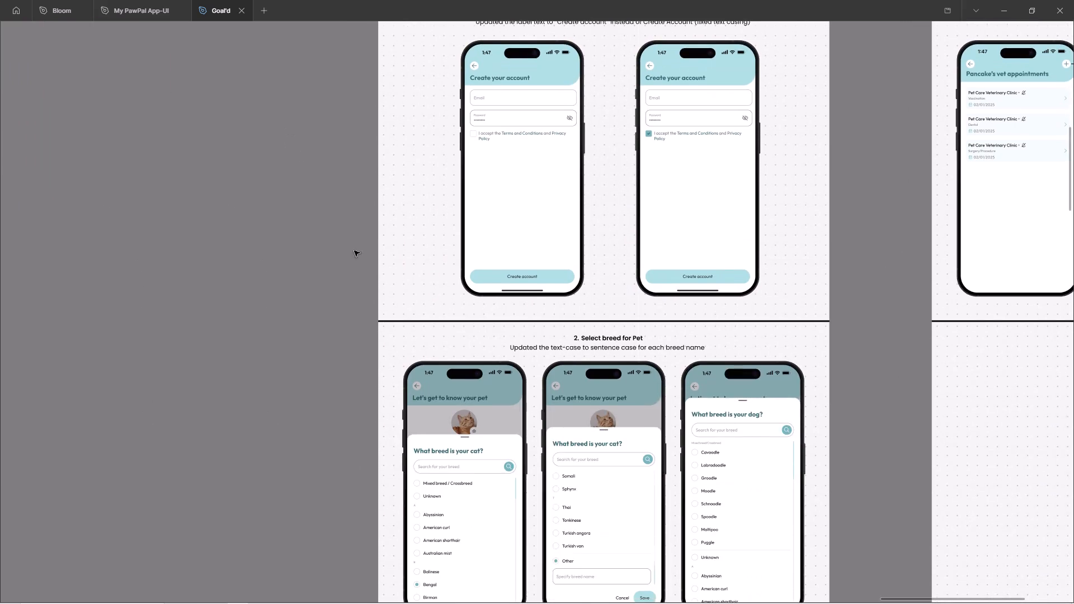
# Change the number in front of the "Select breed for Pet" heading to 3.
pyautogui.keyDown('ctrl'); pyautogui.scroll(6, 573, 371); pyautogui.keyUp('ctrl')
pyautogui.keyDown('ctrl'); pyautogui.tripleClick(604, 321); pyautogui.keyUp('ctrl')
pyautogui.click(586, 299)
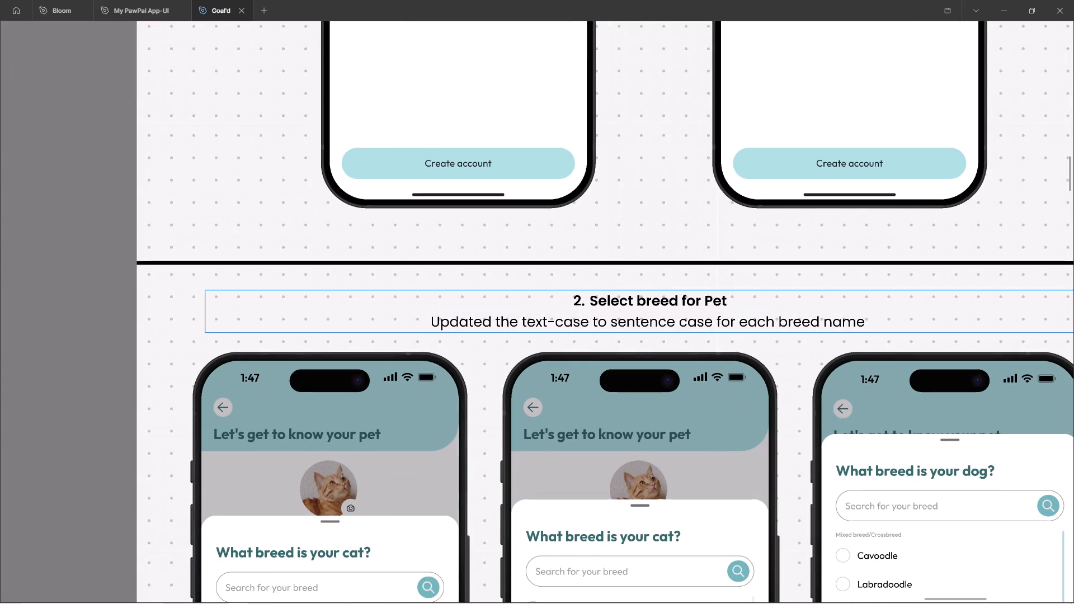
pyautogui.press('BackSpace')
pyautogui.write('3.')
pyautogui.press('space')
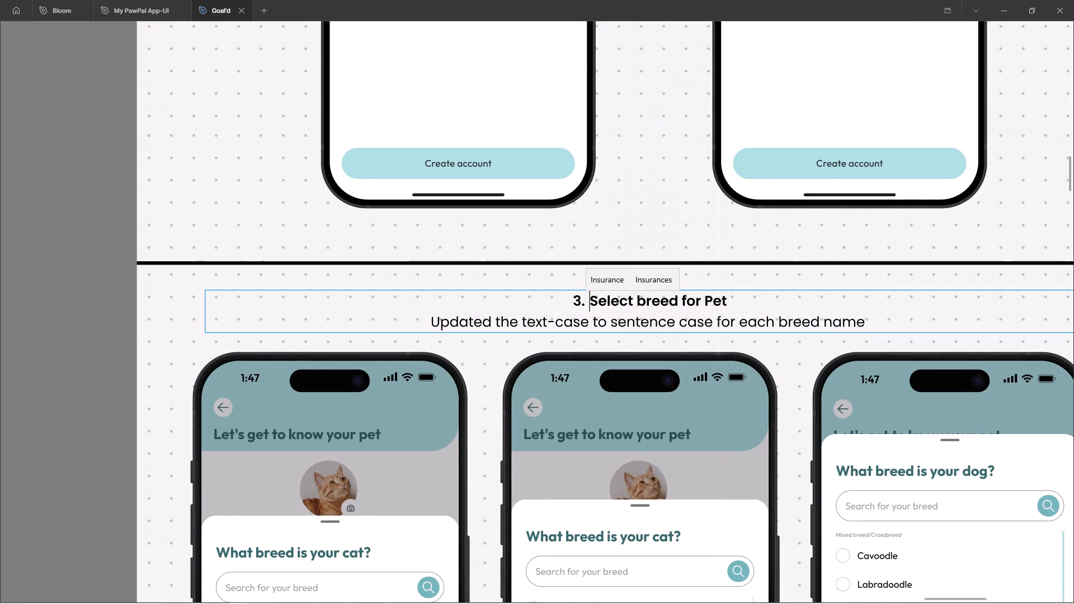
pyautogui.keyDown('ctrl'); pyautogui.scroll(-11, 580, 312); pyautogui.keyUp('ctrl')
pyautogui.doubleClick(324, 318)
# Place a copy of the Create account heading and its description just beneath the "Splash screen" heading.
pyautogui.press('space')
pyautogui.press('space')
pyautogui.press('space')
pyautogui.press('space')
pyautogui.press('space')
pyautogui.press('space')
pyautogui.press('space')
pyautogui.press('space')
pyautogui.press('space')
pyautogui.press('space')
pyautogui.press('space')
pyautogui.press('space')
pyautogui.press('space')
pyautogui.press('space')
pyautogui.press('space')
pyautogui.press('space')
pyautogui.press('space')
pyautogui.press('space')
pyautogui.press('space')
pyautogui.press('space')
pyautogui.moveTo(326, 224); pyautogui.dragTo(361, 522)
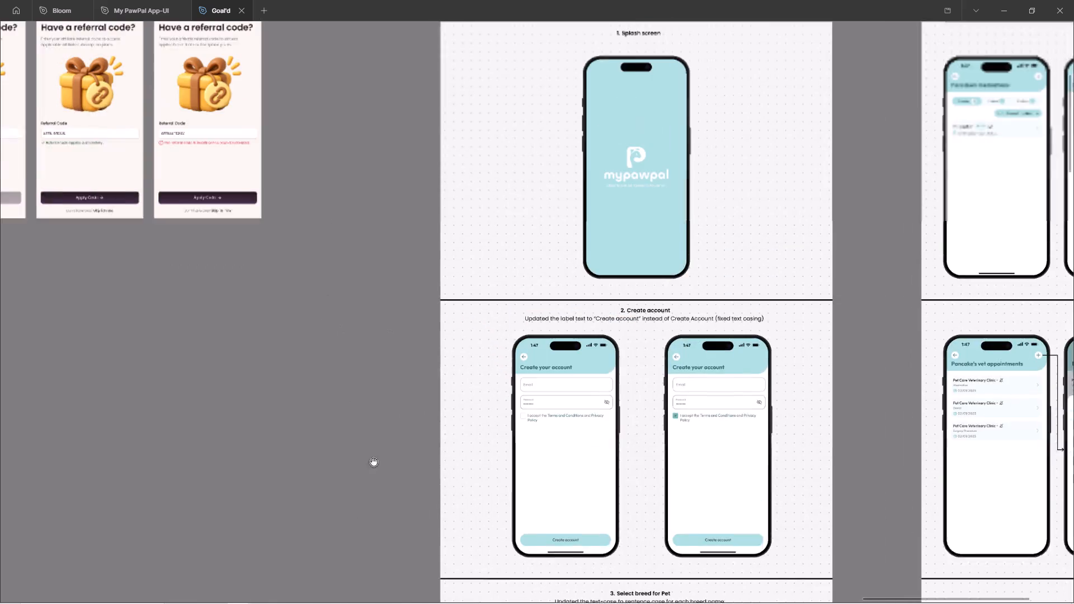
pyautogui.moveTo(366, 248); pyautogui.dragTo(313, 362)
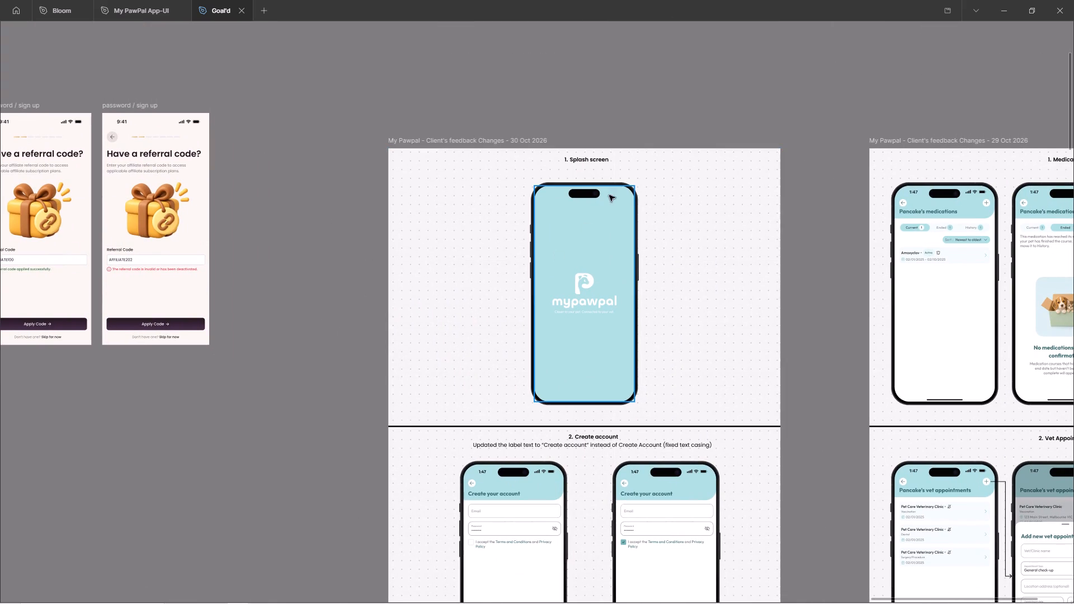
pyautogui.press('space')
pyautogui.press('space')
pyautogui.press('space')
pyautogui.press('space')
pyautogui.press('space')
pyautogui.press('space')
pyautogui.press('space')
pyautogui.press('space')
pyautogui.press('space')
pyautogui.press('space')
pyautogui.press('space')
pyautogui.press('space')
pyautogui.press('space')
pyautogui.press('space')
pyautogui.press('space')
pyautogui.press('space')
pyautogui.press('space')
pyautogui.press('space')
pyautogui.press('space')
pyautogui.press('space')
pyautogui.moveTo(471, 323); pyautogui.dragTo(451, 277)
pyautogui.keyDown('ctrl'); pyautogui.scroll(3, 563, 115); pyautogui.keyUp('ctrl')
pyautogui.keyDown('ctrl'); pyautogui.click(573, 113); pyautogui.keyUp('ctrl')
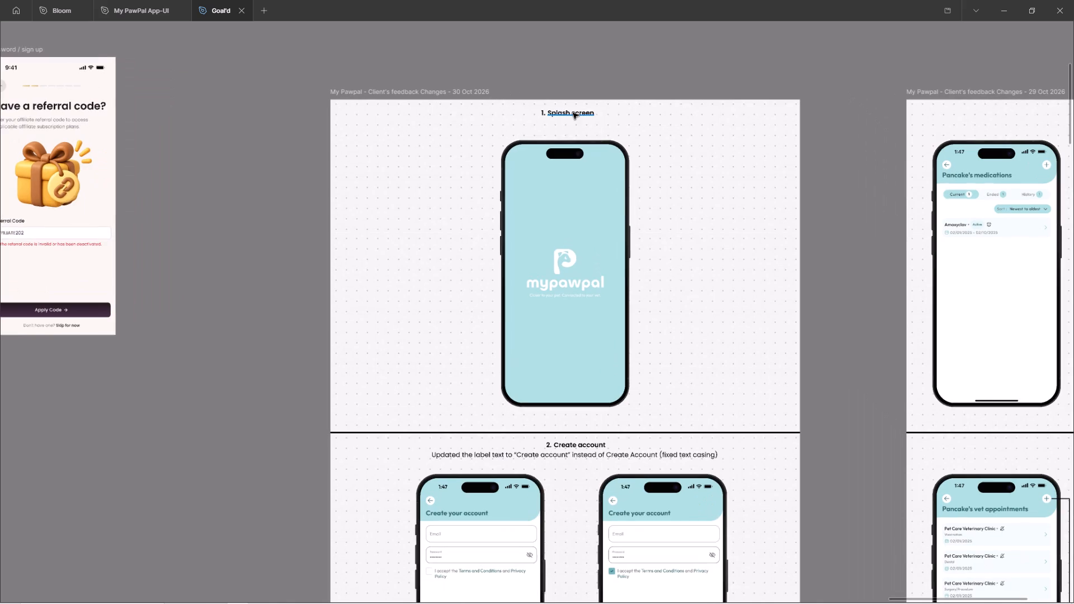
pyautogui.keyDown('ctrl'); pyautogui.doubleClick(609, 456); pyautogui.keyUp('ctrl')
pyautogui.hotkey('ctrl', 'c')
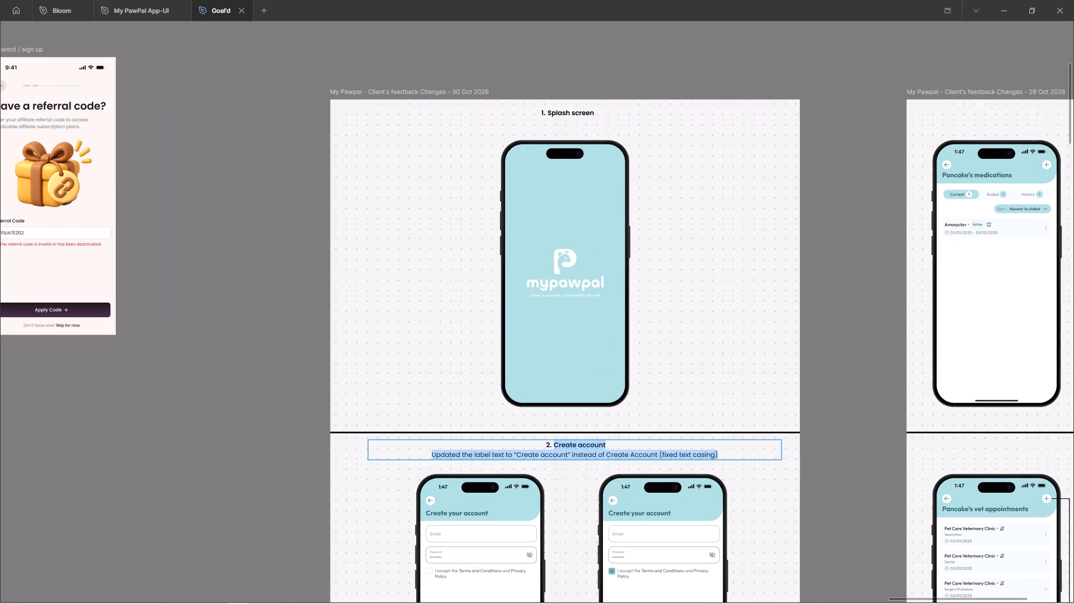
pyautogui.keyDown('ctrl'); pyautogui.doubleClick(254, 203); pyautogui.keyUp('ctrl')
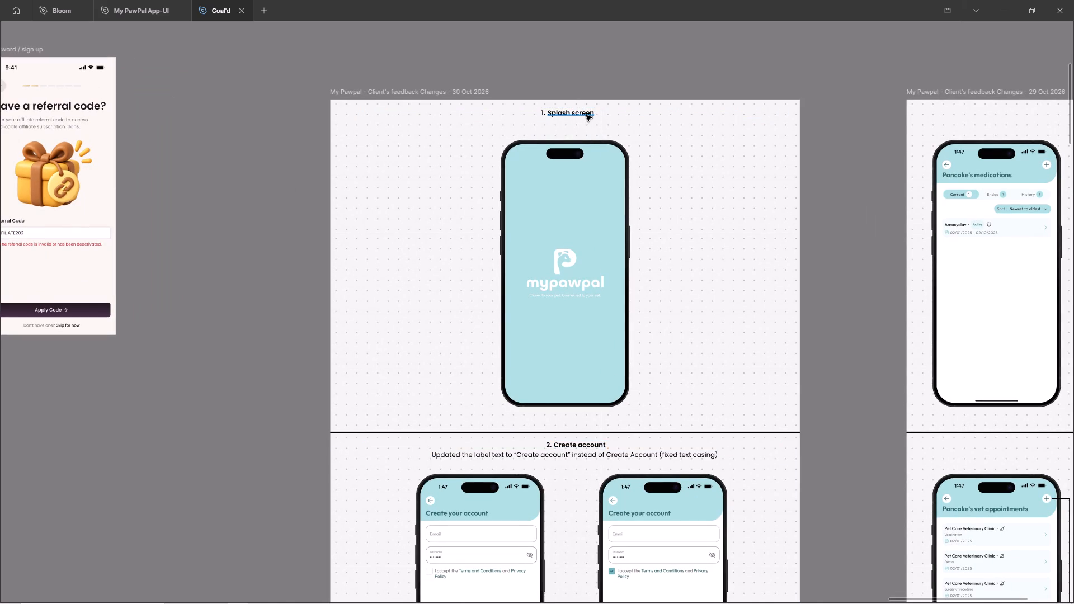
pyautogui.click(241, 292)
pyautogui.press('space')
pyautogui.press('space')
pyautogui.press('space')
pyautogui.press('space')
pyautogui.press('space')
pyautogui.press('space')
pyautogui.press('space')
pyautogui.press('space')
pyautogui.press('space')
pyautogui.press('space')
pyautogui.press('space')
pyautogui.press('space')
pyautogui.press('space')
pyautogui.press('space')
pyautogui.press('space')
pyautogui.press('space')
pyautogui.press('space')
pyautogui.press('space')
pyautogui.moveTo(270, 369); pyautogui.dragTo(298, 397)
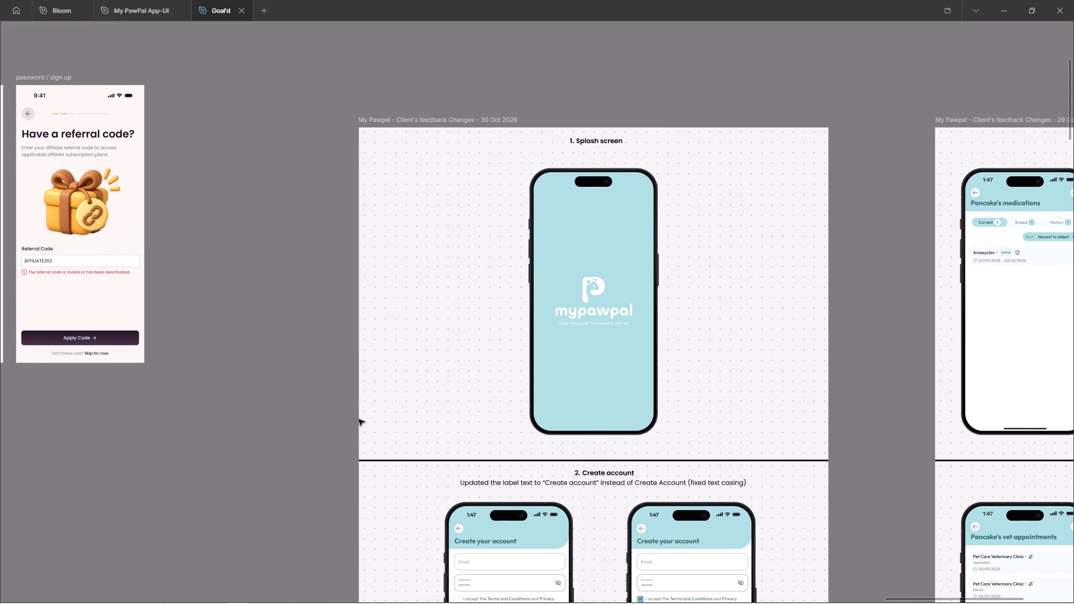
pyautogui.keyDown('ctrl'); pyautogui.click(584, 489); pyautogui.keyUp('ctrl')
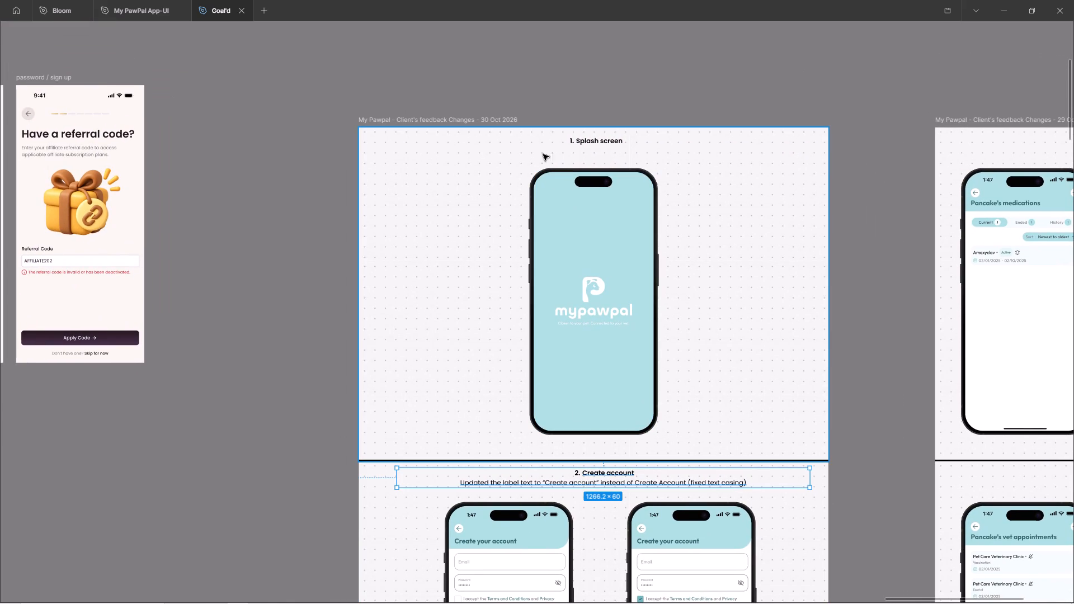
pyautogui.hotkey('ctrl', 'c')
pyautogui.keyDown('ctrl'); pyautogui.click(597, 144); pyautogui.keyUp('ctrl')
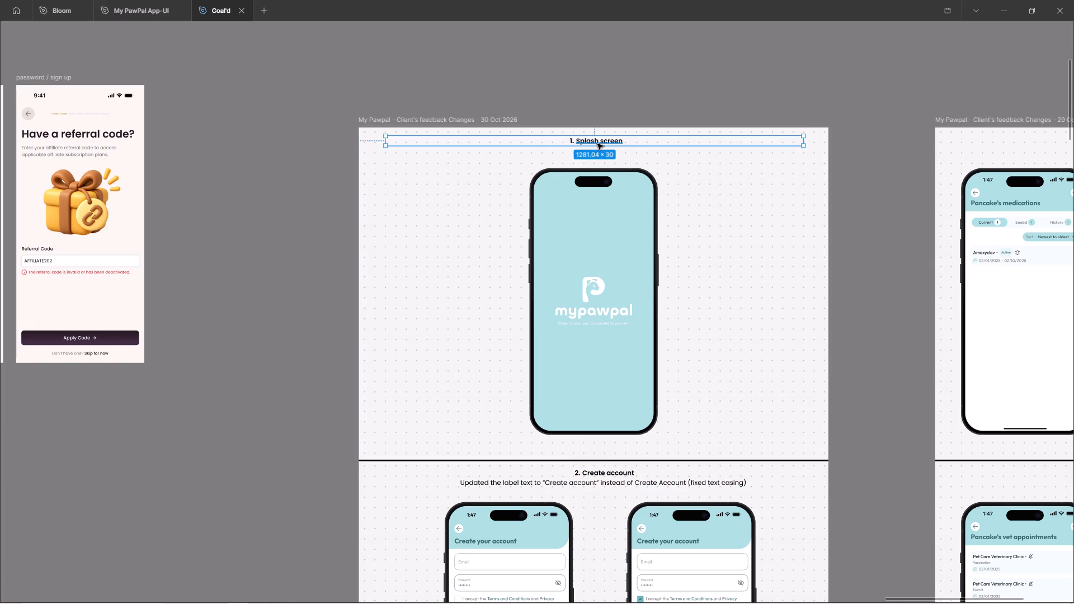
pyautogui.hotkey('ctrl', 'shift', 'v')
pyautogui.keyDown('ctrl'); pyautogui.scroll(5, 601, 138); pyautogui.keyUp('ctrl')
pyautogui.keyDown('shift'); pyautogui.moveTo(595, 149); pyautogui.dragTo(595, 163); pyautogui.keyUp('shift')
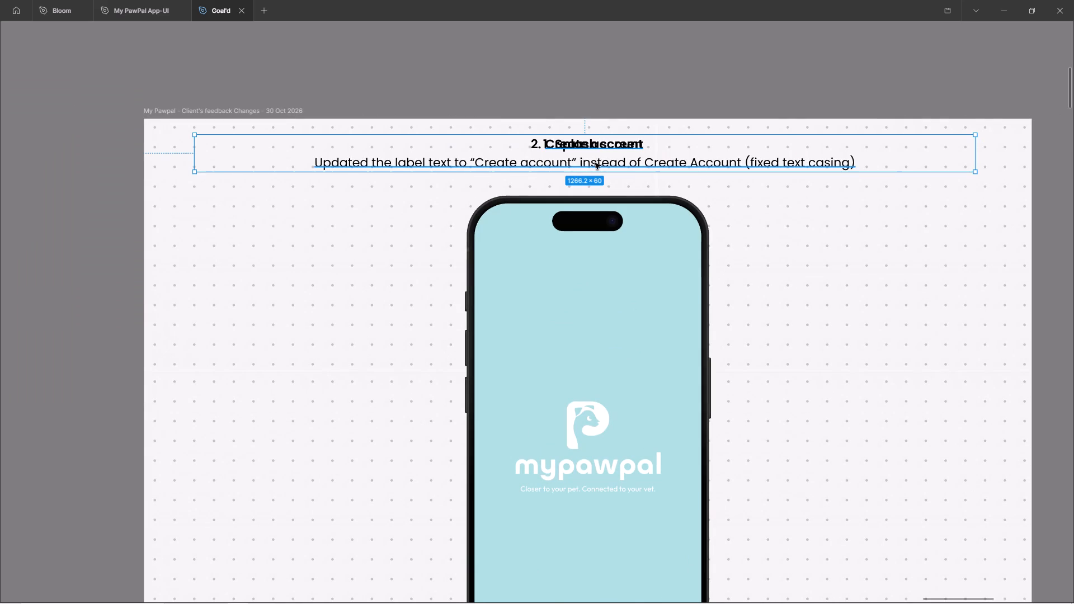
pyautogui.keyDown('shift'); pyautogui.moveTo(595, 163); pyautogui.dragTo(595, 164); pyautogui.keyUp('shift')
# Replace the original Splash screen heading with the duplicated heading, keeping the title text "Splash screen" copied for reuse.
pyautogui.keyDown('ctrl'); pyautogui.click(595, 140); pyautogui.keyUp('ctrl')
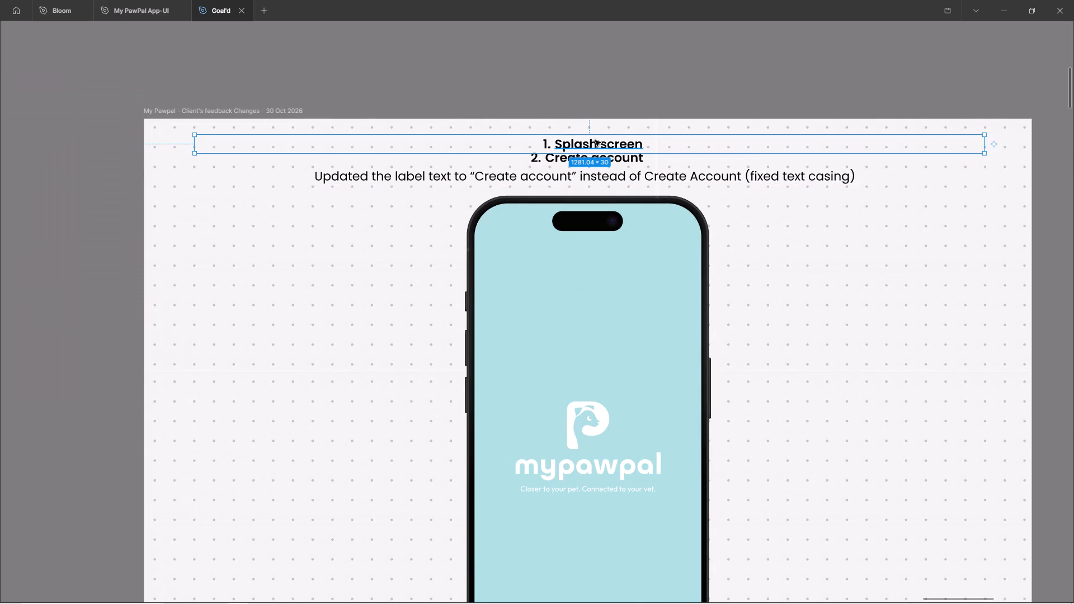
pyautogui.doubleClick(592, 143)
pyautogui.hotkey('ctrl', 'c')
pyautogui.click(614, 91)
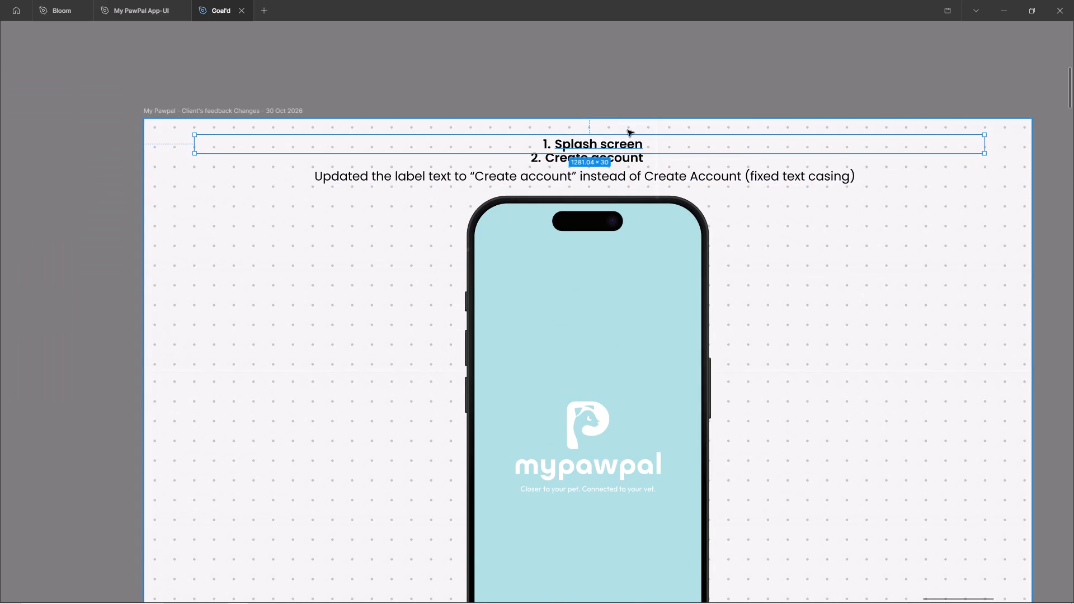
pyautogui.press('Delete')
pyautogui.keyDown('ctrl'); pyautogui.click(586, 162); pyautogui.keyUp('ctrl')
pyautogui.keyDown('shift'); pyautogui.moveTo(579, 171); pyautogui.dragTo(578, 164); pyautogui.keyUp('shift')
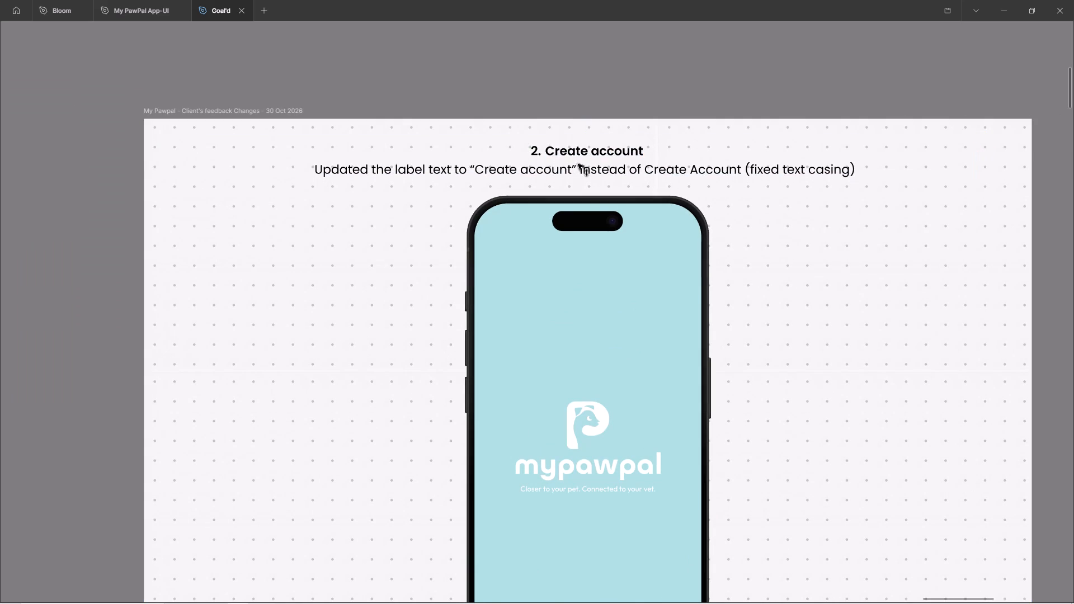
pyautogui.keyDown('shift'); pyautogui.moveTo(578, 164); pyautogui.dragTo(578, 161); pyautogui.keyUp('shift')
# Retitle the duplicated heading above the splash screen mockup "1. Splash screen".
pyautogui.doubleClick(578, 158)
pyautogui.moveTo(654, 152); pyautogui.dragTo(550, 150)
pyautogui.hotkey('ctrl', 'shift', 'v')
pyautogui.click(550, 150)
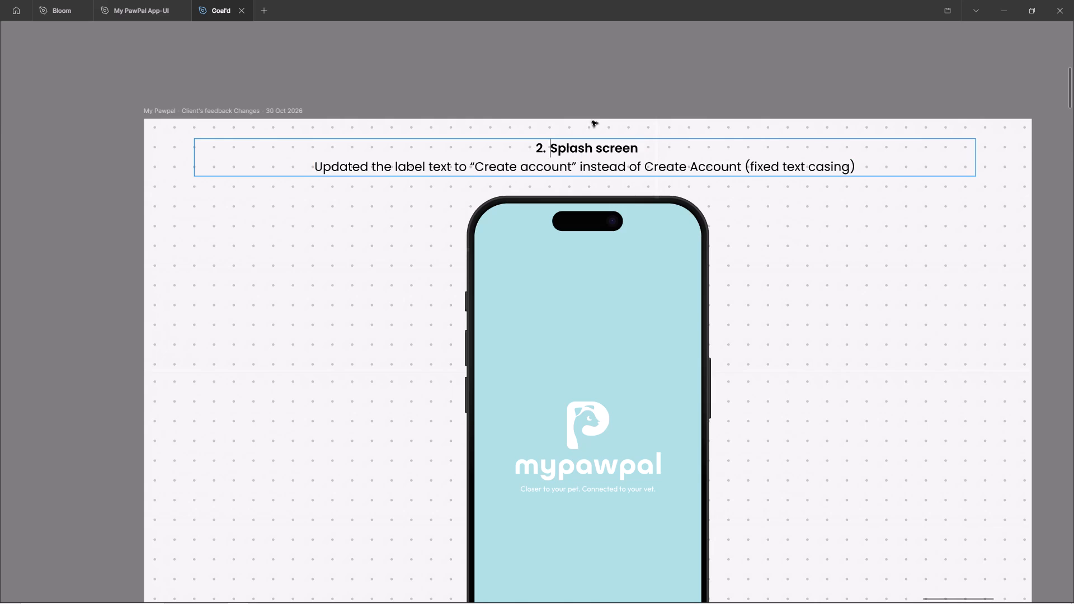
pyautogui.press('BackSpace')
pyautogui.press('BackSpace')
pyautogui.write('1.')
pyautogui.press('space')
# Replace the description under the Splash screen heading with "We've updated the overall size of the logo with slogan text.".
pyautogui.keyDown('ctrl'); pyautogui.click(521, 160); pyautogui.keyUp('ctrl')
pyautogui.moveTo(879, 166); pyautogui.dragTo(302, 184)
pyautogui.keyDown('ctrl'); pyautogui.scroll(-2, 347, 173); pyautogui.keyUp('ctrl')
pyautogui.write("We've u[d")
pyautogui.press('BackSpace')
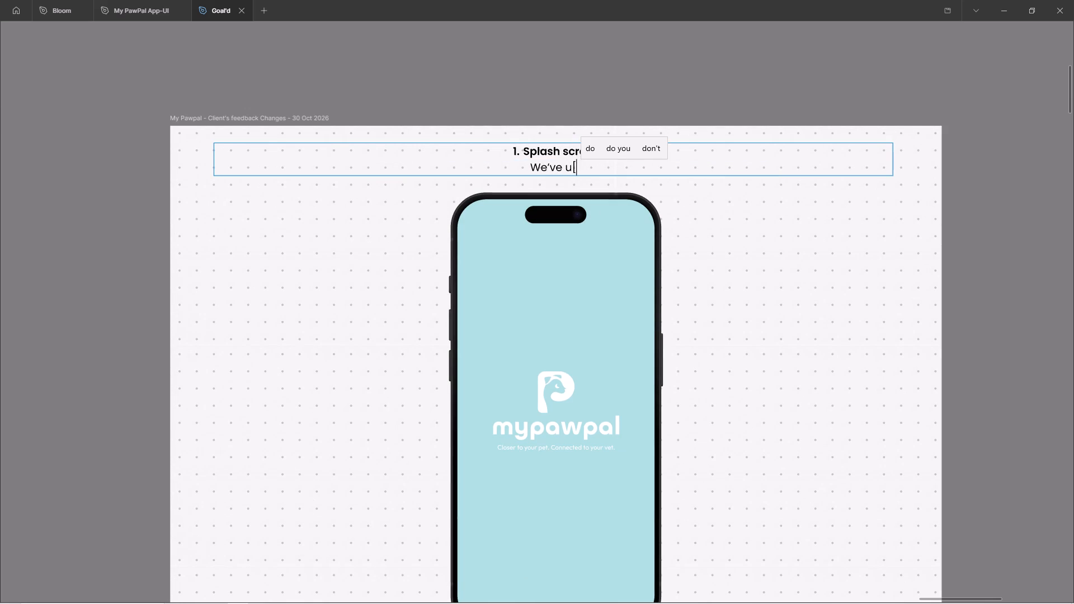
pyautogui.press('BackSpace')
pyautogui.write('pdated the s')
pyautogui.press('BackSpace')
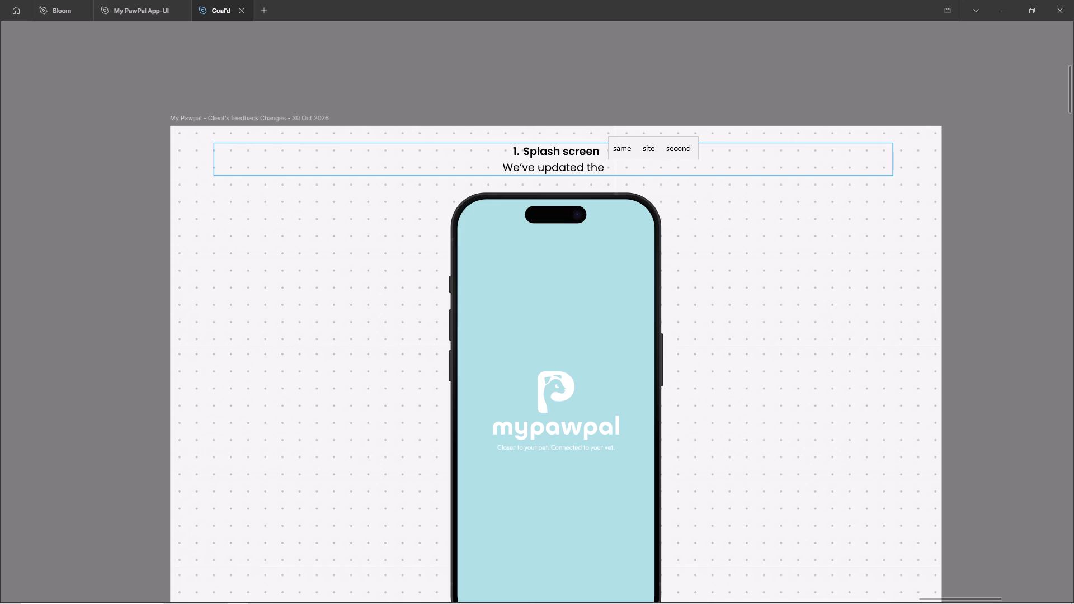
pyautogui.press('BackSpace')
pyautogui.press('space')
pyautogui.write('overall f')
pyautogui.press('BackSpace')
pyautogui.write('size of the logo with slogan')
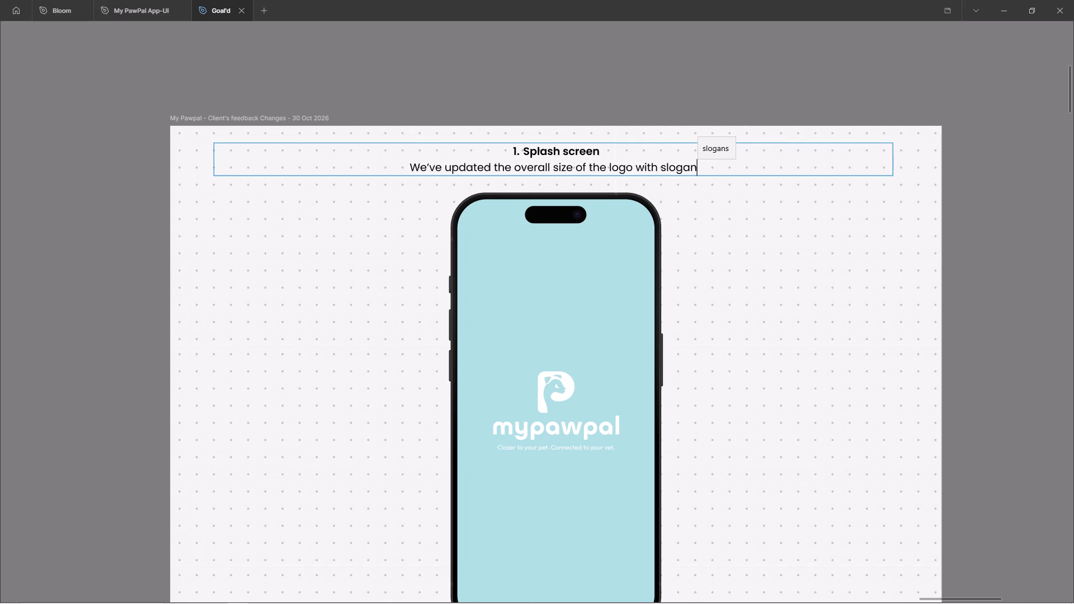
pyautogui.press('space')
pyautogui.write('text.')
pyautogui.press('space')
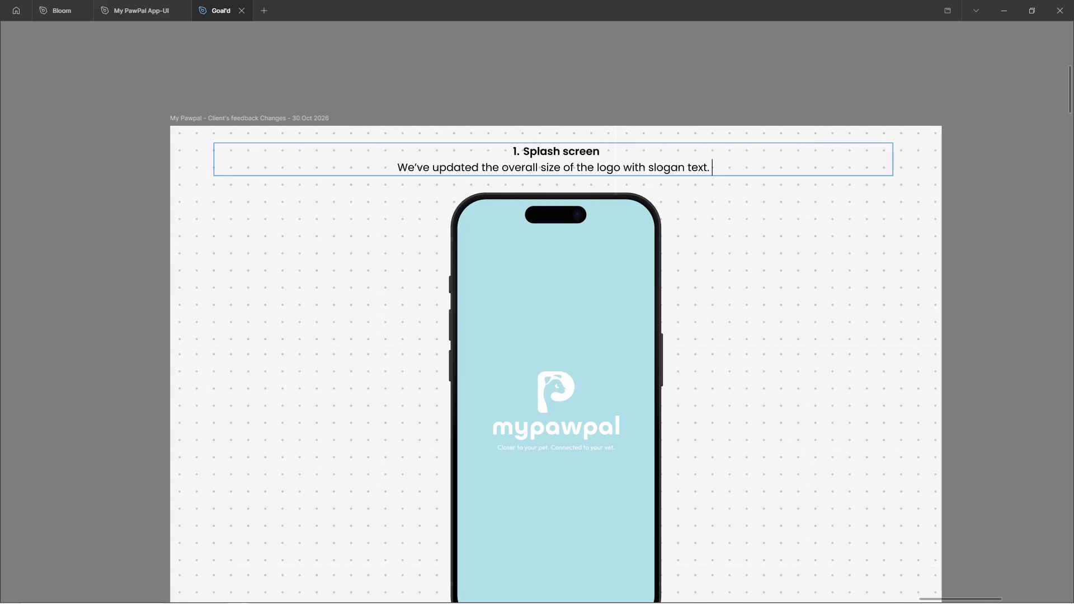
# Add the sentence "Make the slogan in 2 lines." to the end of the Splash screen description.
pyautogui.write('Re')
pyautogui.press('BackSpace')
pyautogui.press('BackSpace')
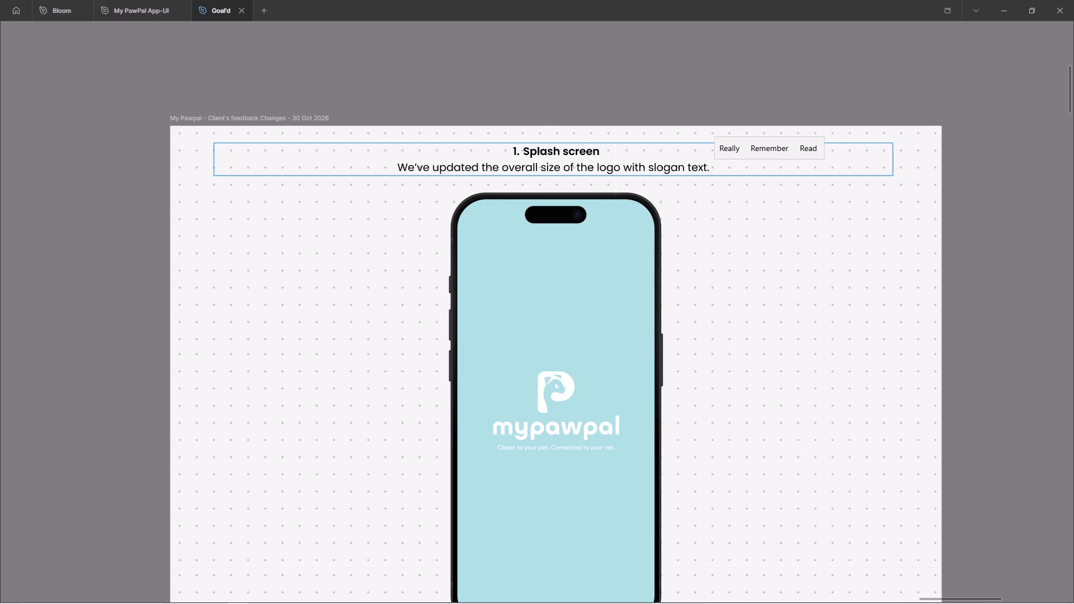
pyautogui.write('Make it')
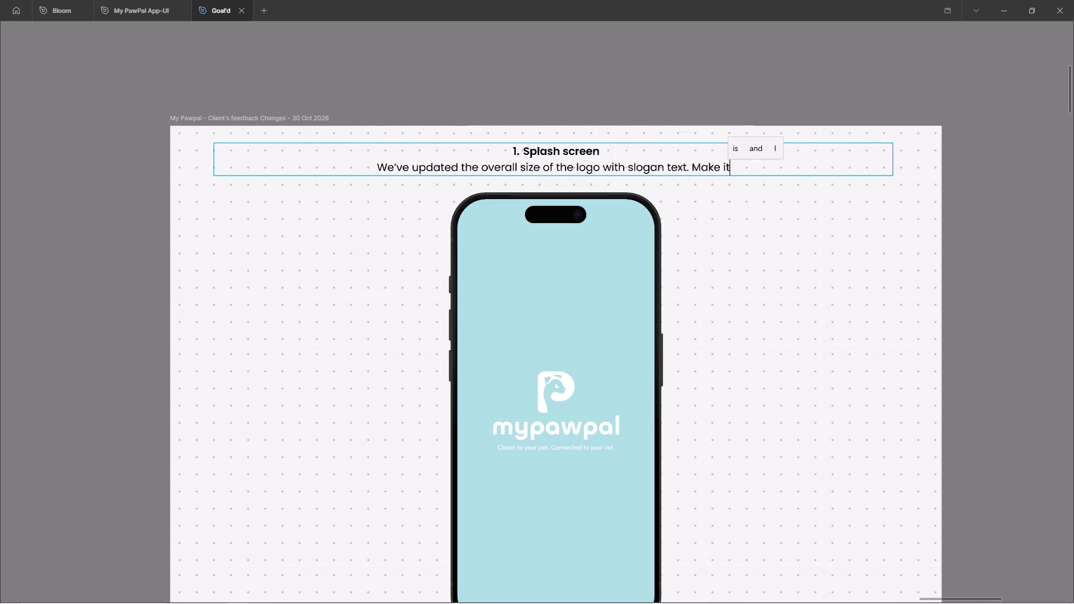
pyautogui.press('space')
pyautogui.press('BackSpace')
pyautogui.press('BackSpace')
pyautogui.press('BackSpace')
pyautogui.write('the slogan in 2 lines')
pyautogui.press('.')
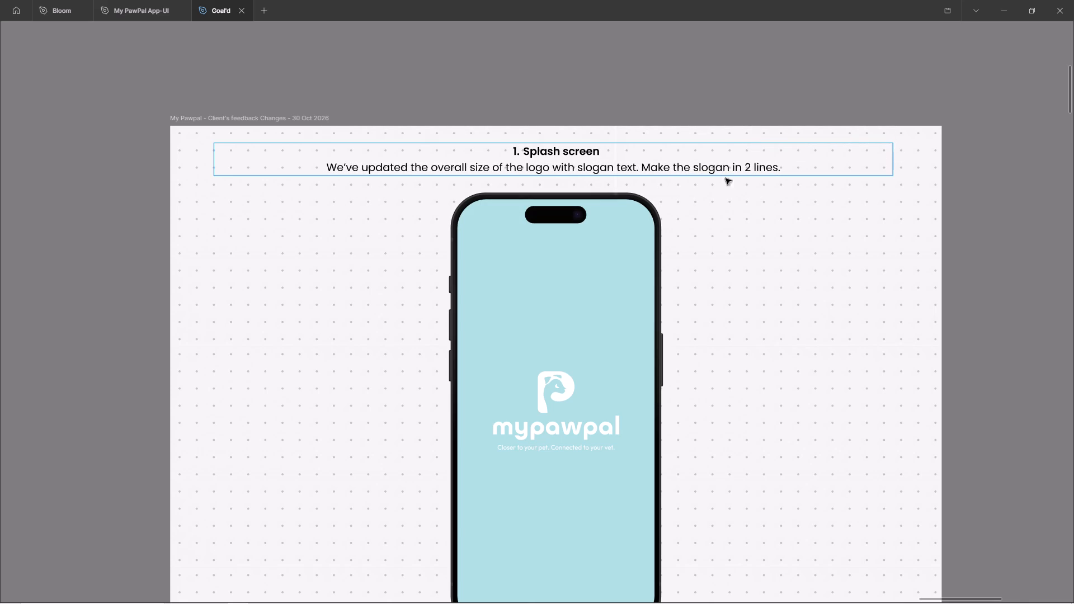
# Replace the word "Make" with "Convert" in the second sentence of the Splash screen description.
pyautogui.doubleClick(656, 168)
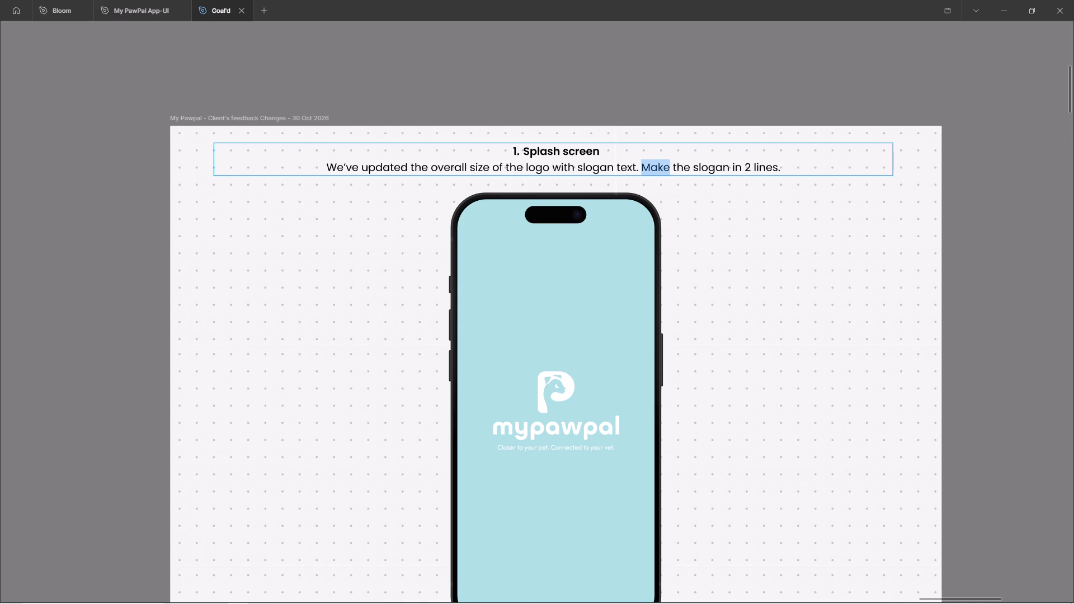
pyautogui.write('Co')
pyautogui.write('nvert')
pyautogui.press('space')
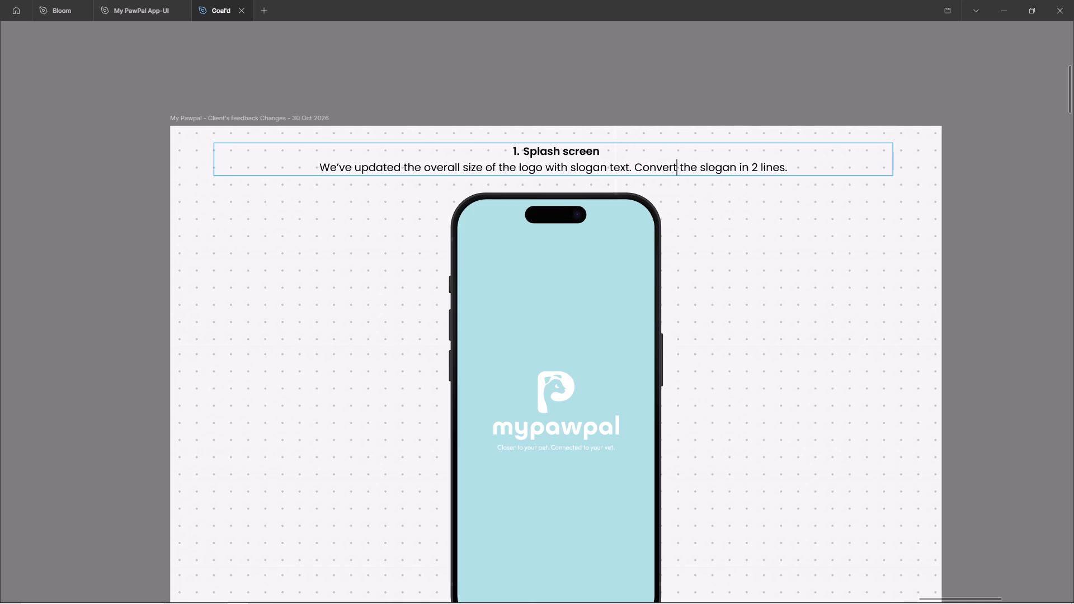
pyautogui.press('BackSpace')
pyautogui.press('=')
pyautogui.press('BackSpace')
# Change the ending of the Splash screen description's second sentence to "1 line.".
pyautogui.click(756, 165)
pyautogui.press('BackSpace')
pyautogui.press('1')
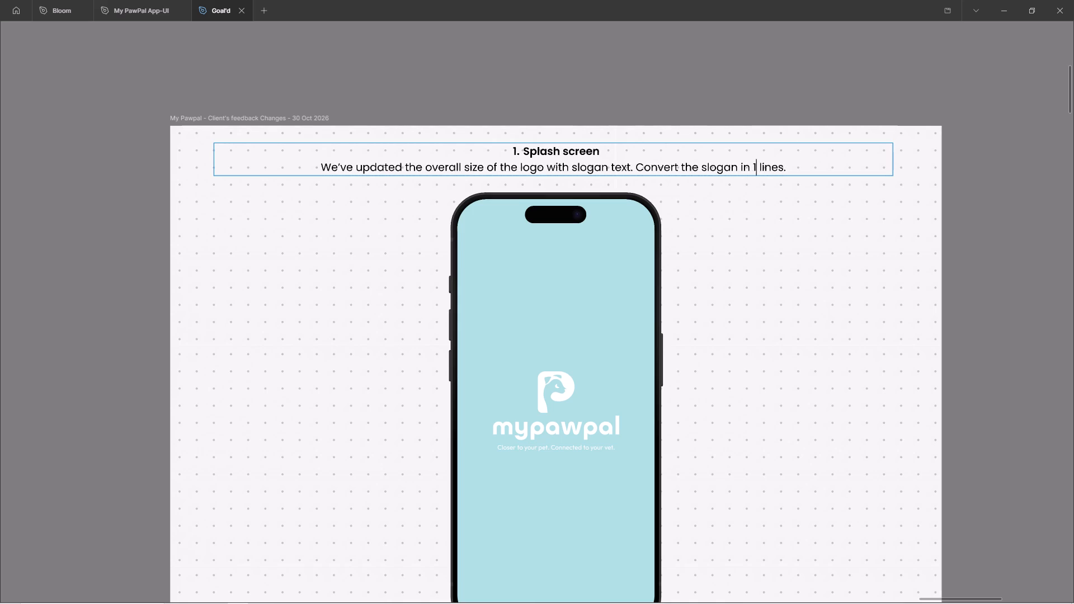
pyautogui.click(800, 164)
pyautogui.press('BackSpace')
pyautogui.press('BackSpace')
pyautogui.press('.')
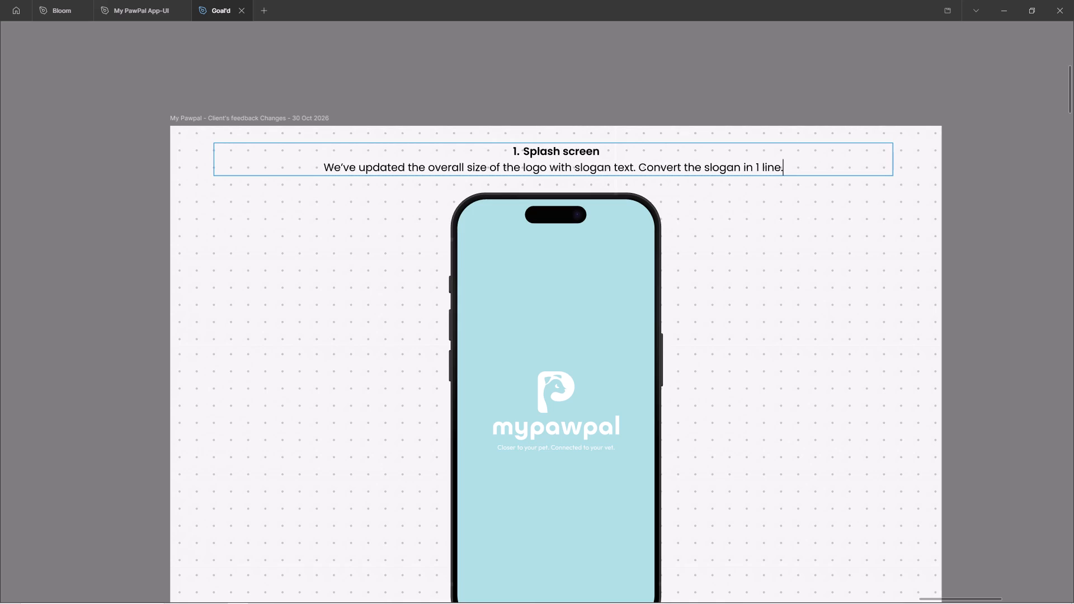
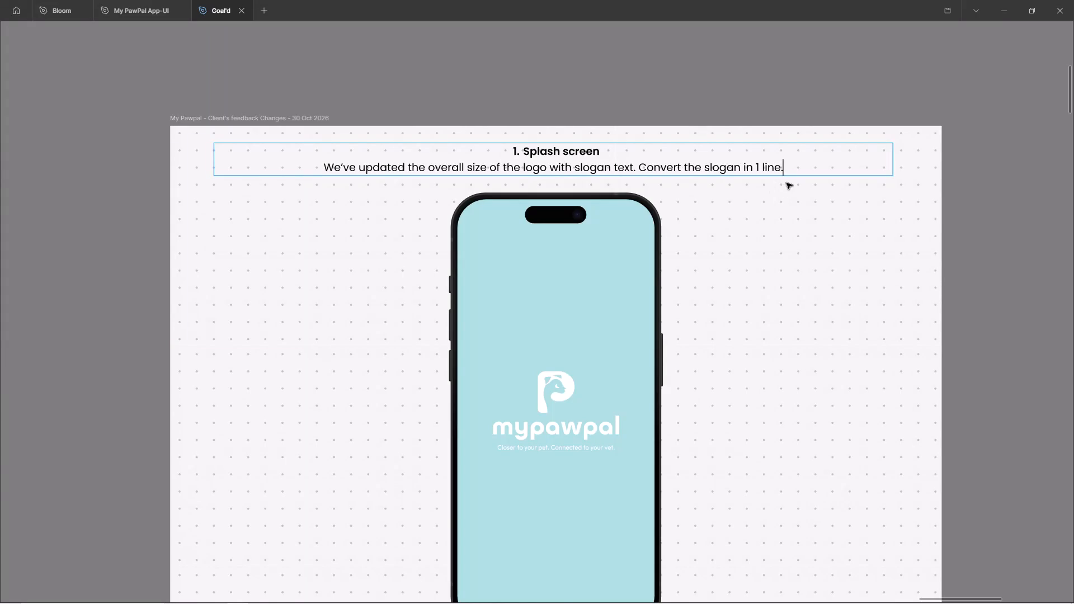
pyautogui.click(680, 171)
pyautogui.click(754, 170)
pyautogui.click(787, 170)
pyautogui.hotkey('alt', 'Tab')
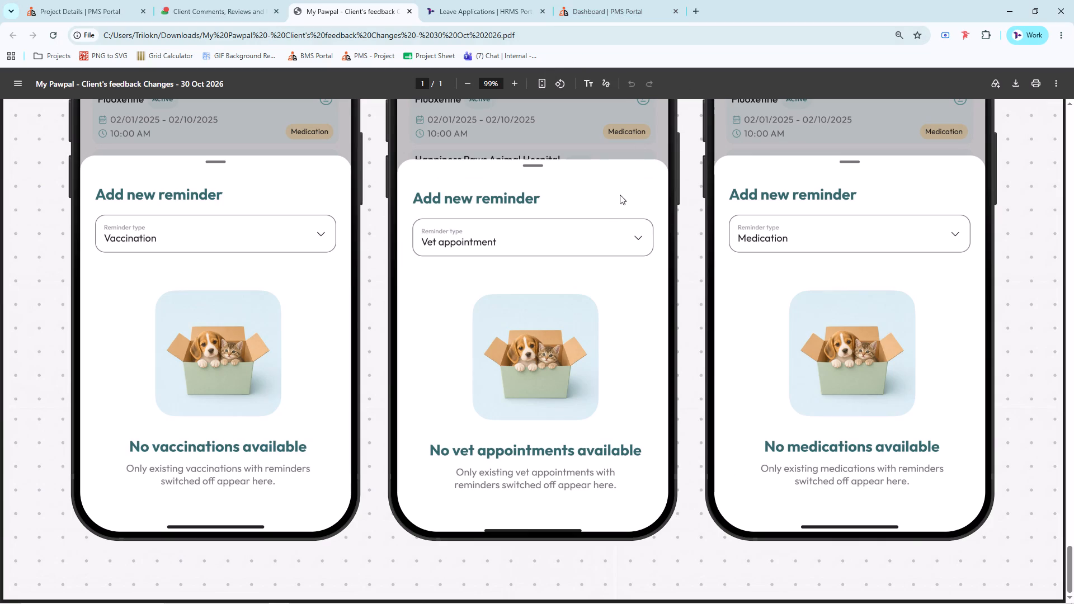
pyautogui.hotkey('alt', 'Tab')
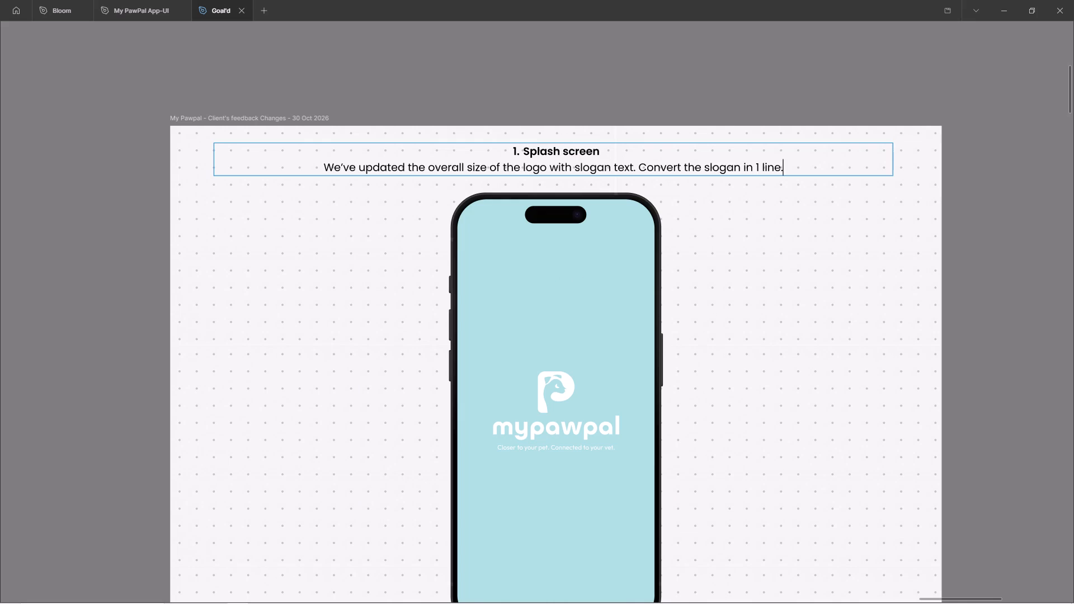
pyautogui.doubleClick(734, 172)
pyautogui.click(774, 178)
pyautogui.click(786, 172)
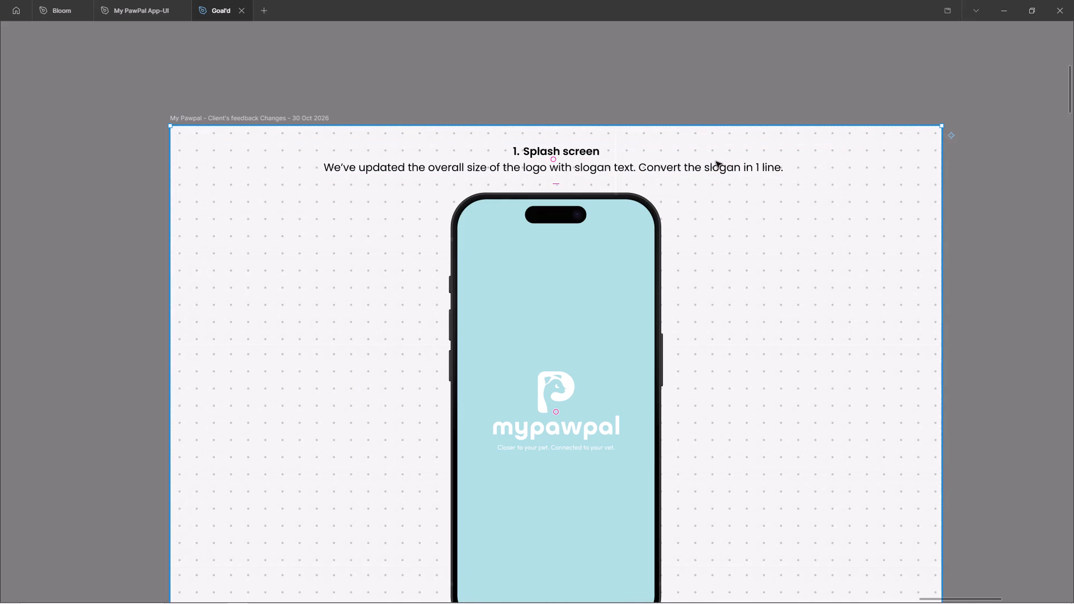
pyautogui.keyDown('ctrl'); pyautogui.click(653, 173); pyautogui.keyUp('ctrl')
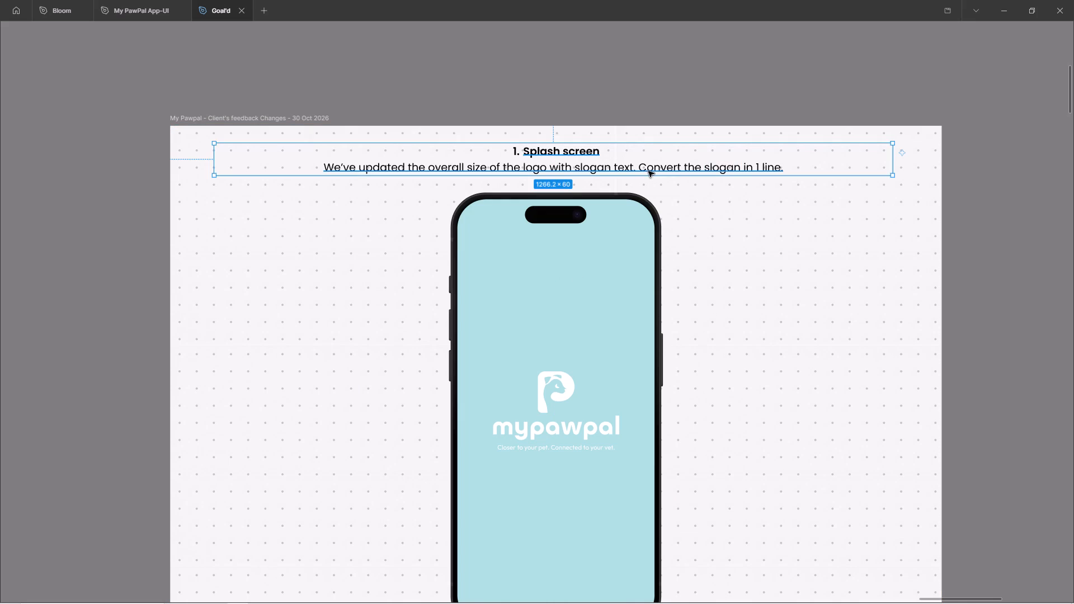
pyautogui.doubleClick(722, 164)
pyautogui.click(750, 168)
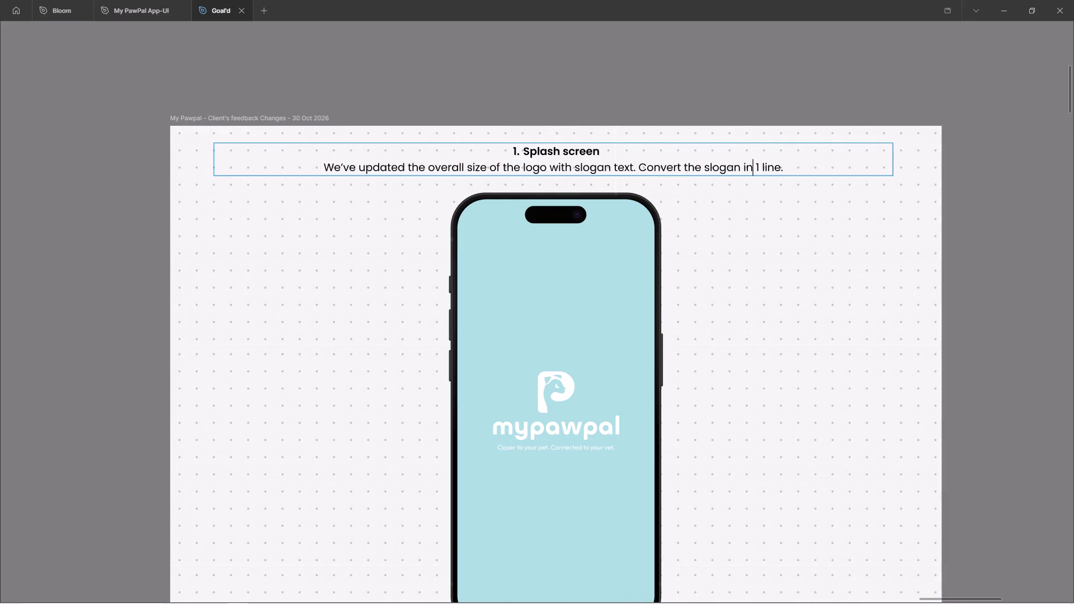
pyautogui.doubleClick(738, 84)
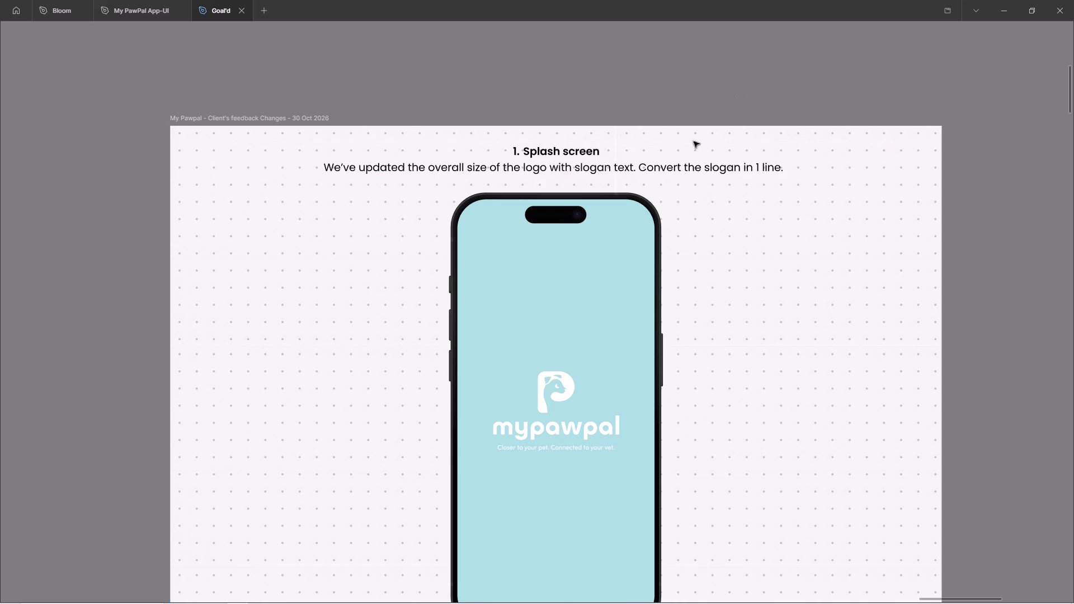
# Replace the word "Convert" with "Kept" in the second sentence of the Splash screen description.
pyautogui.keyDown('ctrl'); pyautogui.doubleClick(667, 164); pyautogui.keyUp('ctrl')
pyautogui.keyDown('ctrl'); pyautogui.doubleClick(652, 162); pyautogui.keyUp('ctrl')
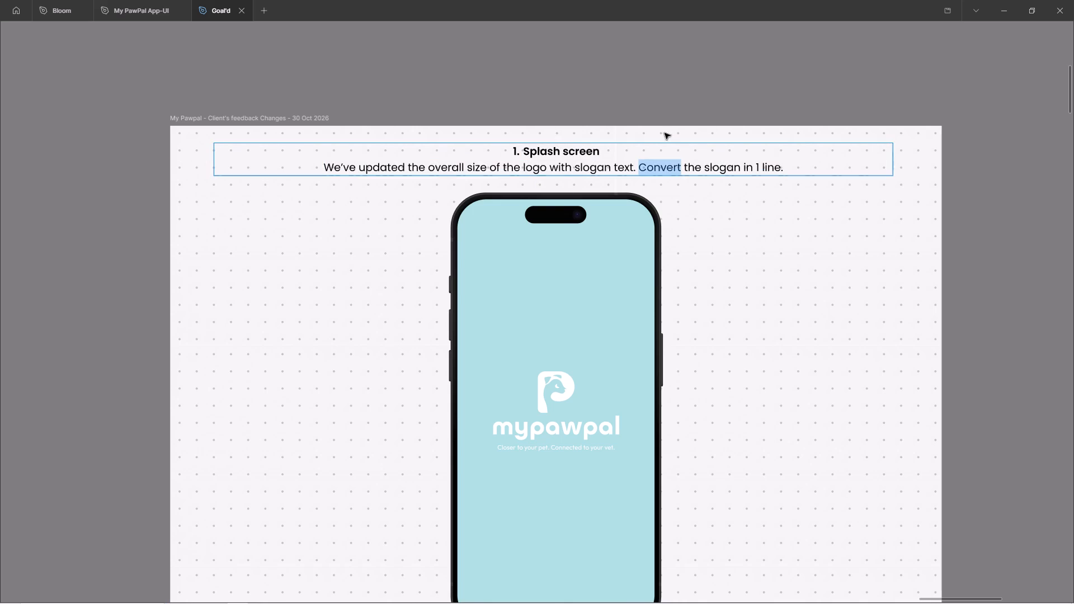
pyautogui.keyDown('ctrl'); pyautogui.doubleClick(673, 108); pyautogui.keyUp('ctrl')
pyautogui.keyDown('ctrl'); pyautogui.doubleClick(666, 169); pyautogui.keyUp('ctrl')
pyautogui.keyDown('ctrl'); pyautogui.doubleClick(654, 165); pyautogui.keyUp('ctrl')
pyautogui.write('Kept')
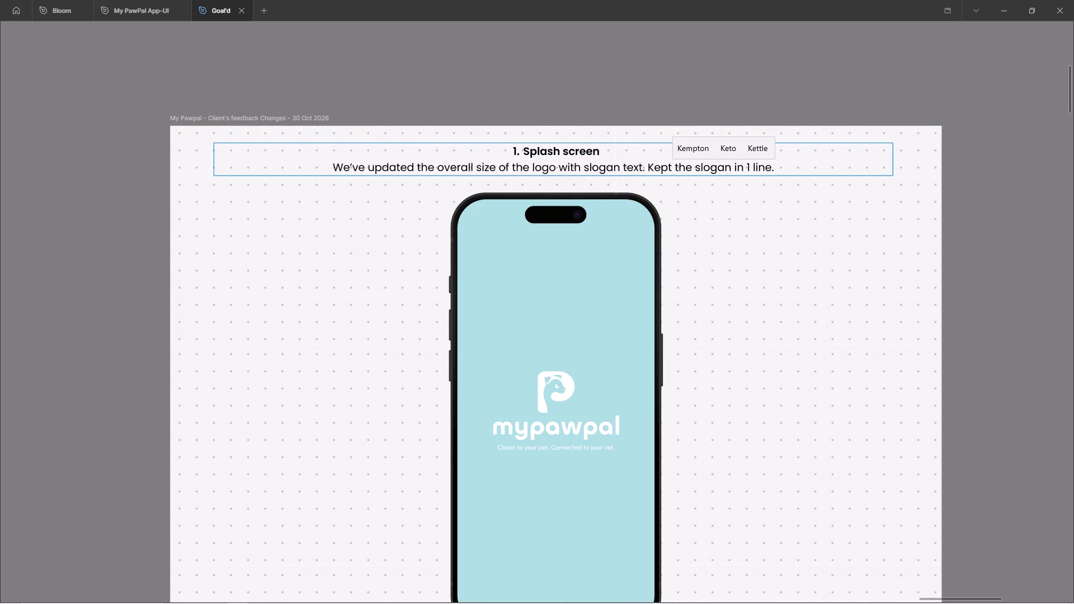
pyautogui.doubleClick(774, 111)
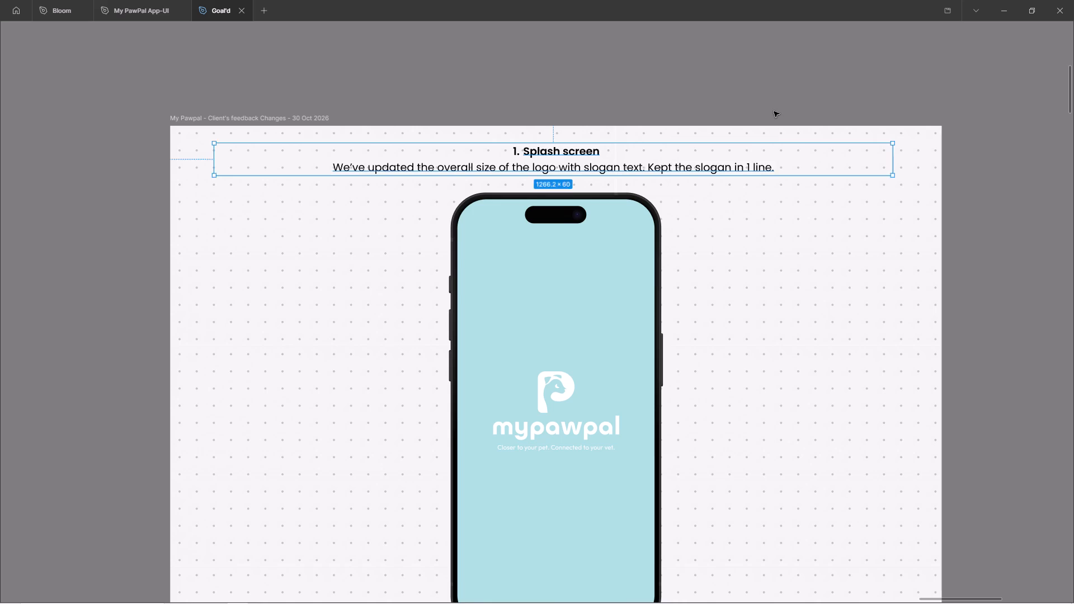
# Extend the Splash screen description's second sentence after "1 line" with "and reduced the font size of the slogan text.".
pyautogui.keyDown('ctrl'); pyautogui.doubleClick(760, 162); pyautogui.keyUp('ctrl')
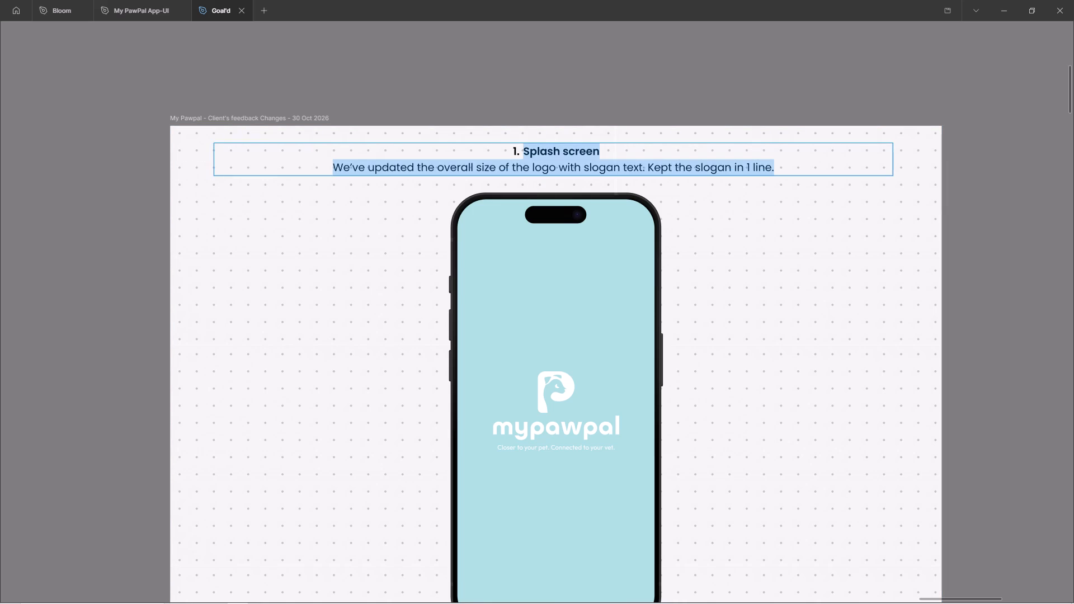
pyautogui.click(777, 166)
pyautogui.press('BackSpace')
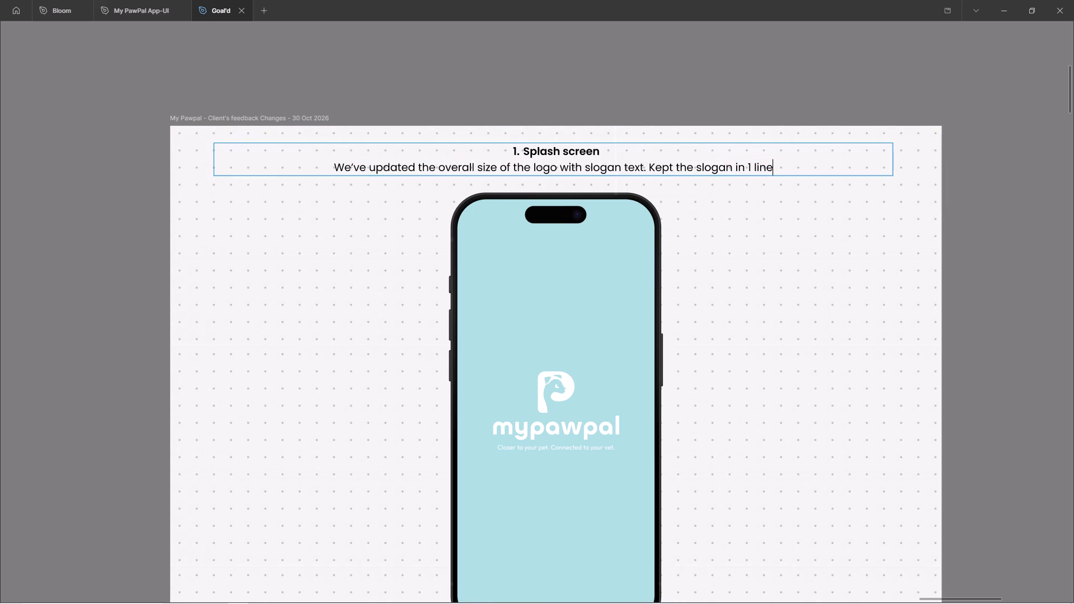
pyautogui.press('space')
pyautogui.write('and rec')
pyautogui.press('BackSpace')
pyautogui.write('duced the teext')
pyautogui.press('BackSpace')
pyautogui.press('BackSpace')
pyautogui.press('BackSpace')
pyautogui.press('BackSpace')
pyautogui.press('x')
pyautogui.press('BackSpace')
pyautogui.press('e')
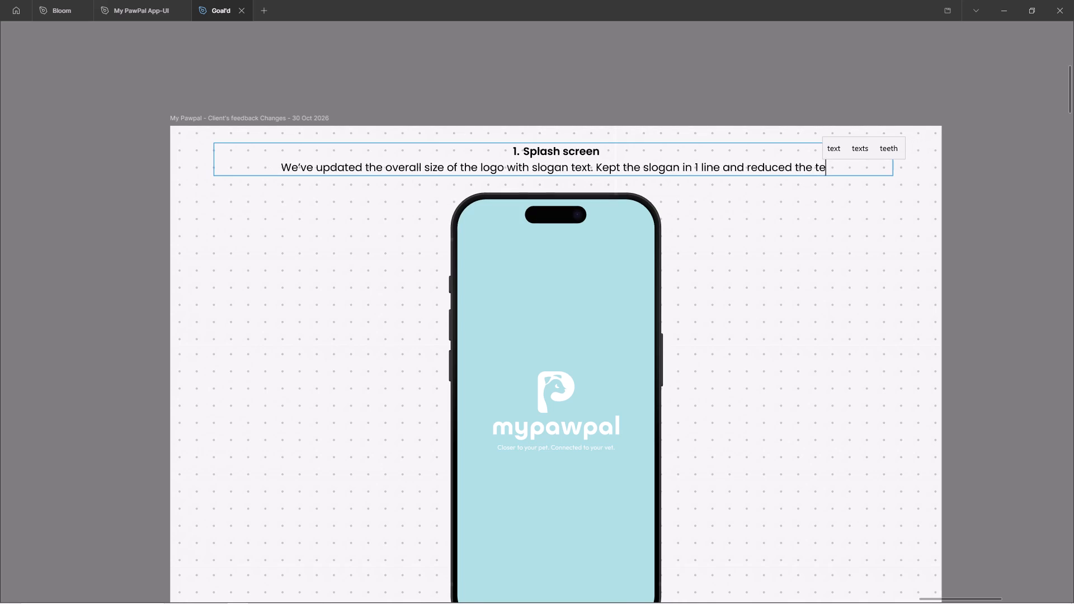
pyautogui.press('BackSpace')
pyautogui.press('BackSpace')
pyautogui.write('slog')
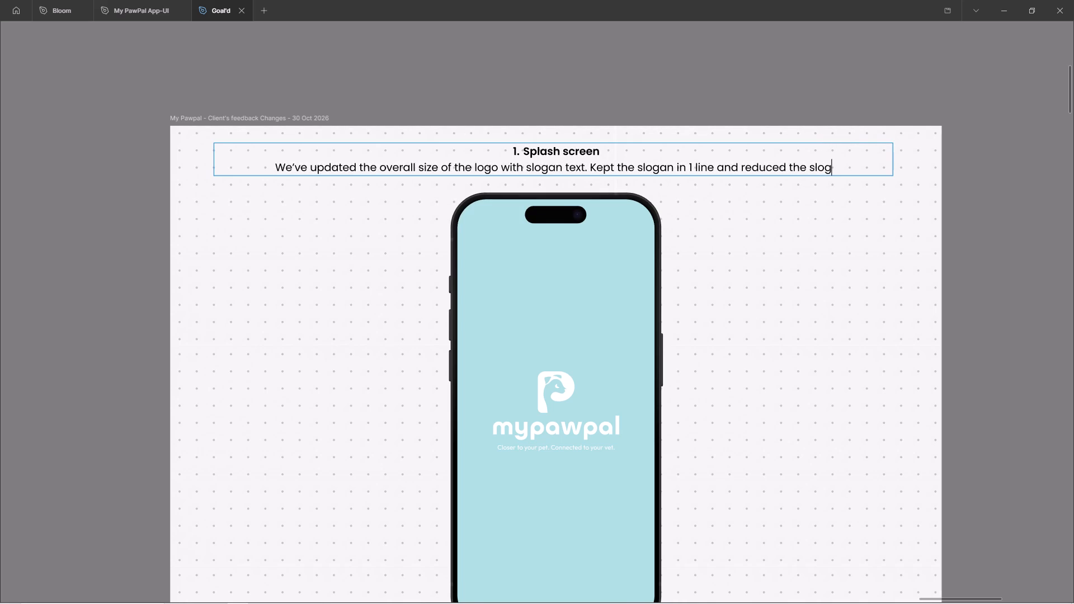
pyautogui.press('BackSpace')
pyautogui.press('BackSpace')
pyautogui.press('BackSpace')
pyautogui.press('BackSpace')
pyautogui.write('font is')
pyautogui.press('BackSpace')
pyautogui.press('BackSpace')
pyautogui.write('size of the slogh')
pyautogui.press('BackSpace')
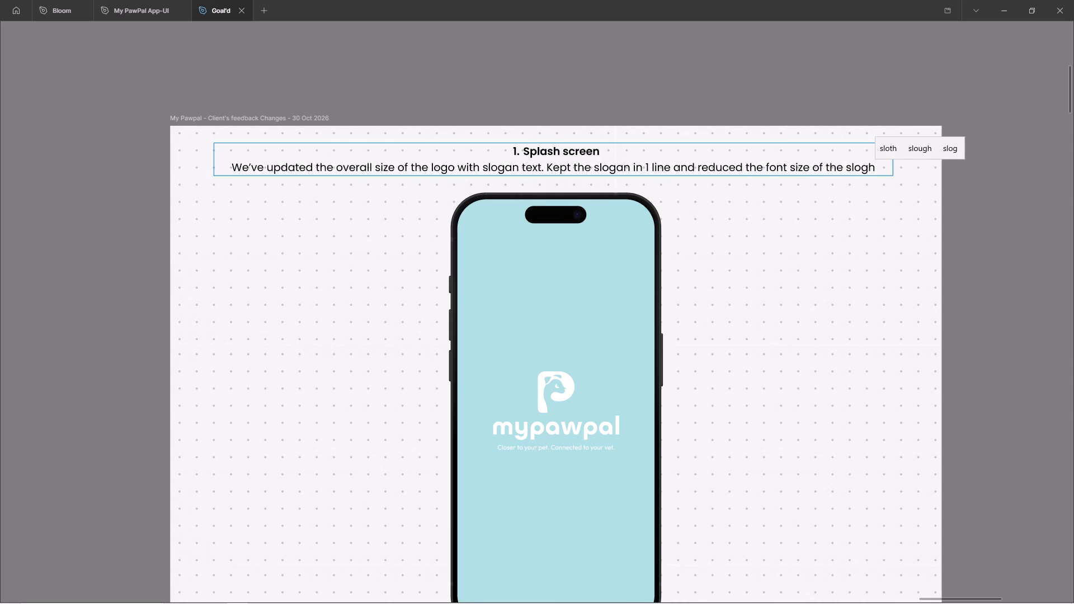
pyautogui.write('an')
pyautogui.press('space')
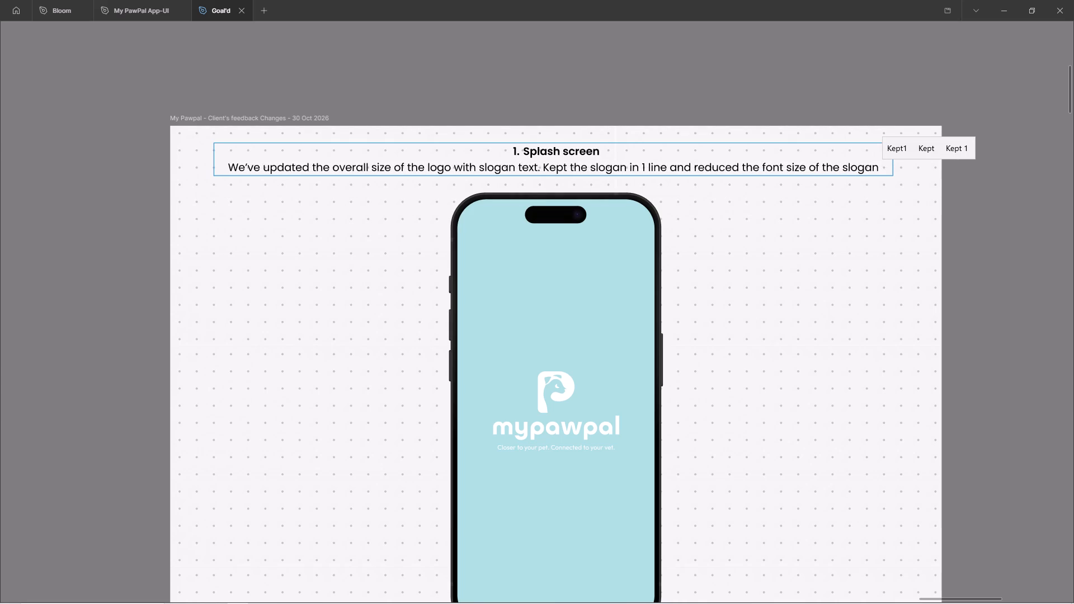
pyautogui.write('text')
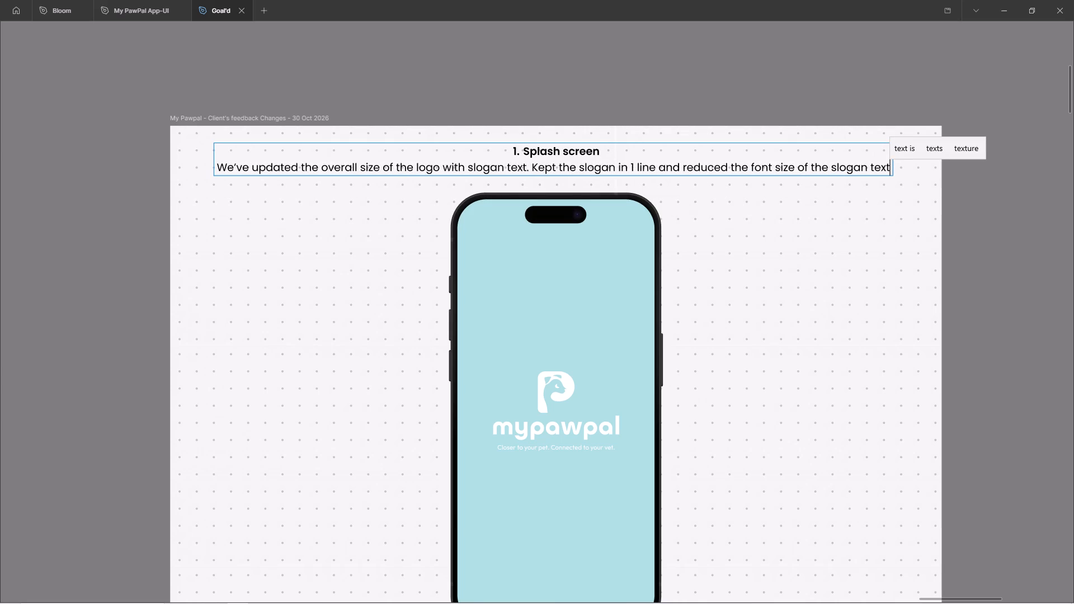
pyautogui.press('.')
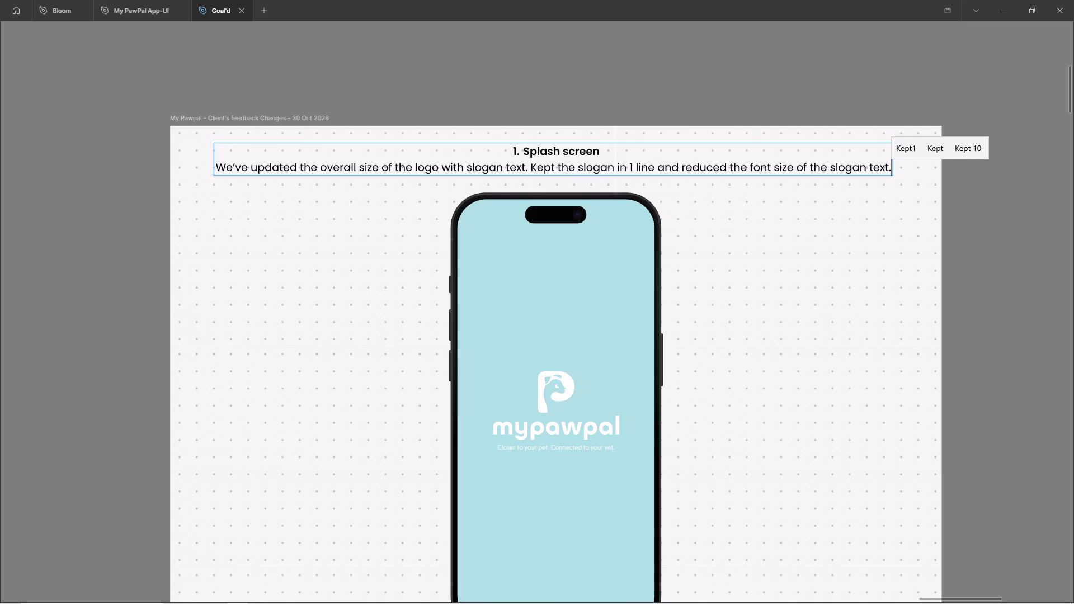
# Remove the final word "text" from the Splash screen description so that it ends with "slogan.".
pyautogui.moveTo(871, 171); pyautogui.dragTo(934, 176)
pyautogui.press('BackSpace')
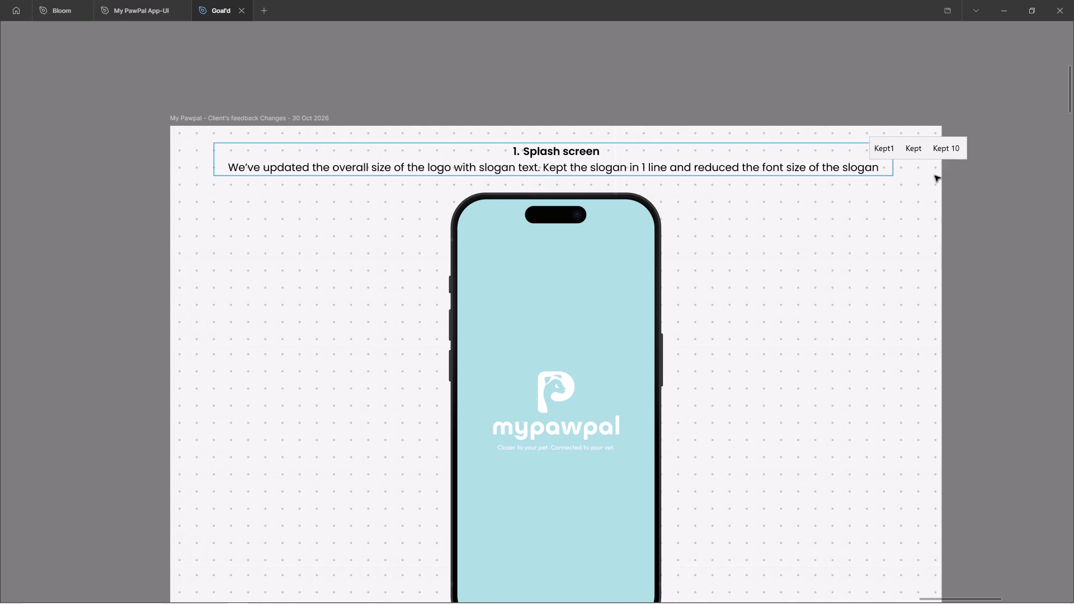
pyautogui.press('BackSpace')
pyautogui.press('.')
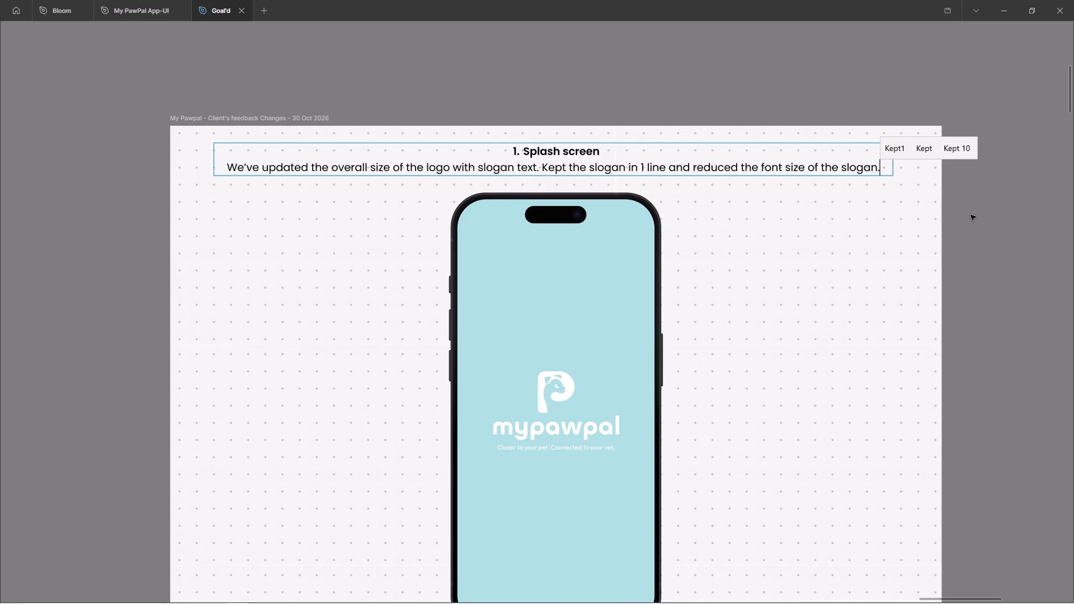
pyautogui.doubleClick(971, 215)
# Review the Create account, Select breed for Pet and Insurance sections and the descriptions under their headings.
pyautogui.keyDown('ctrl'); pyautogui.scroll(-5, 960, 221); pyautogui.keyUp('ctrl')
pyautogui.press('space')
pyautogui.press('space')
pyautogui.press('space')
pyautogui.press('space')
pyautogui.press('space')
pyautogui.press('space')
pyautogui.press('space')
pyautogui.press('space')
pyautogui.press('space')
pyautogui.press('space')
pyautogui.press('space')
pyautogui.press('space')
pyautogui.press('space')
pyautogui.press('space')
pyautogui.press('space')
pyautogui.press('space')
pyautogui.press('space')
pyautogui.press('space')
pyautogui.press('space')
pyautogui.press('space')
pyautogui.moveTo(986, 290); pyautogui.dragTo(902, 30)
pyautogui.moveTo(950, 302); pyautogui.dragTo(924, 168)
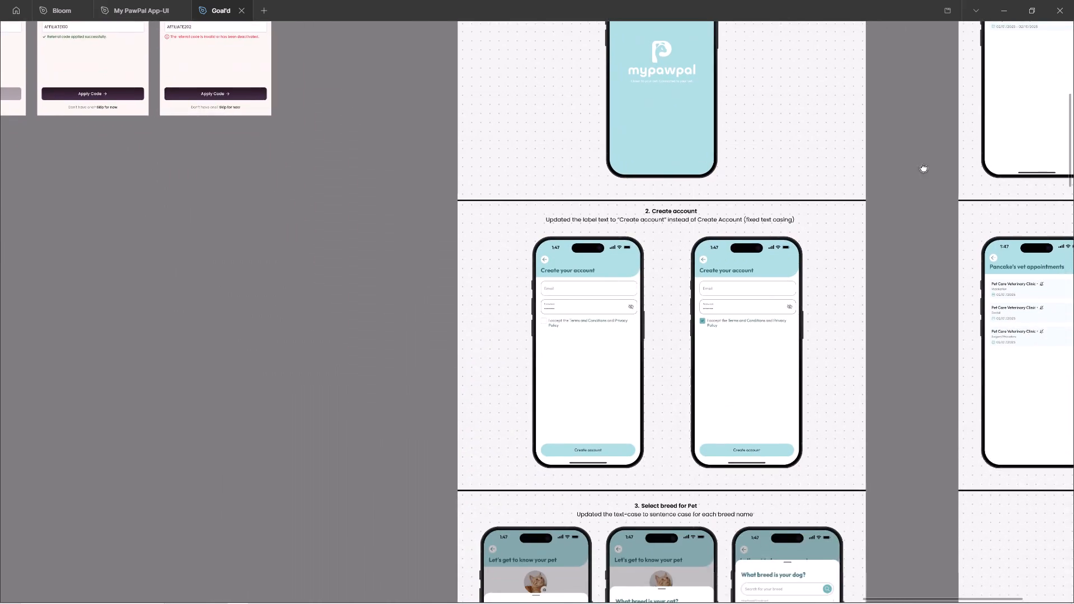
pyautogui.moveTo(924, 168); pyautogui.dragTo(910, 73)
pyautogui.moveTo(927, 317); pyautogui.dragTo(943, 219)
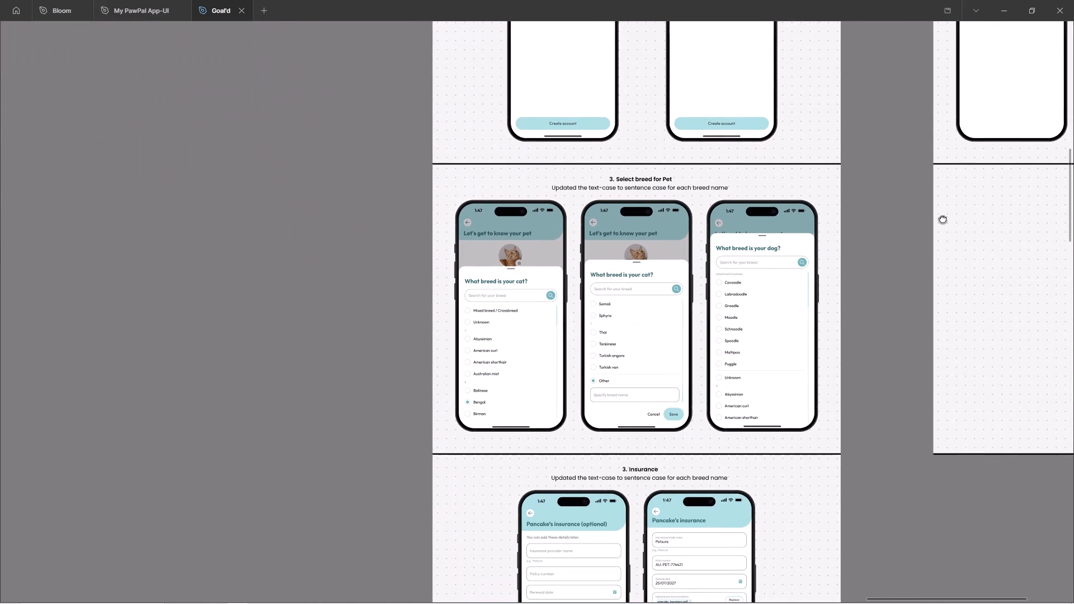
pyautogui.moveTo(943, 219); pyautogui.dragTo(950, 195)
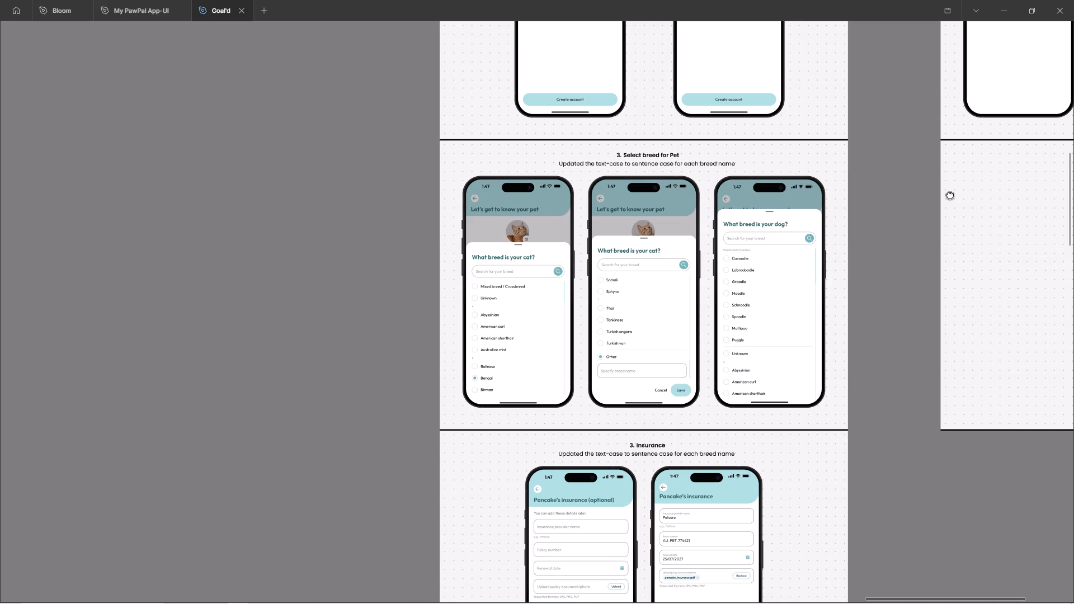
pyautogui.moveTo(950, 195); pyautogui.dragTo(952, 185)
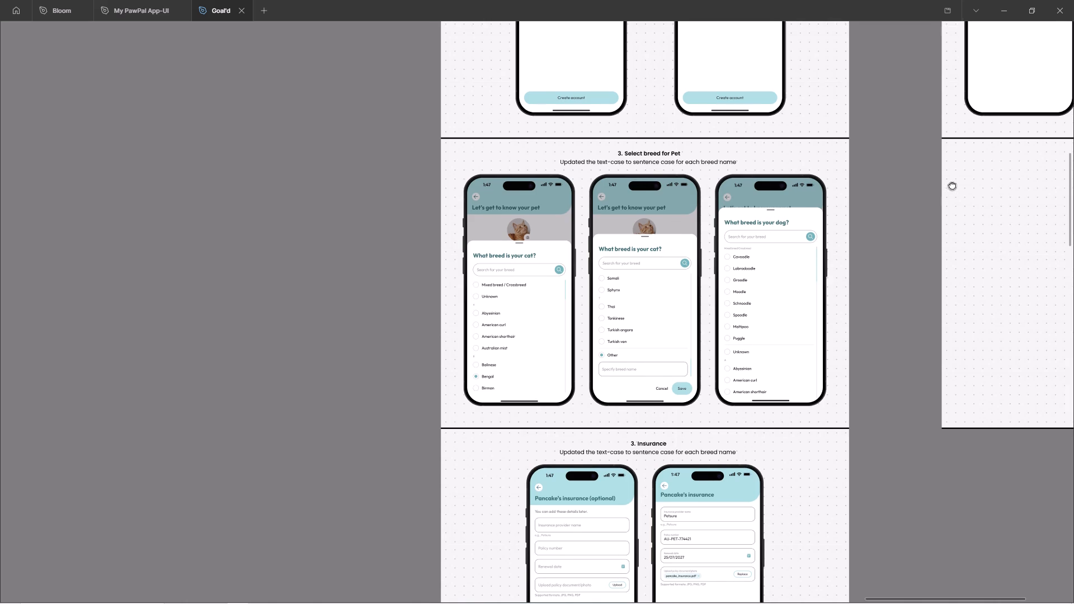
pyautogui.moveTo(952, 185); pyautogui.dragTo(943, 492)
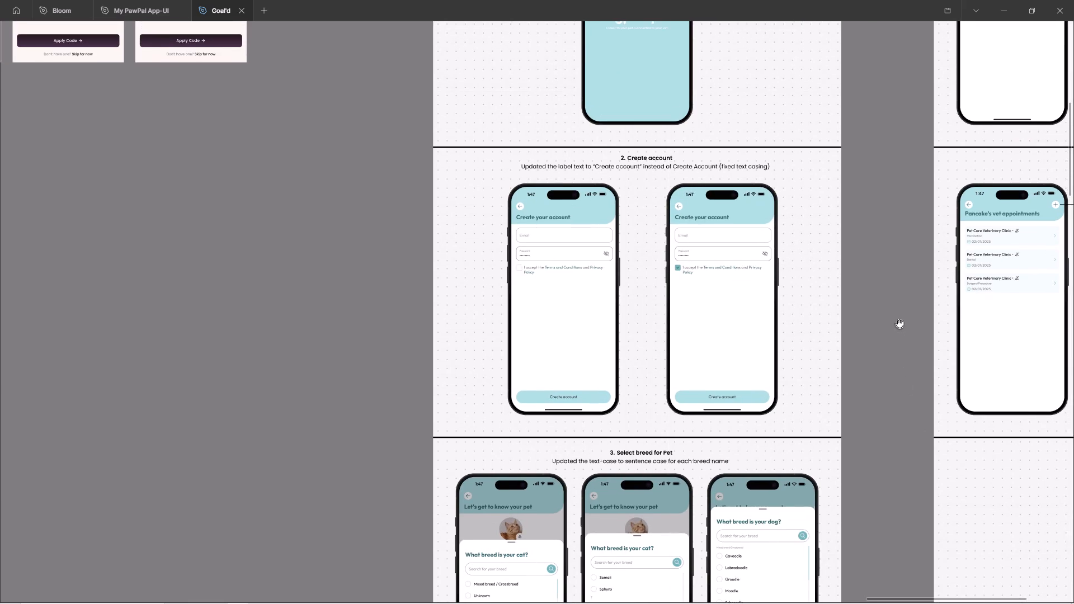
pyautogui.moveTo(899, 323); pyautogui.dragTo(913, 170)
pyautogui.moveTo(891, 366); pyautogui.dragTo(911, 322)
pyautogui.keyDown('ctrl'); pyautogui.scroll(6, 666, 295); pyautogui.keyUp('ctrl')
pyautogui.press('space')
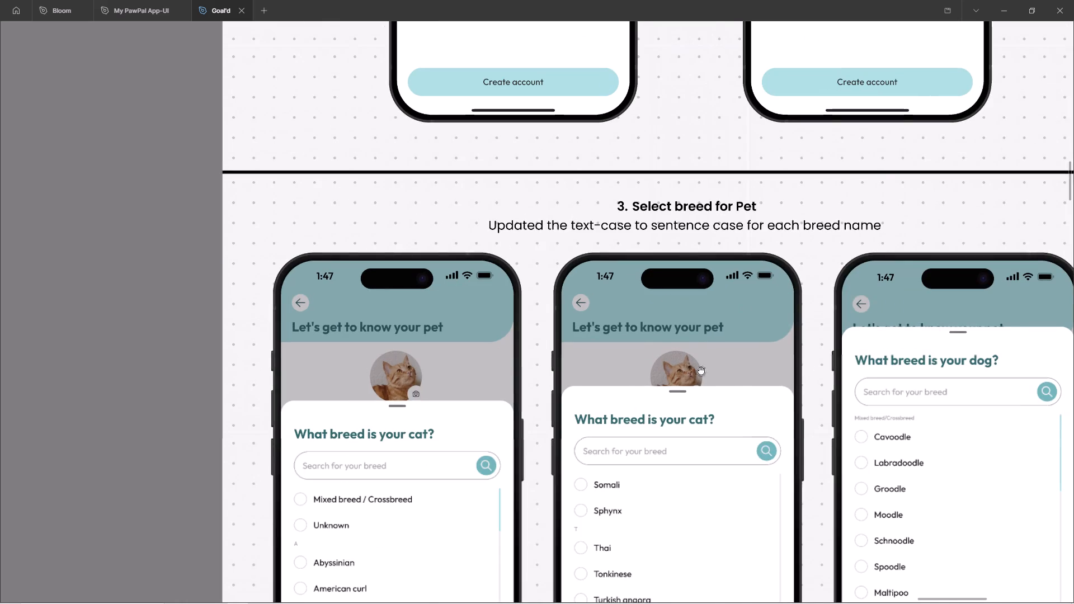
pyautogui.keyDown('ctrl'); pyautogui.scroll(-3, 618, 299); pyautogui.keyUp('ctrl')
pyautogui.press('space')
pyautogui.press('space')
pyautogui.press('space')
pyautogui.press('space')
pyautogui.press('space')
pyautogui.press('space')
pyautogui.press('space')
pyautogui.press('space')
pyautogui.press('space')
pyautogui.press('space')
pyautogui.press('space')
pyautogui.press('space')
pyautogui.press('space')
pyautogui.press('space')
pyautogui.press('space')
pyautogui.press('space')
pyautogui.press('space')
pyautogui.press('space')
pyautogui.press('space')
pyautogui.press('space')
pyautogui.moveTo(728, 350); pyautogui.dragTo(676, 279)
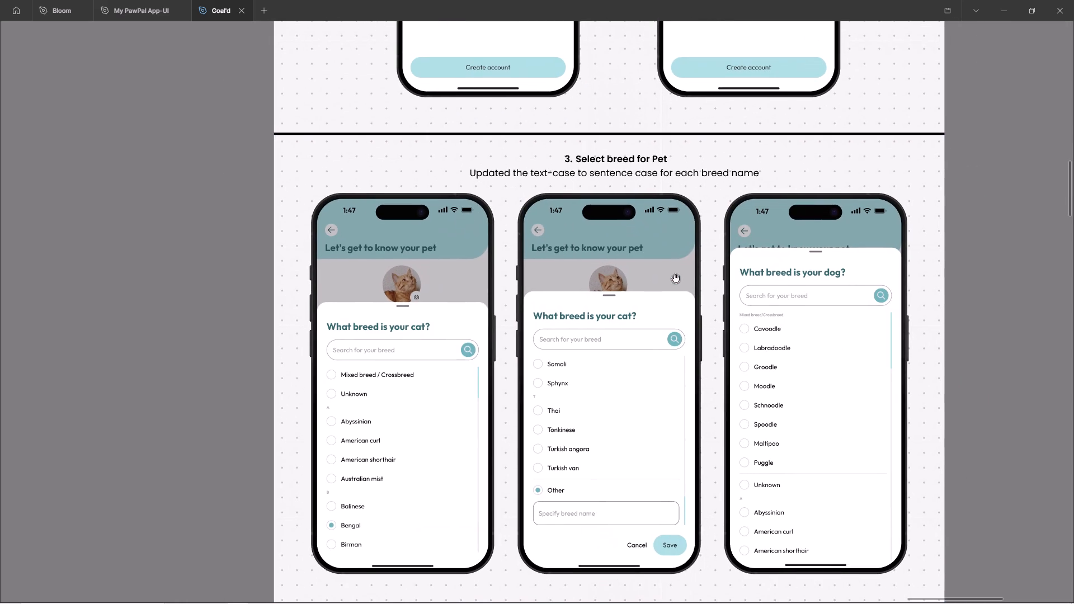
pyautogui.keyDown('ctrl'); pyautogui.doubleClick(586, 170); pyautogui.keyUp('ctrl')
pyautogui.doubleClick(625, 173)
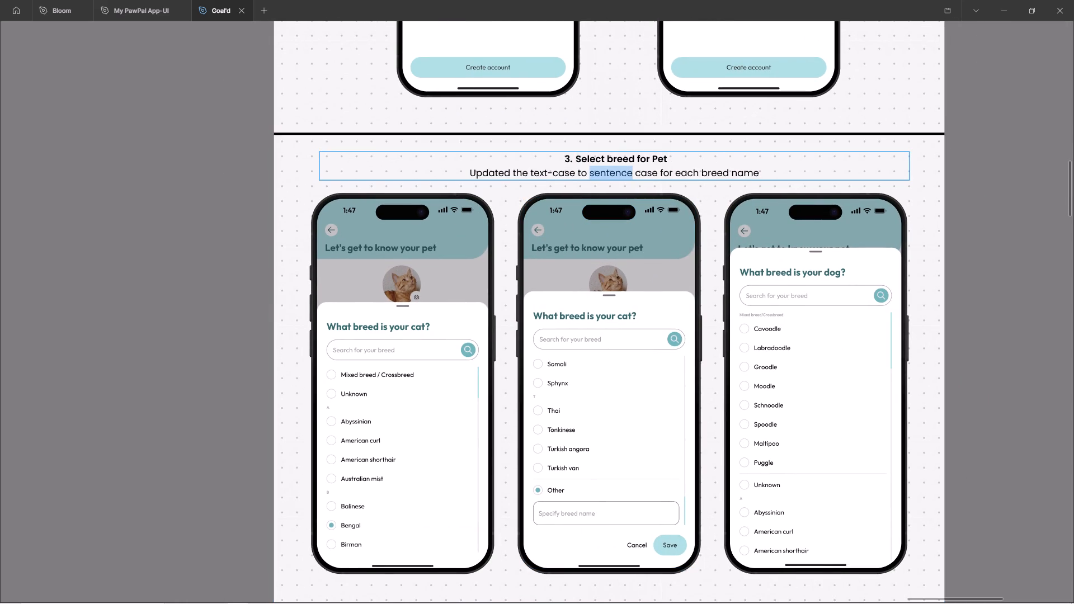
pyautogui.moveTo(795, 173); pyautogui.dragTo(447, 199)
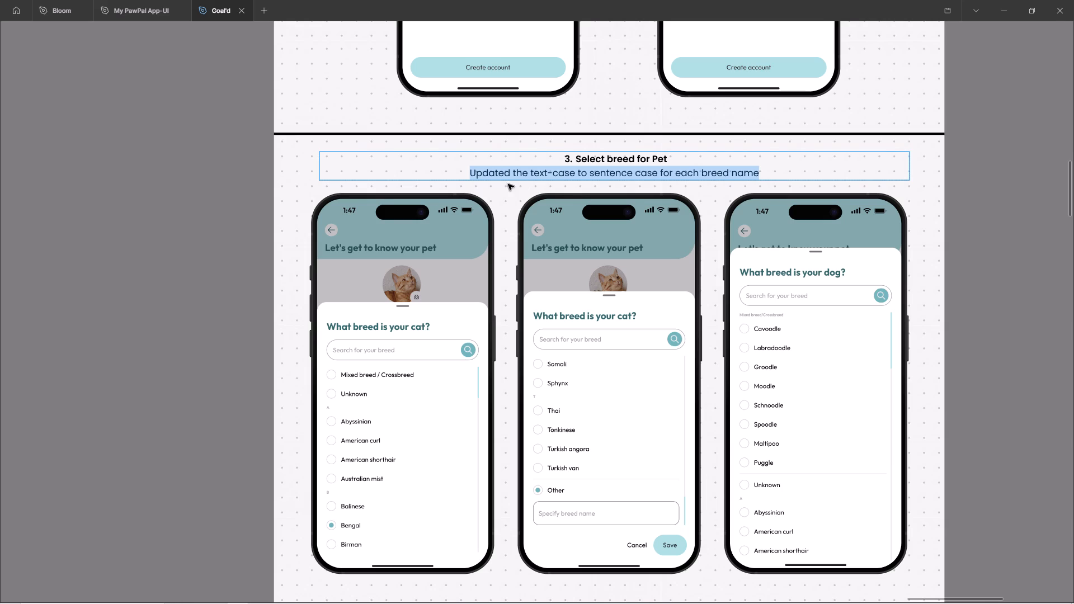
pyautogui.keyDown('ctrl'); pyautogui.scroll(-2, 508, 184); pyautogui.keyUp('ctrl')
pyautogui.doubleClick(926, 246)
pyautogui.scroll(-14, 913, 223)
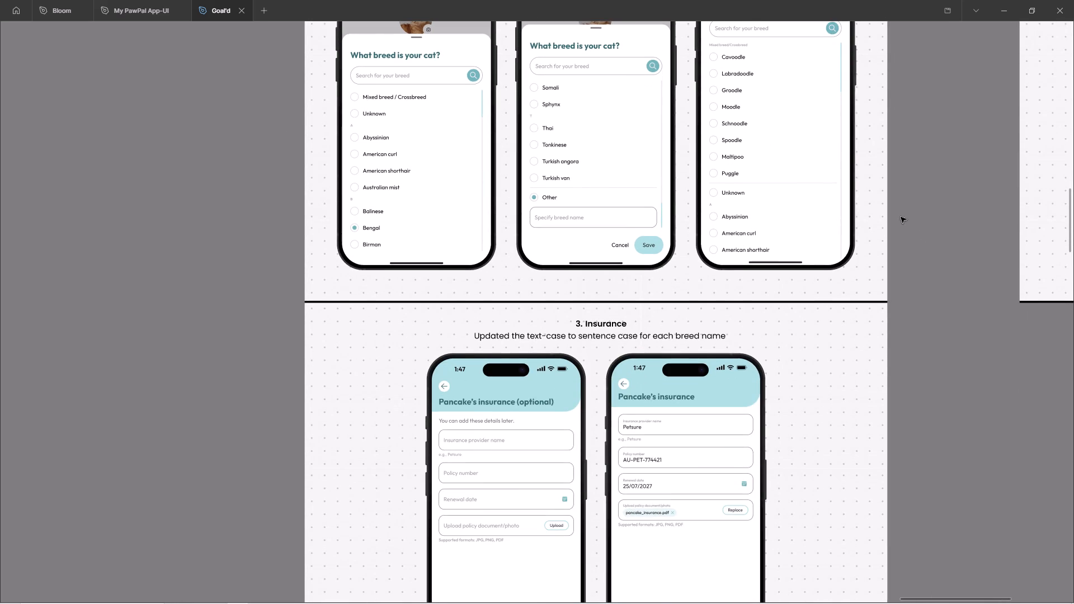
# Replace the word "each" with "the" before "breed name" in the Select breed for Pet description.
pyautogui.scroll(7, 748, 247)
pyautogui.keyDown('ctrl'); pyautogui.scroll(5, 669, 232); pyautogui.keyUp('ctrl')
pyautogui.keyDown('ctrl'); pyautogui.doubleClick(643, 239); pyautogui.keyUp('ctrl')
pyautogui.keyDown('ctrl'); pyautogui.doubleClick(659, 234); pyautogui.keyUp('ctrl')
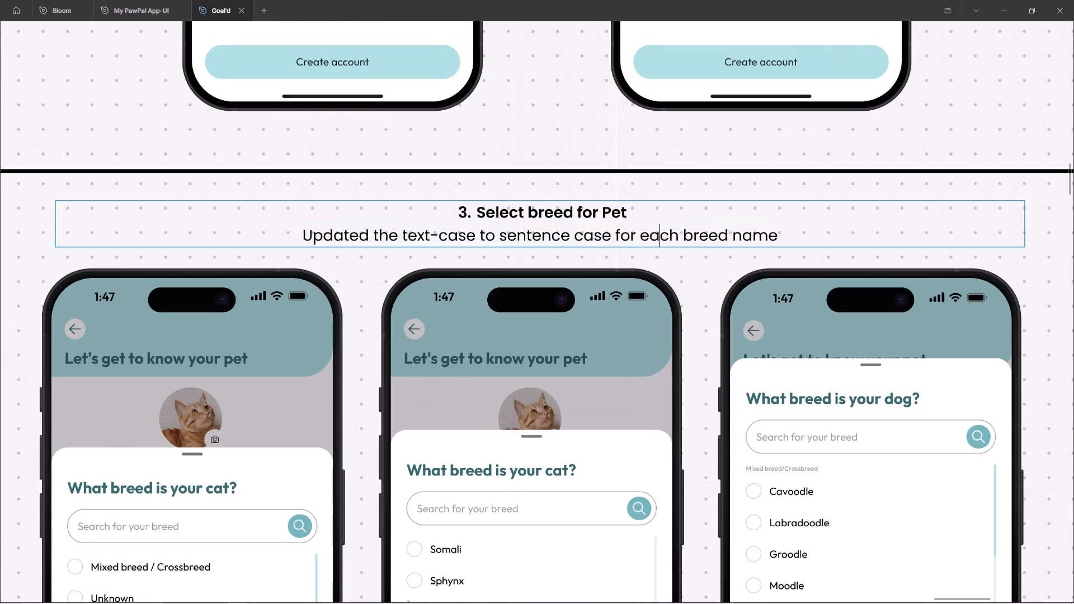
pyautogui.write('the')
pyautogui.press('space')
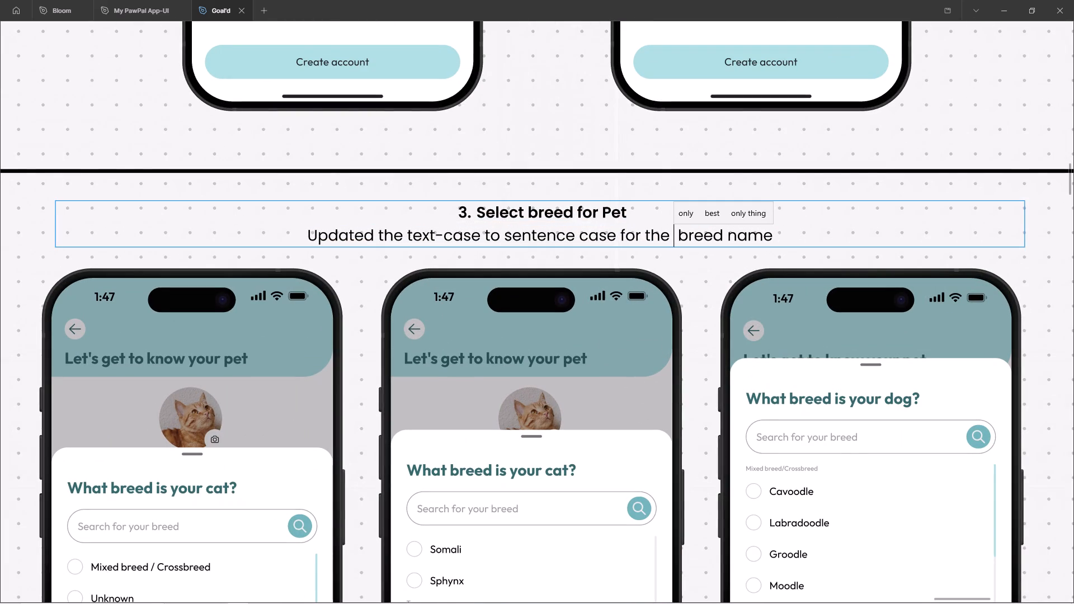
pyautogui.press('BackSpace')
pyautogui.keyDown('ctrl'); pyautogui.scroll(-6, 612, 201); pyautogui.keyUp('ctrl')
pyautogui.doubleClick(907, 261)
pyautogui.scroll(-5, 907, 261)
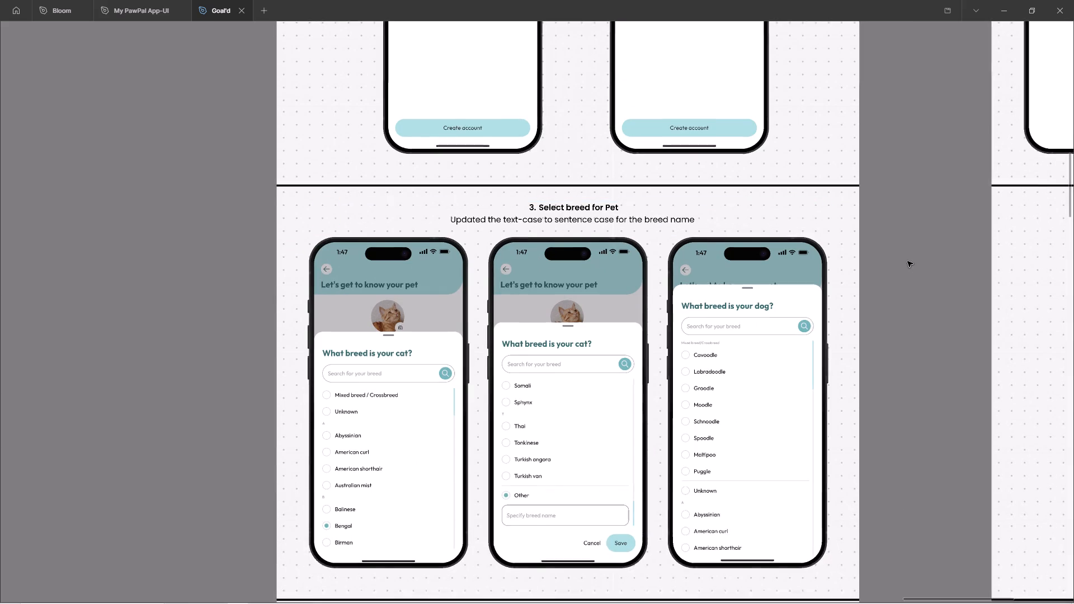
# Replace the final word "name" with "types" in the Select breed for Pet description.
pyautogui.scroll(-2, 907, 261)
pyautogui.scroll(-10, 684, 397)
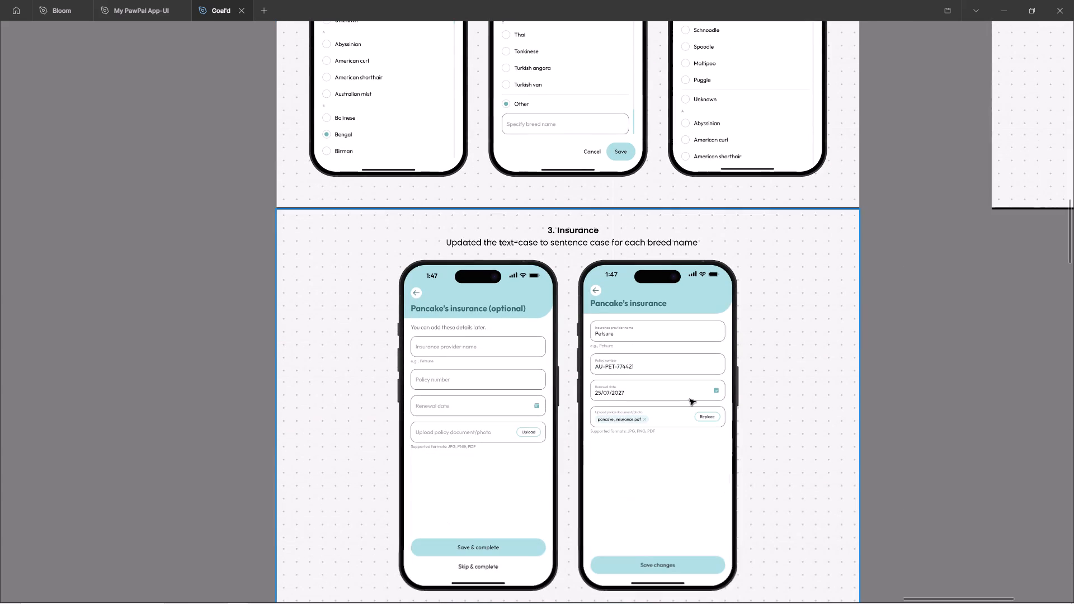
pyautogui.keyDown('ctrl'); pyautogui.scroll(-3, 522, 318); pyautogui.keyUp('ctrl')
pyautogui.scroll(4, 591, 336)
pyautogui.scroll(-1, 595, 339)
pyautogui.scroll(9, 595, 339)
pyautogui.keyDown('ctrl'); pyautogui.scroll(11, 571, 351); pyautogui.keyUp('ctrl')
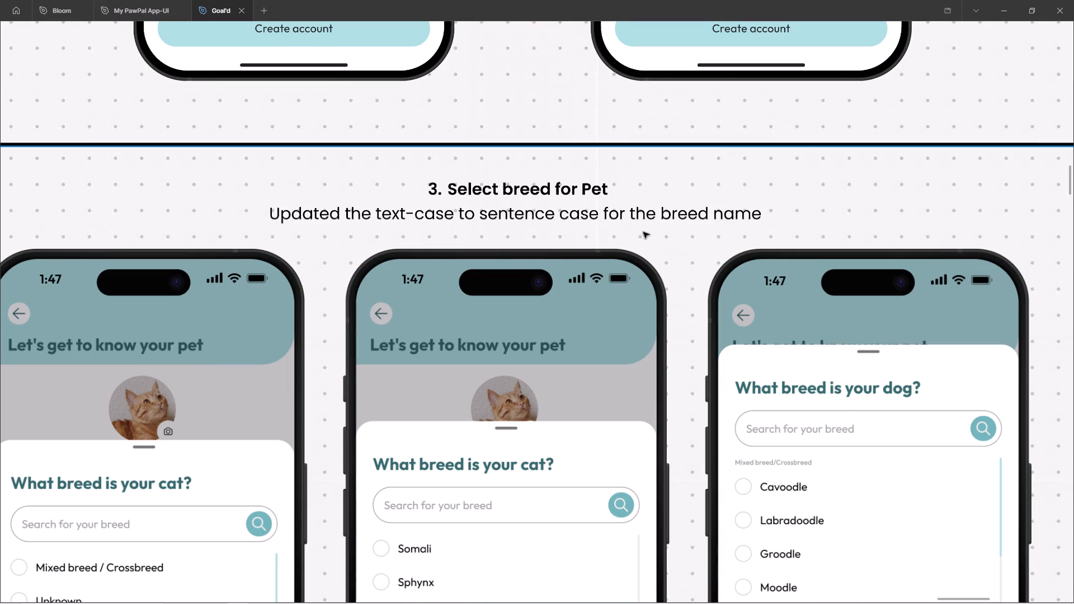
pyautogui.keyDown('ctrl'); pyautogui.tripleClick(653, 219); pyautogui.keyUp('ctrl')
pyautogui.moveTo(716, 216); pyautogui.dragTo(823, 213)
pyautogui.click(823, 213)
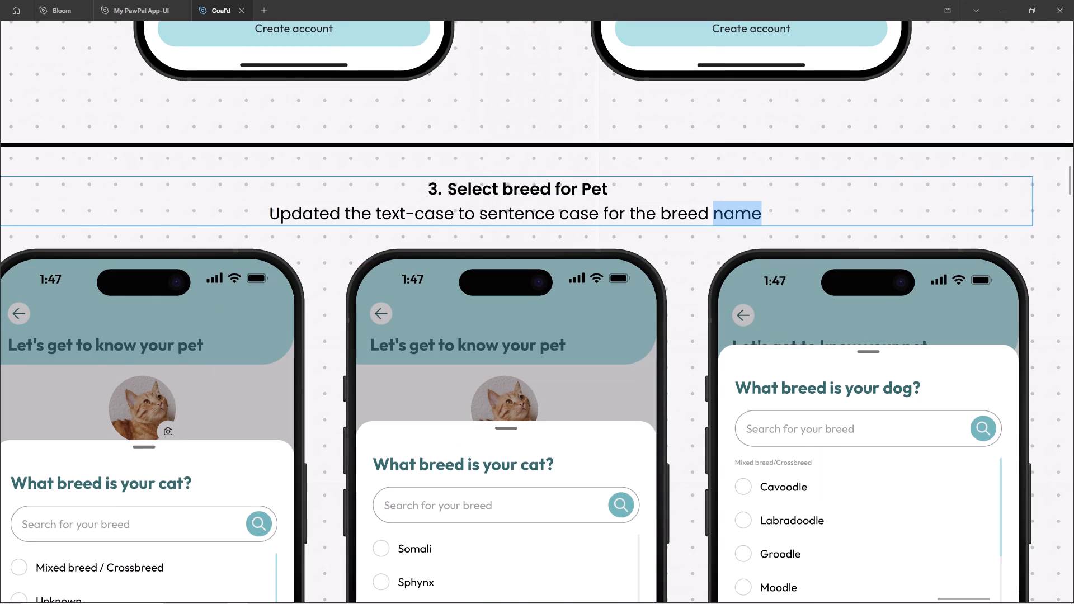
pyautogui.press('BackSpace')
pyautogui.press('BackSpace')
pyautogui.press('BackSpace')
pyautogui.press('BackSpace')
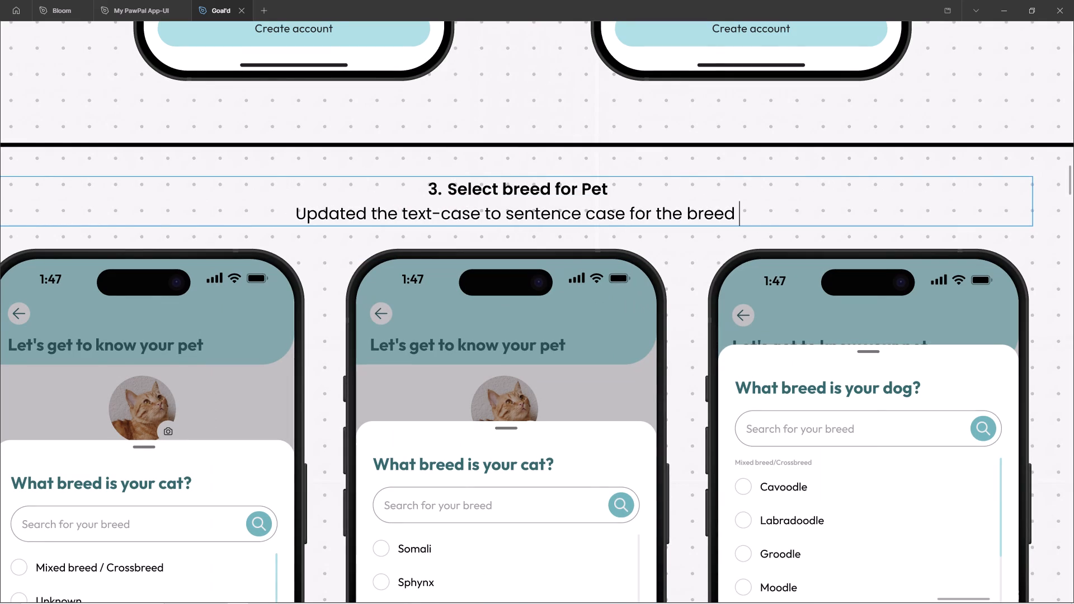
pyautogui.write('types')
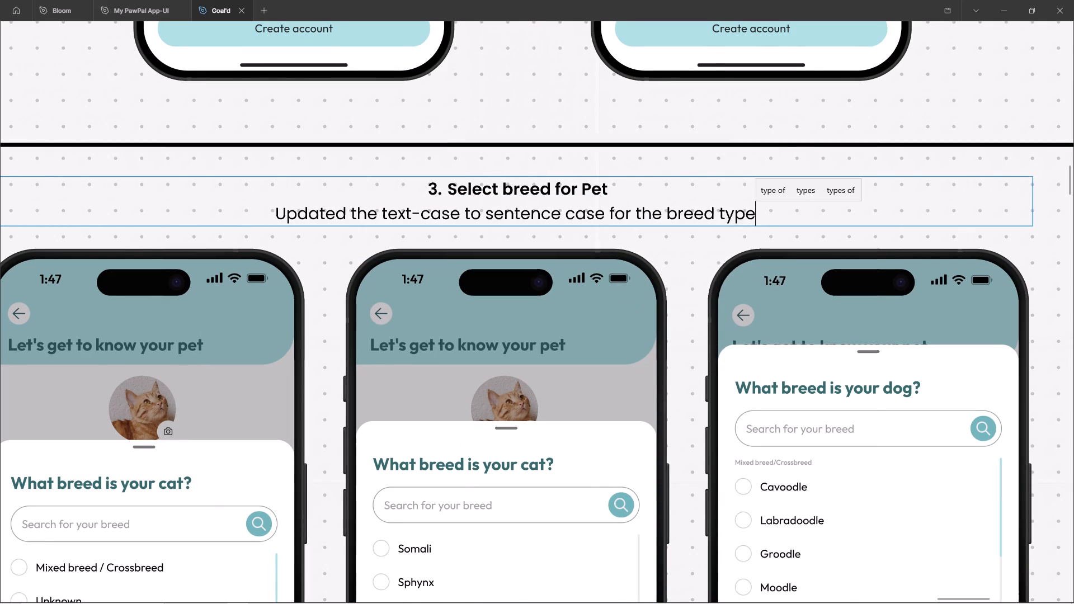
pyautogui.keyDown('ctrl'); pyautogui.scroll(1, 451, 235); pyautogui.keyUp('ctrl')
pyautogui.keyDown('ctrl'); pyautogui.scroll(-9, 450, 235); pyautogui.keyUp('ctrl')
pyautogui.doubleClick(807, 273)
# Renumber the Insurance section heading to "4. Insurance".
pyautogui.scroll(-3, 732, 272)
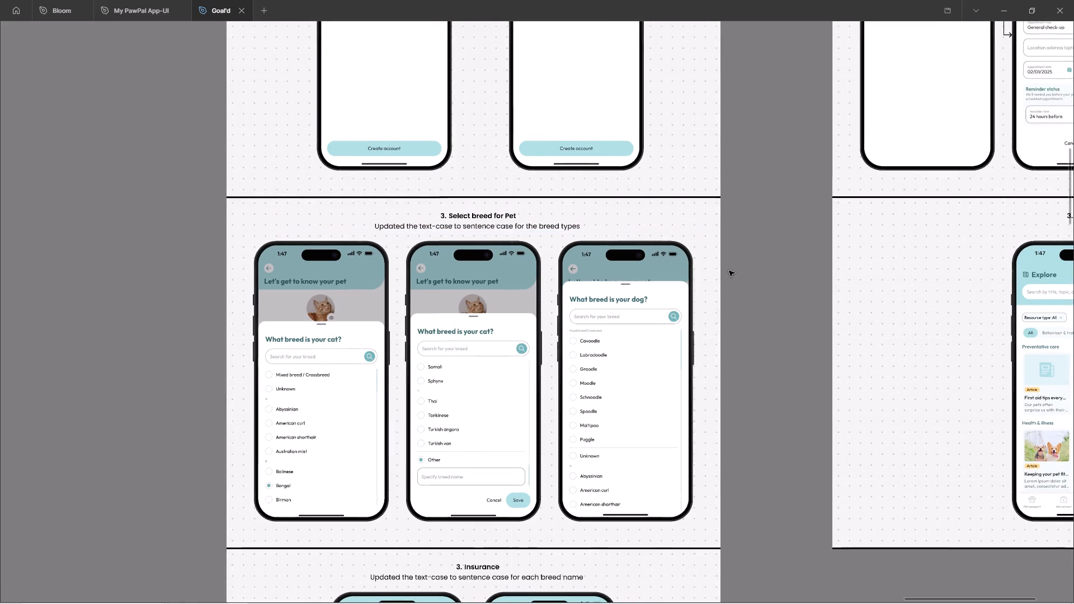
pyautogui.scroll(-10, 729, 271)
pyautogui.press('space')
pyautogui.press('space')
pyautogui.press('space')
pyautogui.press('space')
pyautogui.press('space')
pyautogui.press('space')
pyautogui.press('space')
pyautogui.press('space')
pyautogui.press('space')
pyautogui.press('space')
pyautogui.press('space')
pyautogui.press('space')
pyautogui.press('space')
pyautogui.press('space')
pyautogui.moveTo(747, 342); pyautogui.dragTo(821, 168)
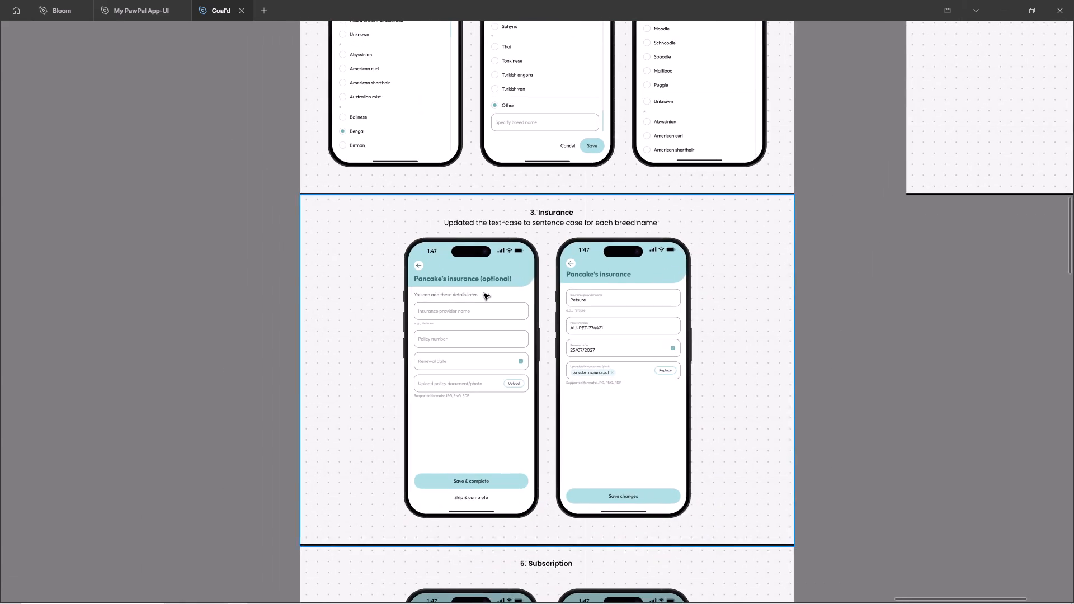
pyautogui.keyDown('ctrl'); pyautogui.scroll(4, 453, 305); pyautogui.keyUp('ctrl')
pyautogui.keyDown('ctrl'); pyautogui.scroll(-4, 523, 259); pyautogui.keyUp('ctrl')
pyautogui.keyDown('ctrl'); pyautogui.scroll(3, 523, 259); pyautogui.keyUp('ctrl')
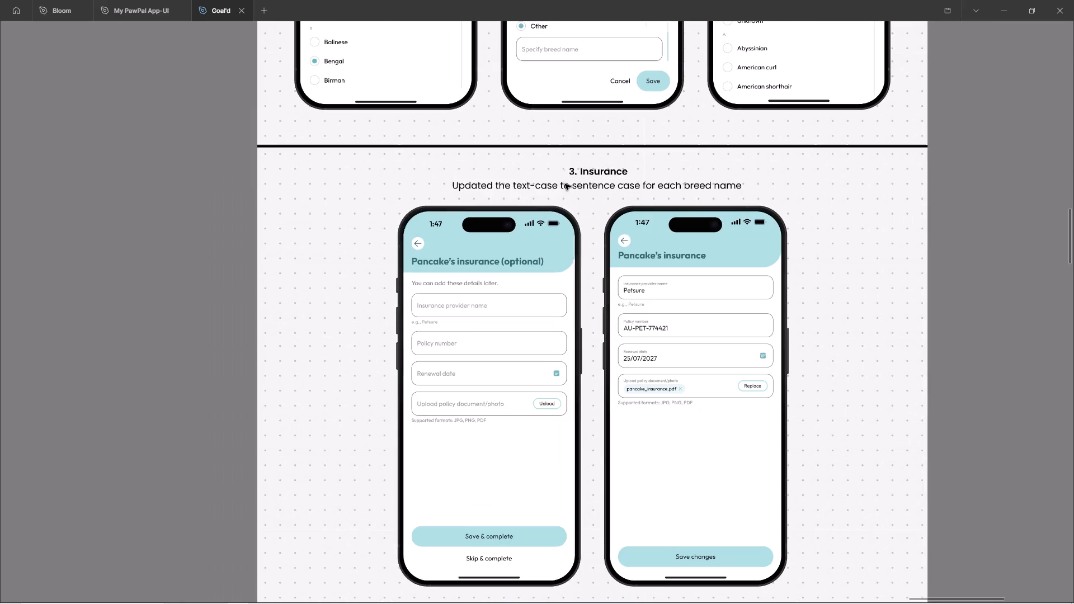
pyautogui.keyDown('ctrl'); pyautogui.scroll(-16, 592, 263); pyautogui.keyUp('ctrl')
pyautogui.scroll(5, 592, 264)
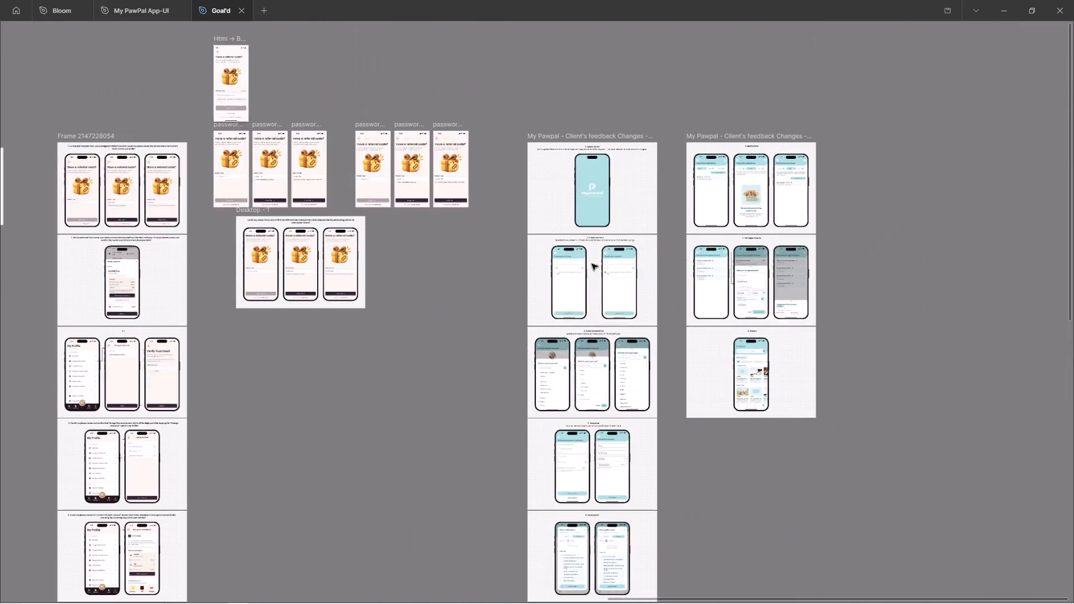
pyautogui.keyDown('ctrl'); pyautogui.scroll(12, 591, 187); pyautogui.keyUp('ctrl')
pyautogui.scroll(-12, 591, 118)
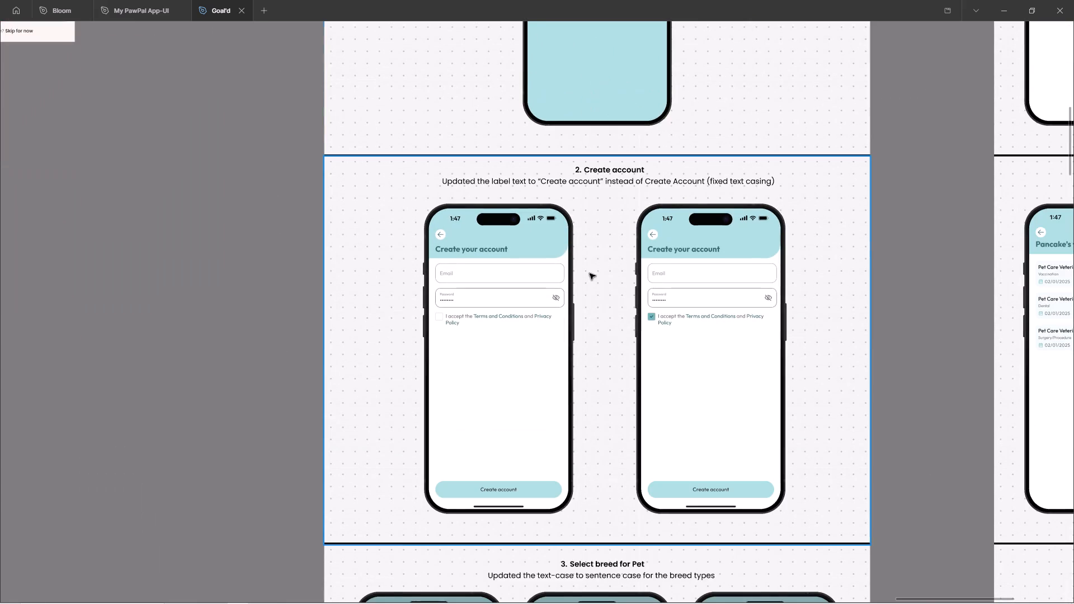
pyautogui.scroll(-15, 590, 273)
pyautogui.scroll(-13, 588, 281)
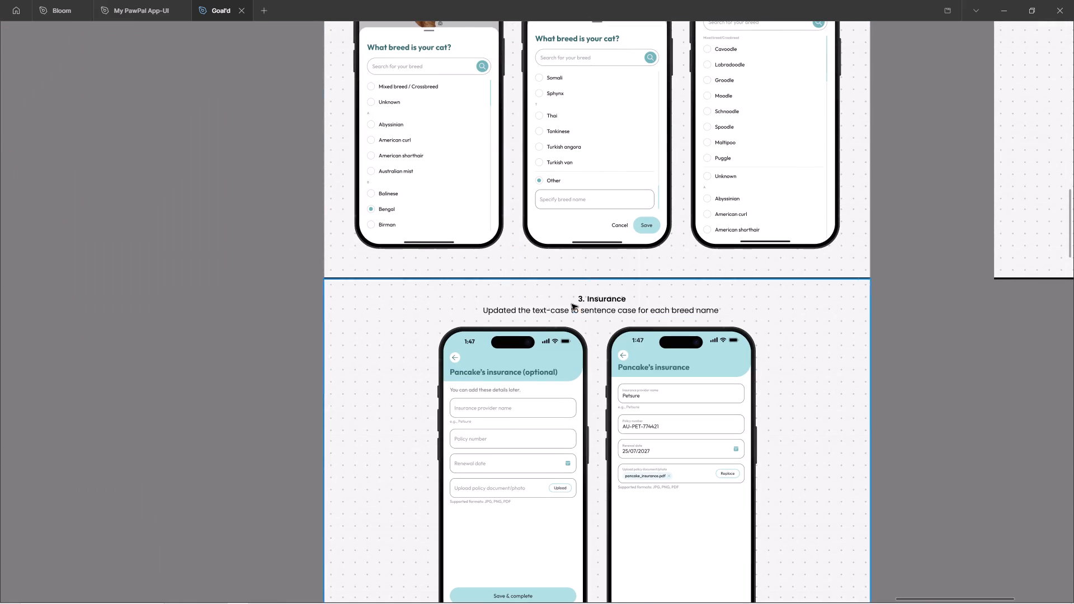
pyautogui.keyDown('ctrl'); pyautogui.tripleClick(582, 303); pyautogui.keyUp('ctrl')
pyautogui.click(586, 301)
pyautogui.press('BackSpace')
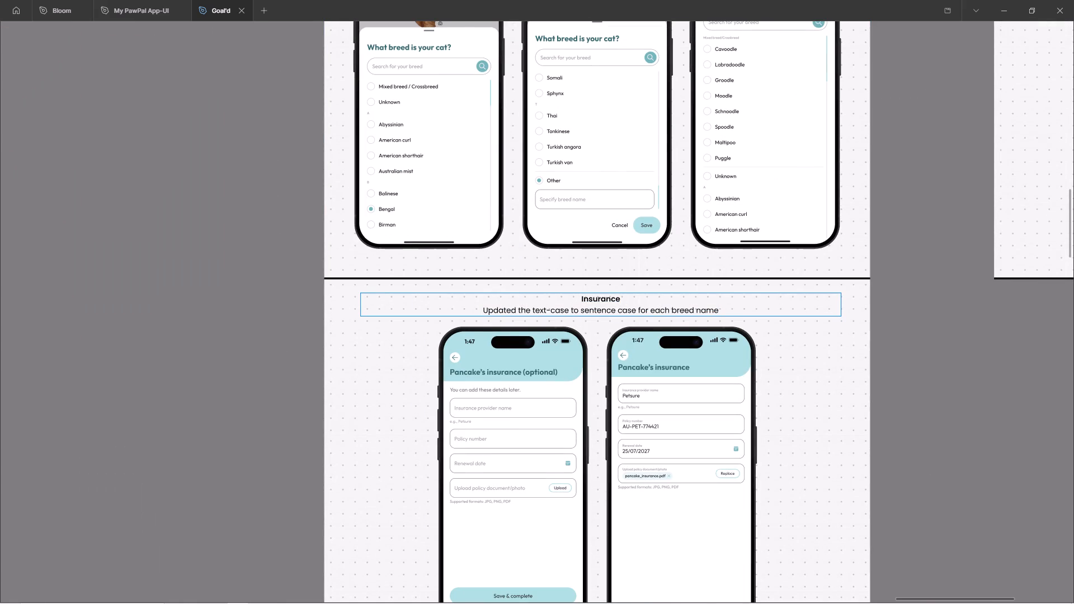
pyautogui.press('BackSpace')
pyautogui.write('4.')
pyautogui.press('space')
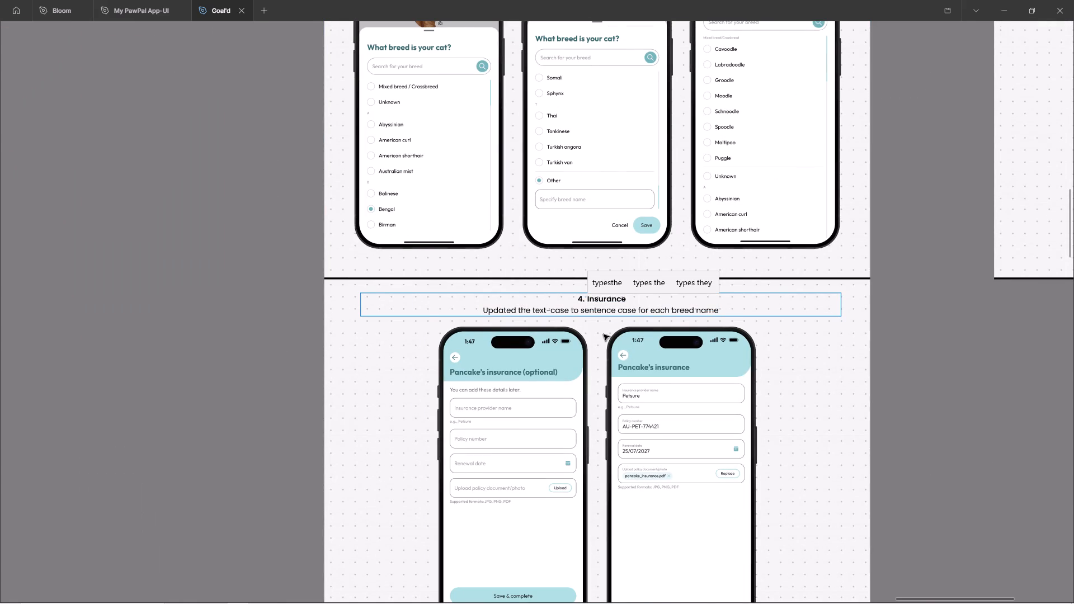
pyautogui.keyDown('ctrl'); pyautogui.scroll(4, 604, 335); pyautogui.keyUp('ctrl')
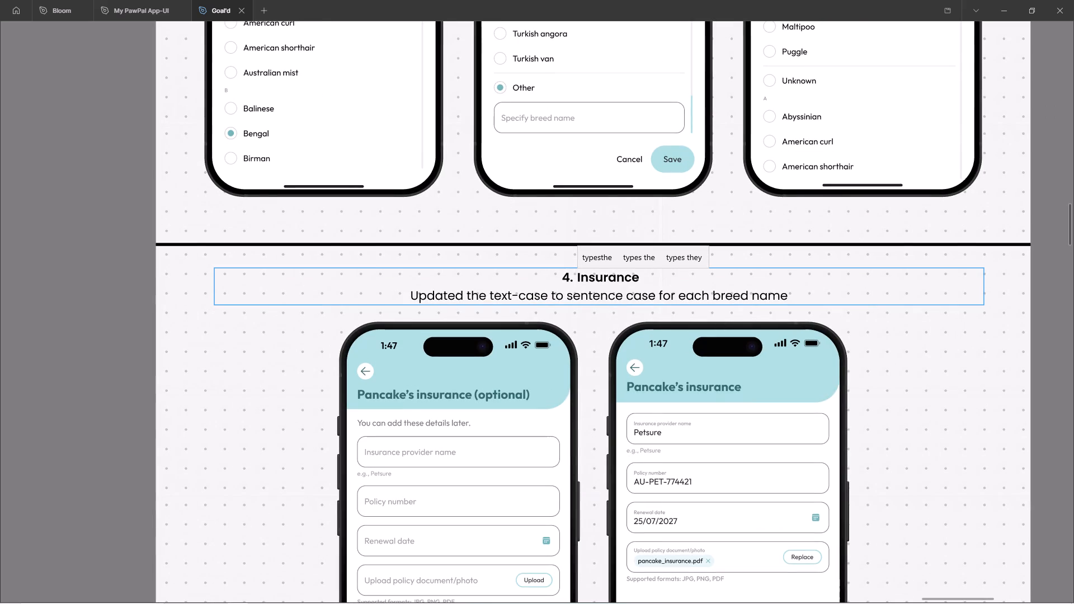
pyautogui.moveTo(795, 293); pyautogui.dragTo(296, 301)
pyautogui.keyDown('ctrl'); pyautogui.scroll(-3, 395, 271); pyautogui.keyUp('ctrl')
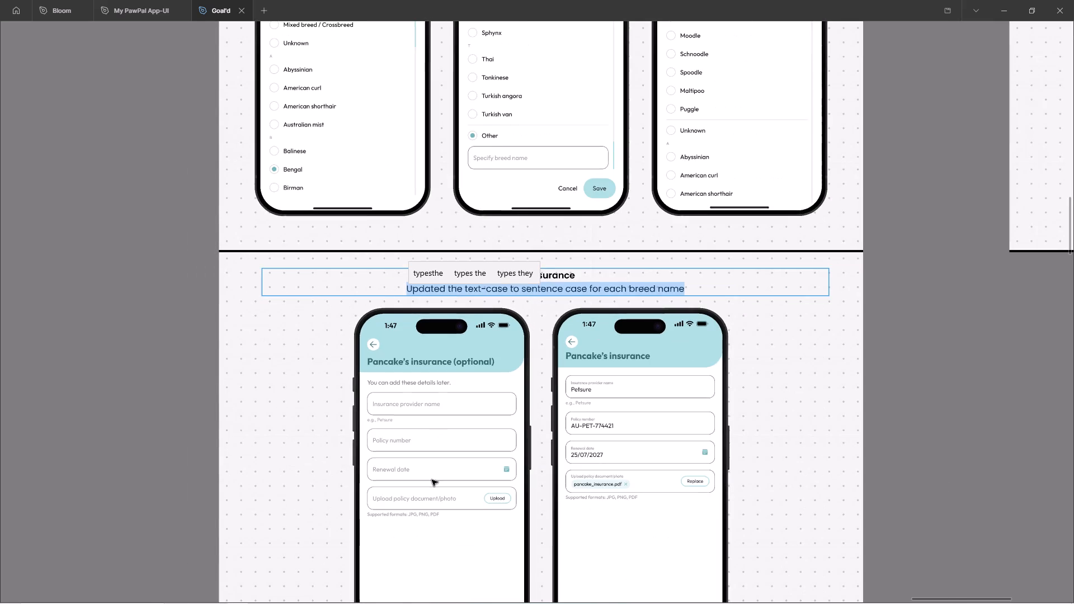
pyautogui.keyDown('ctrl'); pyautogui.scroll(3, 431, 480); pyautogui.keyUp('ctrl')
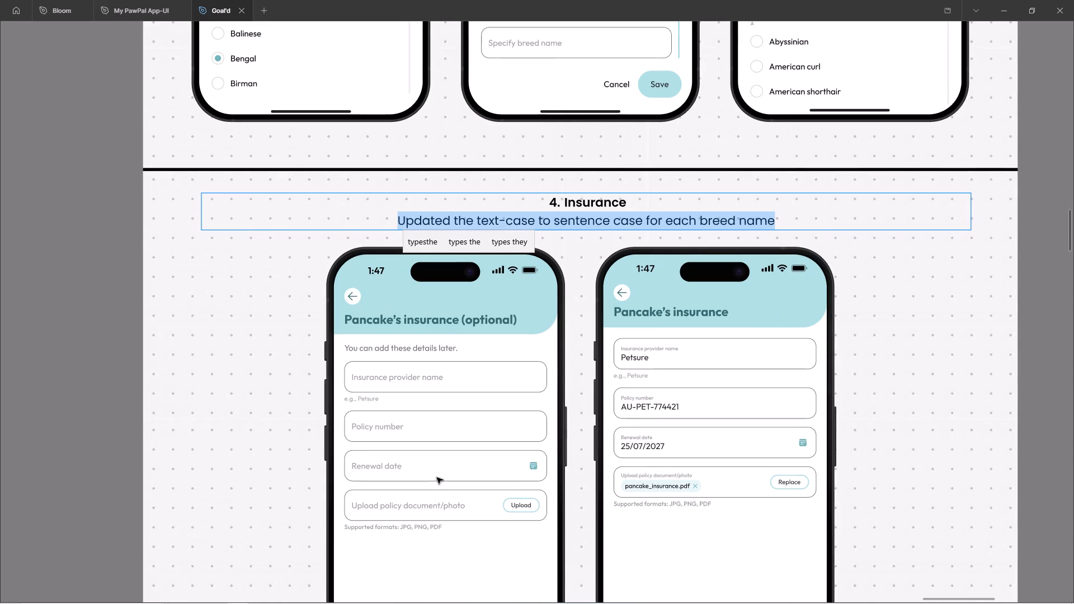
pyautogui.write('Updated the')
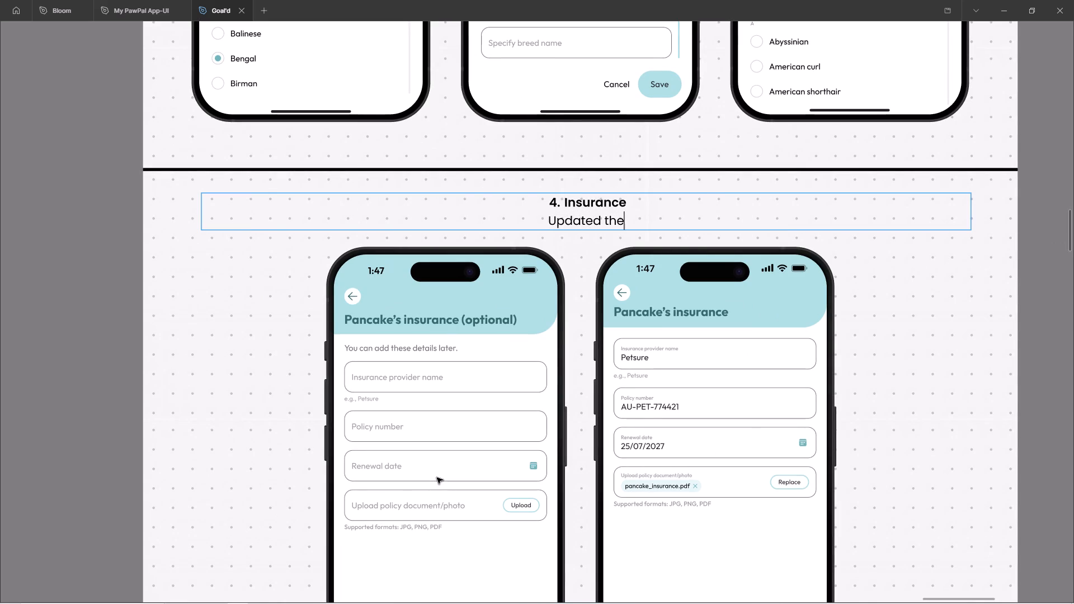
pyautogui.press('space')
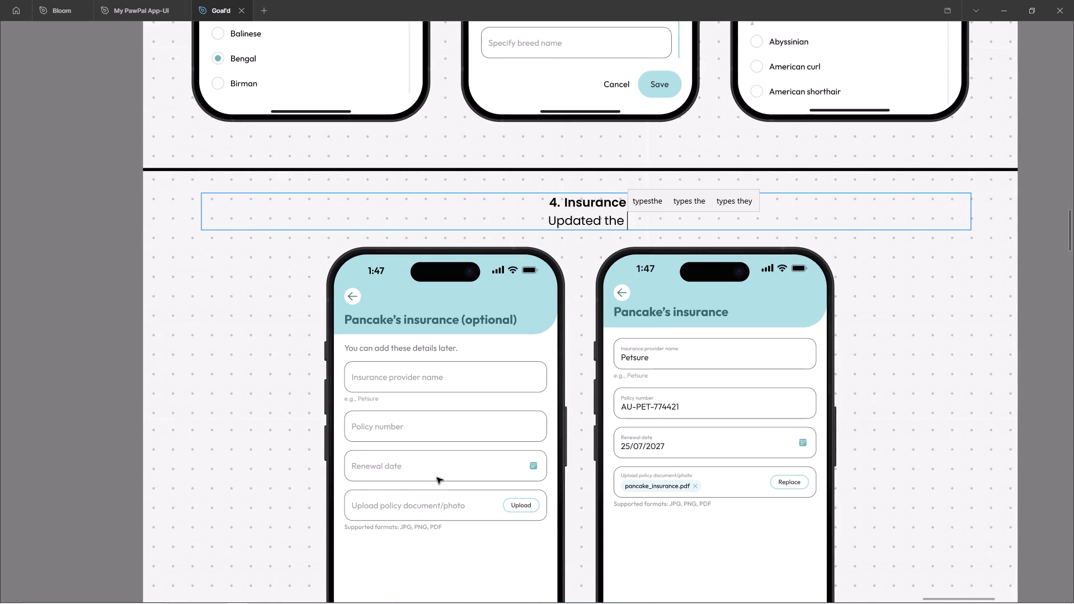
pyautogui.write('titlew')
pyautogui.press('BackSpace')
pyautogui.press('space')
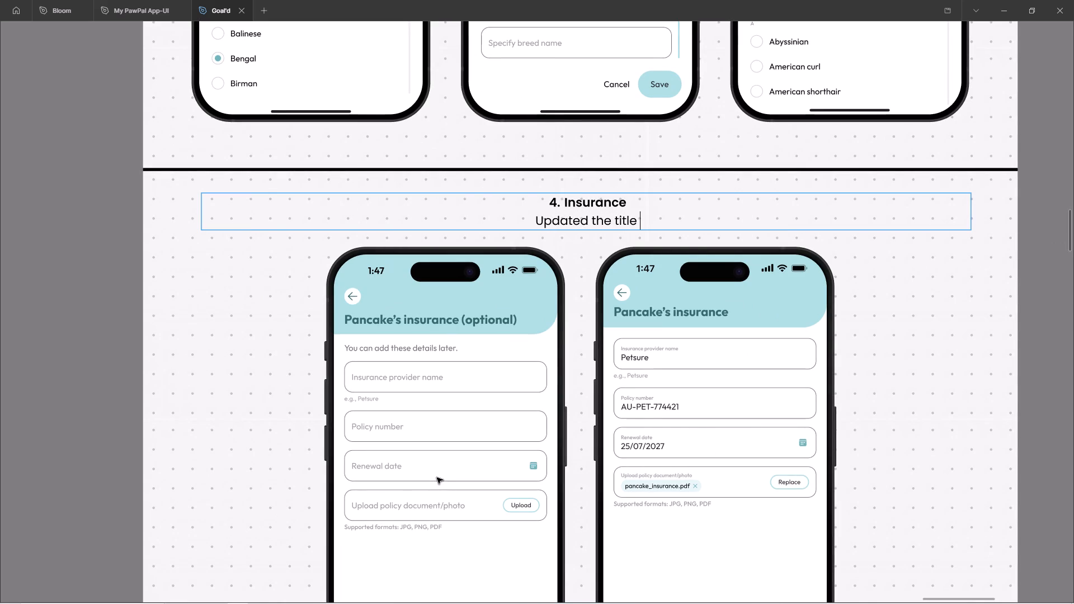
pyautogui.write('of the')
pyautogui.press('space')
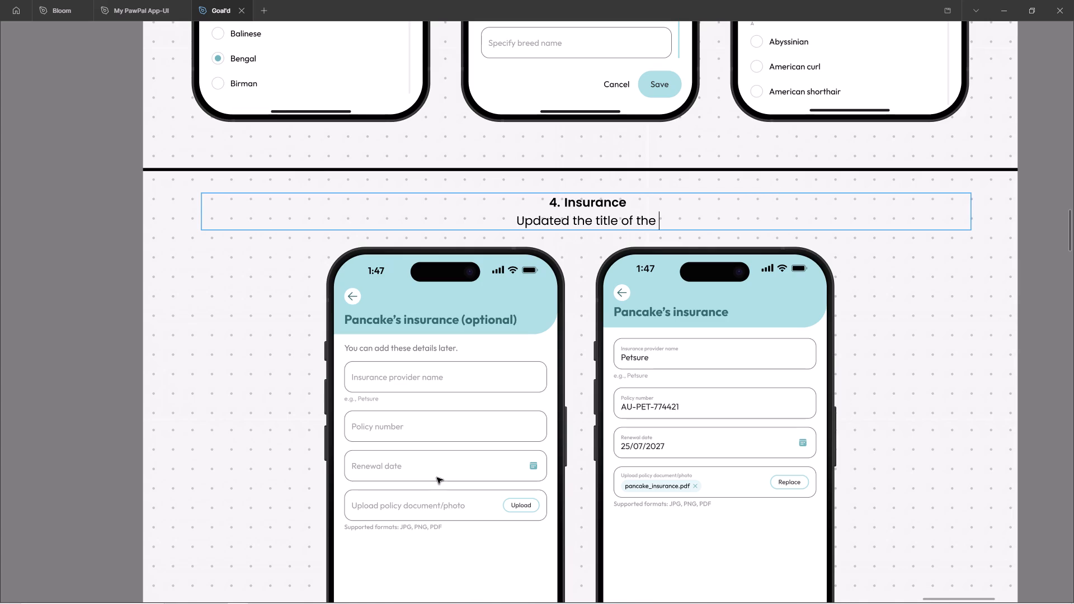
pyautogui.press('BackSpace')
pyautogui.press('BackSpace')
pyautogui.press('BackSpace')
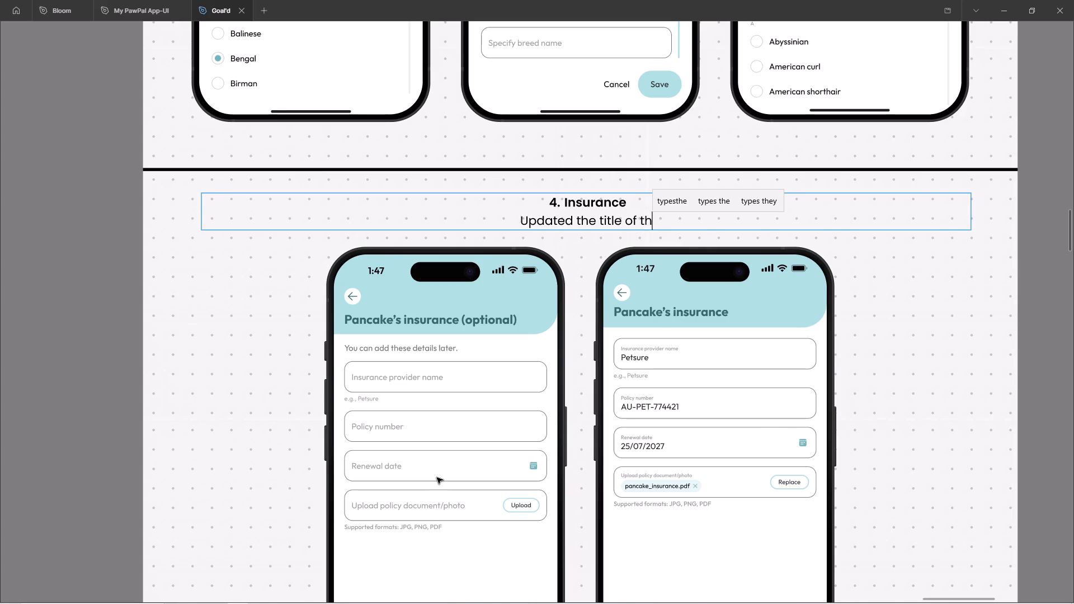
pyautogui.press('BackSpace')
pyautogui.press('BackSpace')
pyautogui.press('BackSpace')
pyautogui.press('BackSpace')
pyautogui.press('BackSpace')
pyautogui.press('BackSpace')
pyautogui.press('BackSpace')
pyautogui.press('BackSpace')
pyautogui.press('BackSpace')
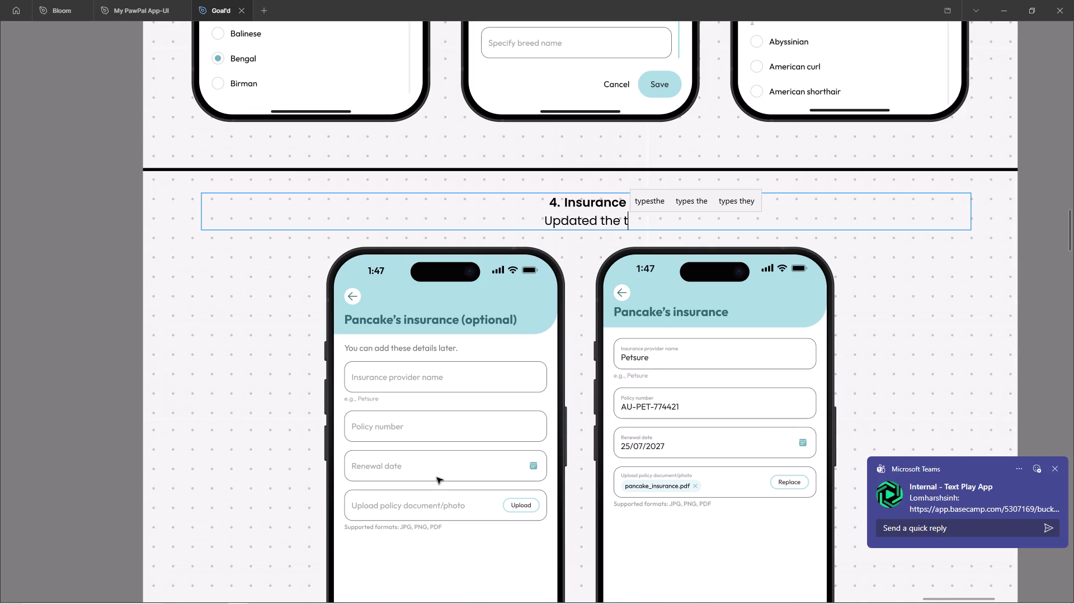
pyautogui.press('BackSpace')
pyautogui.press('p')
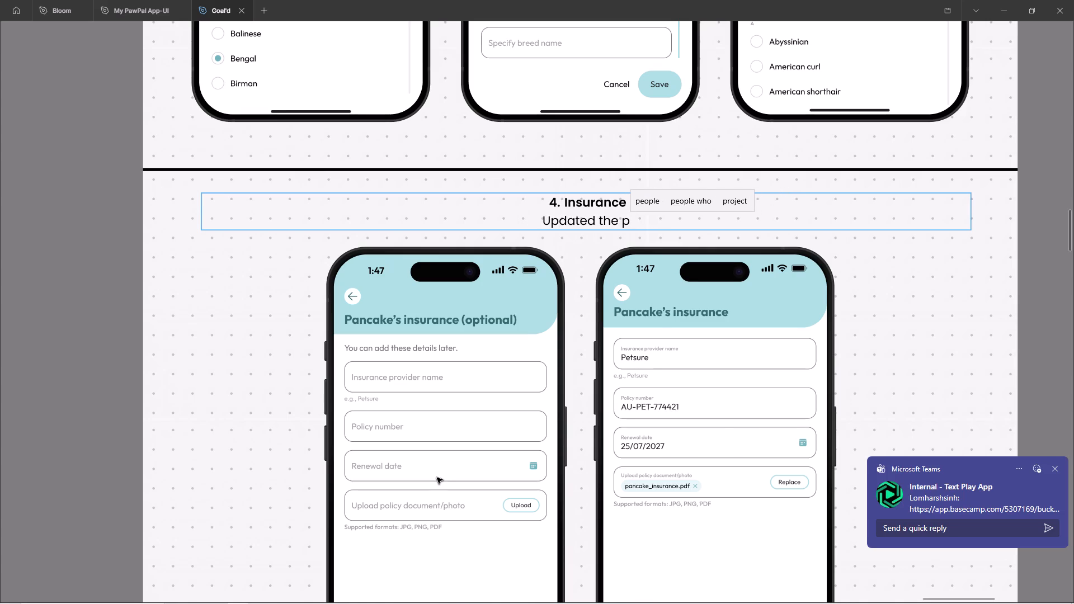
# Rewrite the Insurance description as "Fixed the text case to sentence case for the Upload policy document / photo field.".
pyautogui.moveTo(638, 220); pyautogui.dragTo(520, 226)
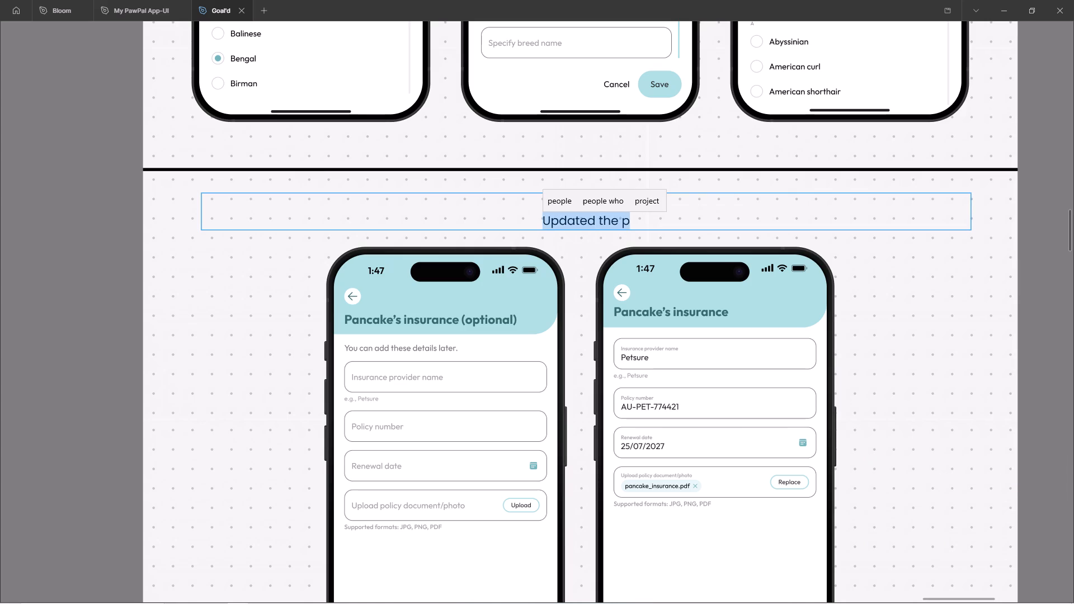
pyautogui.write('Fixed the')
pyautogui.press('space')
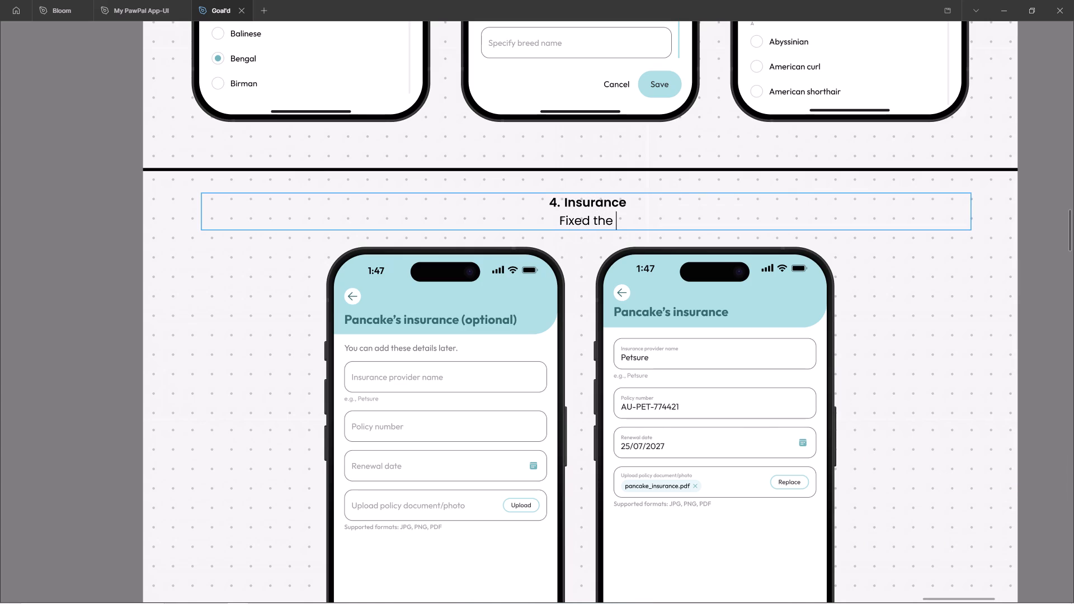
pyautogui.write('text')
pyautogui.press('space')
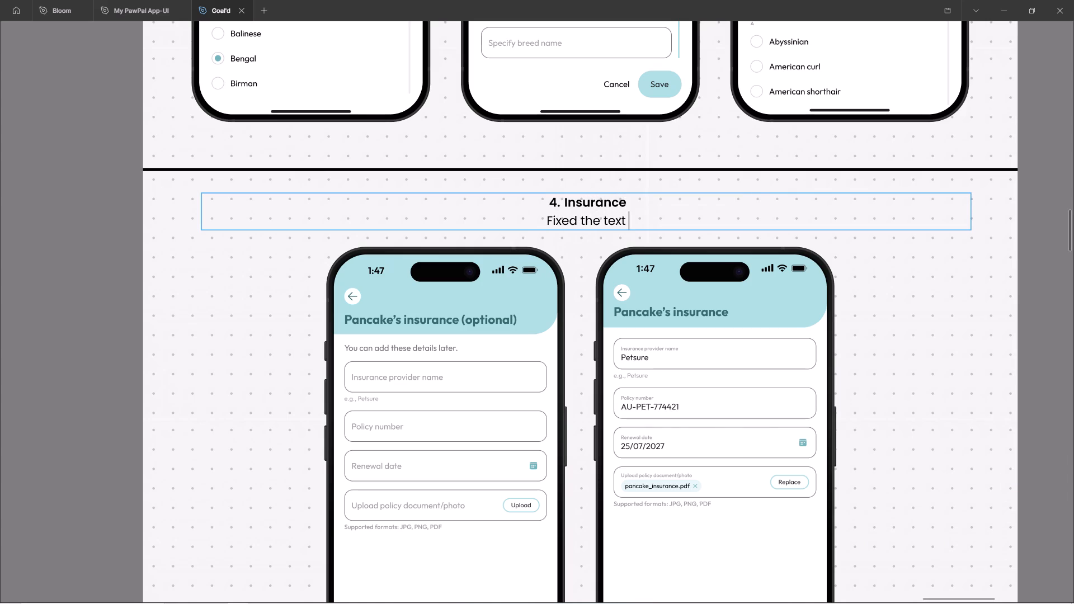
pyautogui.write('case to')
pyautogui.press('space')
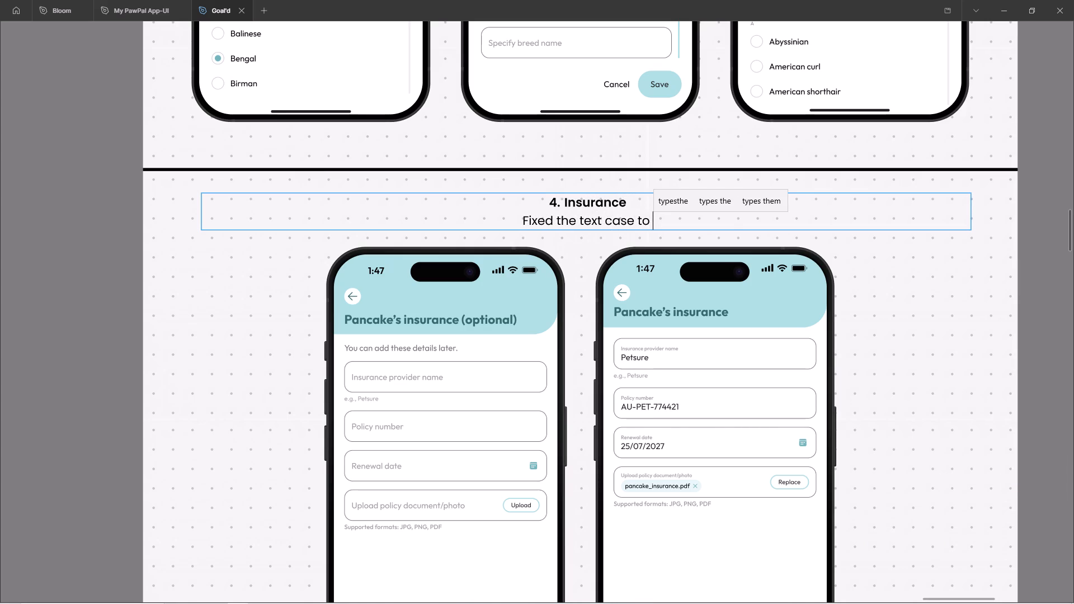
pyautogui.write('sentence case for the')
pyautogui.press('space')
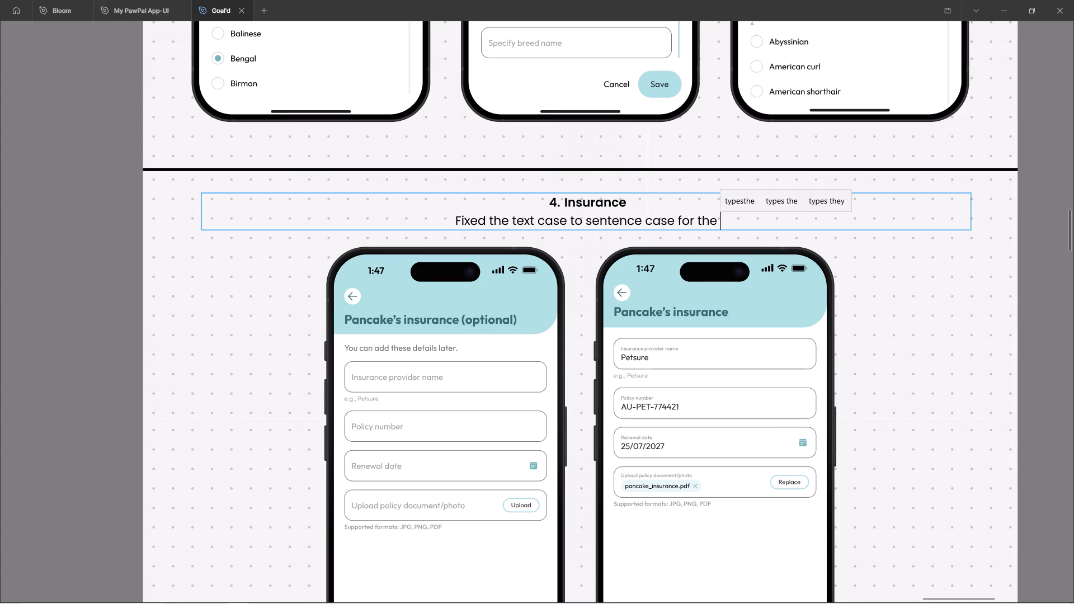
pyautogui.write('Upload')
pyautogui.press('space')
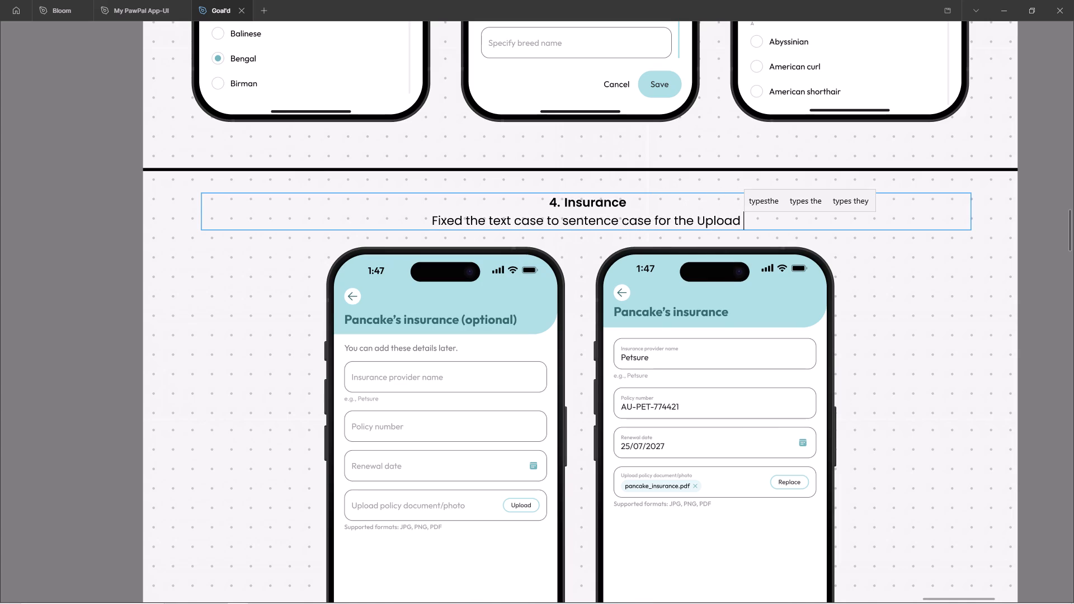
pyautogui.write('policy document / photo')
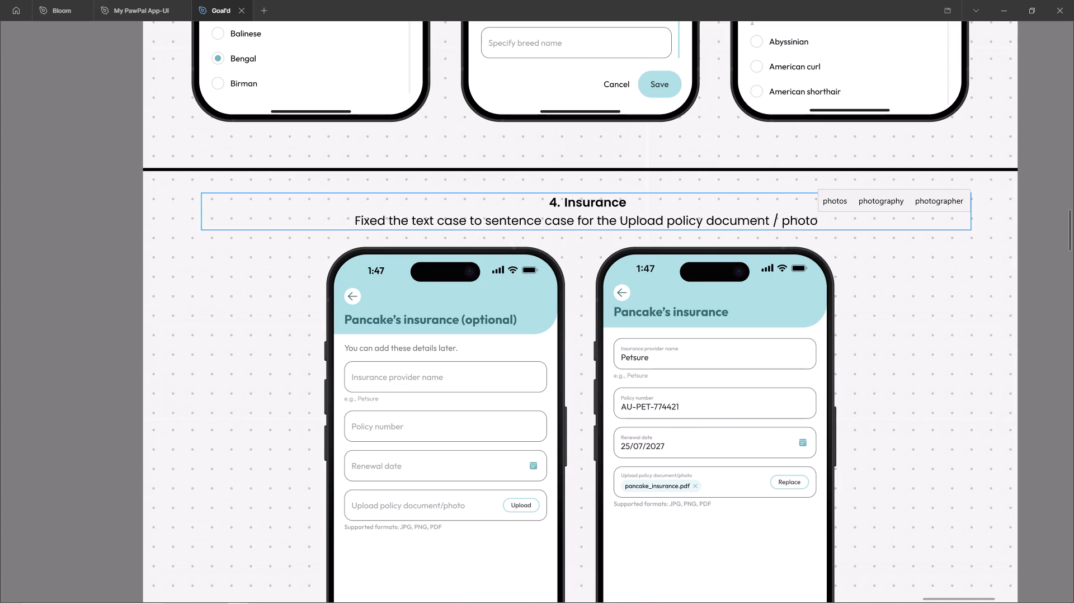
pyautogui.press('space')
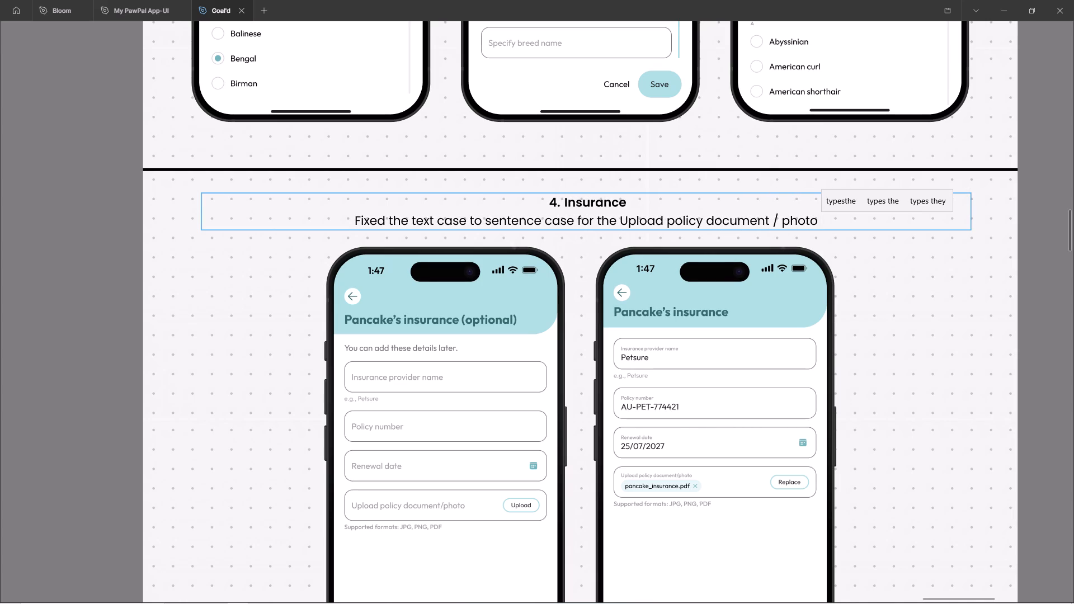
pyautogui.write('field')
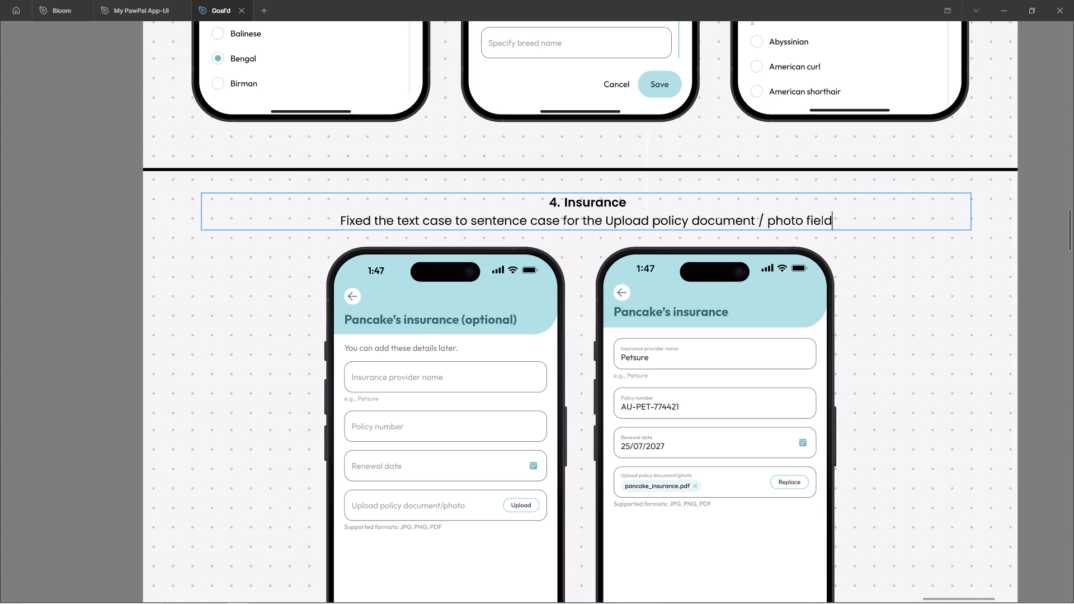
pyautogui.press('.')
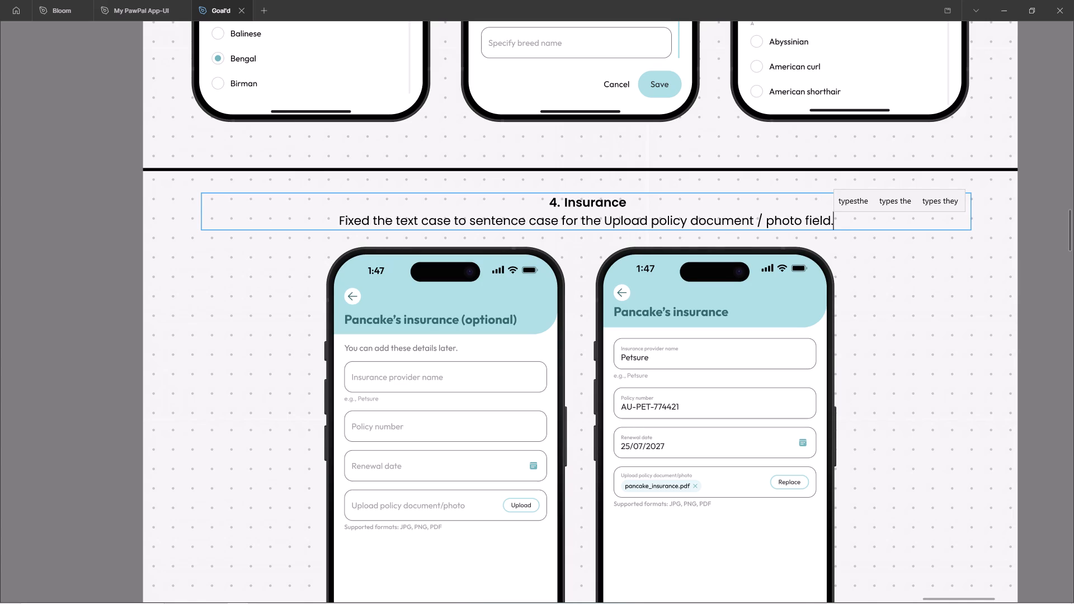
pyautogui.keyDown('ctrl'); pyautogui.scroll(-4, 395, 196); pyautogui.keyUp('ctrl')
pyautogui.click(809, 317)
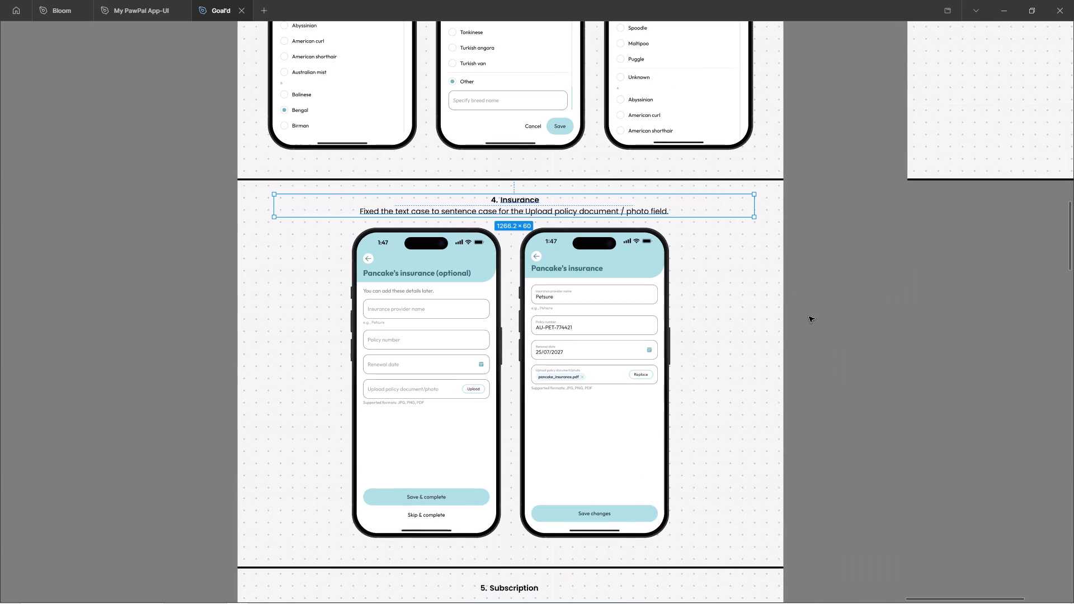
pyautogui.click(839, 287)
# Examine the Insurance section and the 5. Subscription section that follows it.
pyautogui.press('space')
pyautogui.press('space')
pyautogui.press('space')
pyautogui.press('space')
pyautogui.press('space')
pyautogui.press('space')
pyautogui.press('space')
pyautogui.press('space')
pyautogui.press('space')
pyautogui.press('space')
pyautogui.press('space')
pyautogui.press('space')
pyautogui.press('space')
pyautogui.press('space')
pyautogui.press('space')
pyautogui.press('space')
pyautogui.press('space')
pyautogui.press('space')
pyautogui.press('space')
pyautogui.press('space')
pyautogui.moveTo(854, 387); pyautogui.dragTo(860, 325)
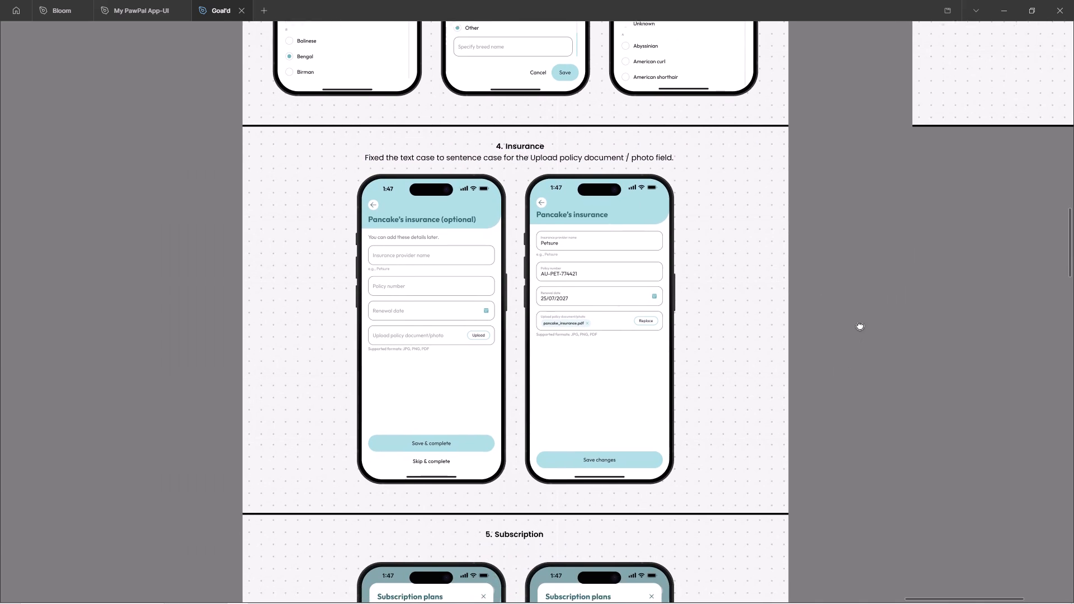
pyautogui.moveTo(860, 325); pyautogui.dragTo(860, 283)
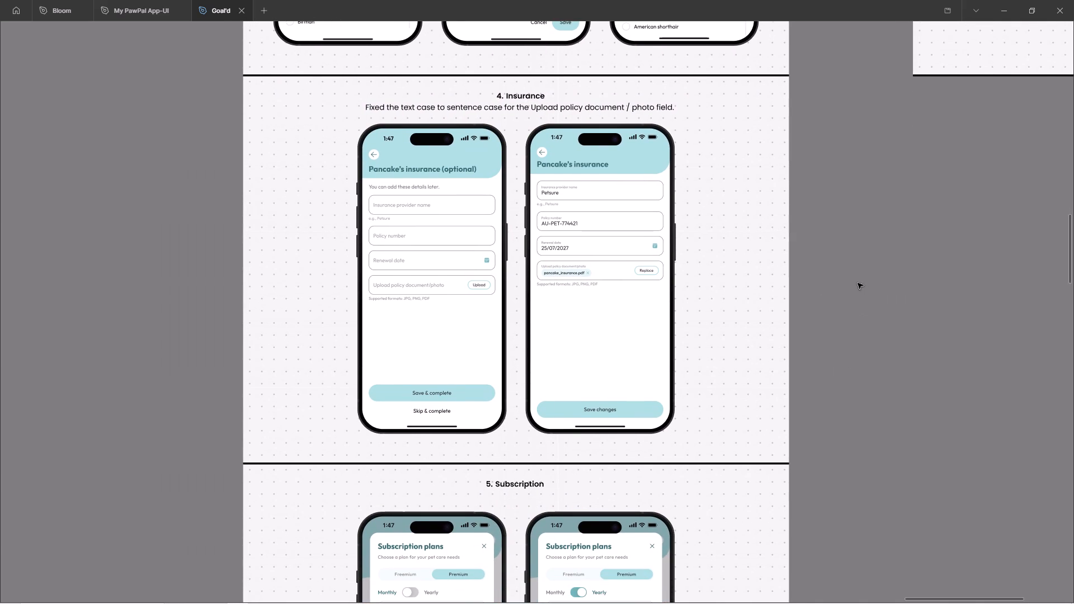
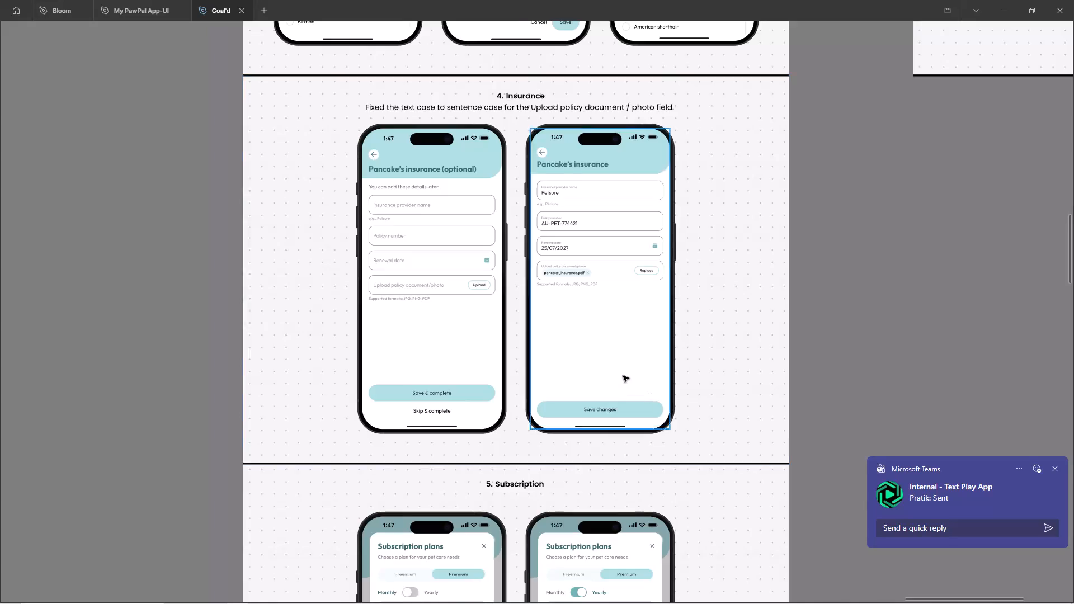
# Delete the entire 5. Subscription section that sits below the Insurance section.
pyautogui.keyDown('ctrl'); pyautogui.scroll(-2, 623, 376); pyautogui.keyUp('ctrl')
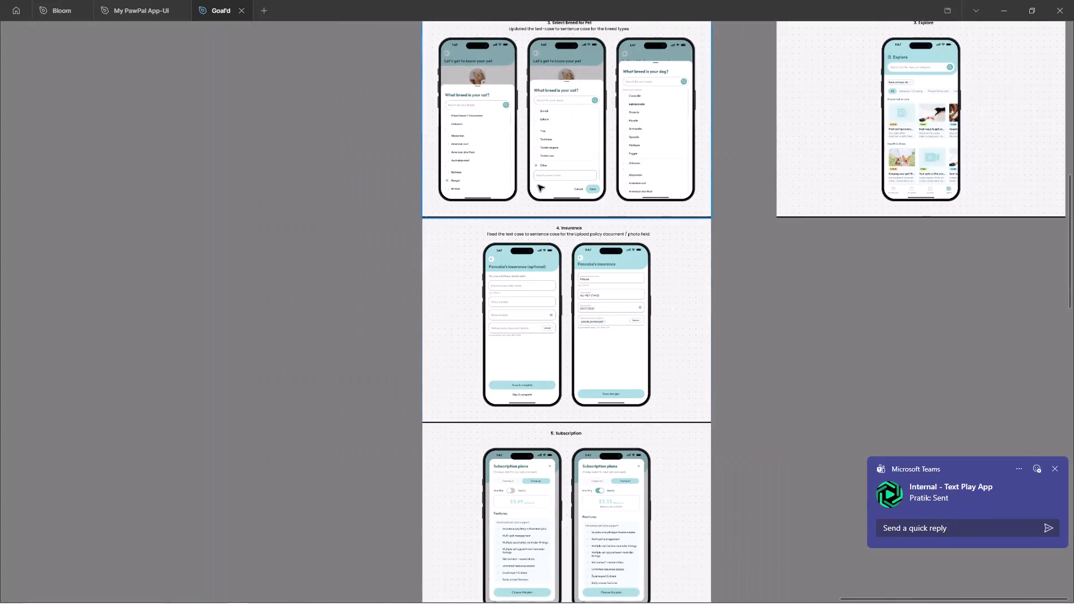
pyautogui.keyDown('ctrl'); pyautogui.scroll(11, 538, 185); pyautogui.keyUp('ctrl')
pyautogui.scroll(-5, 544, 238)
pyautogui.keyDown('ctrl'); pyautogui.scroll(5, 587, 314); pyautogui.keyUp('ctrl')
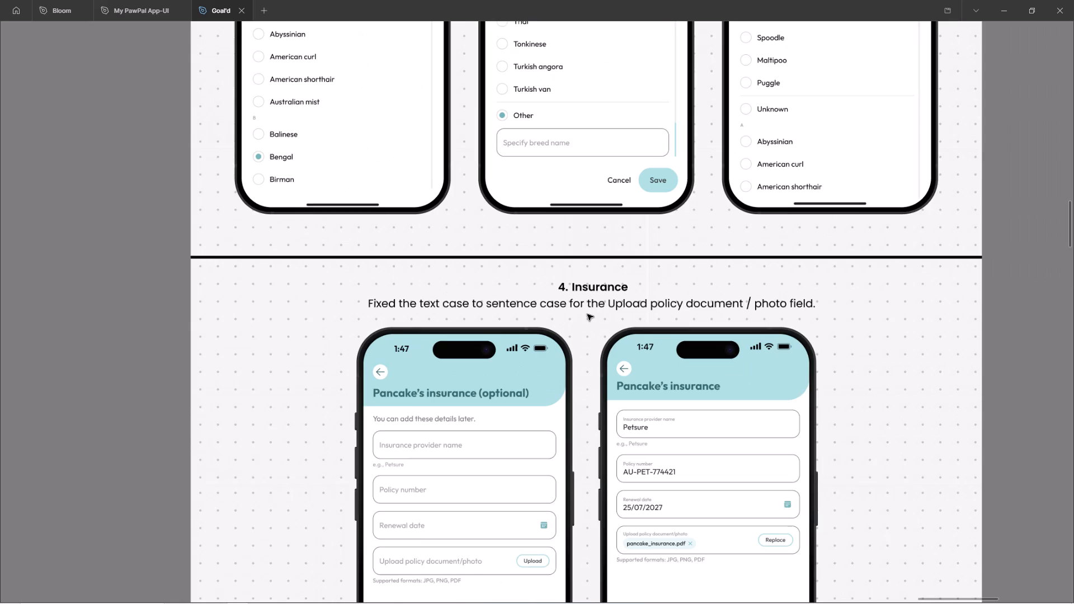
pyautogui.scroll(-8, 579, 292)
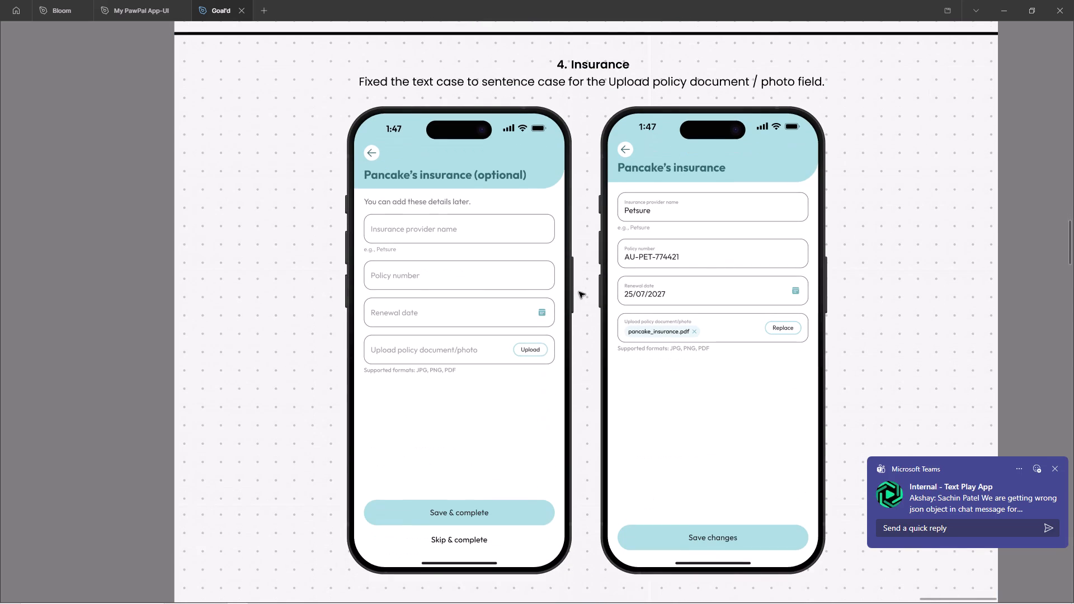
pyautogui.scroll(-11, 578, 292)
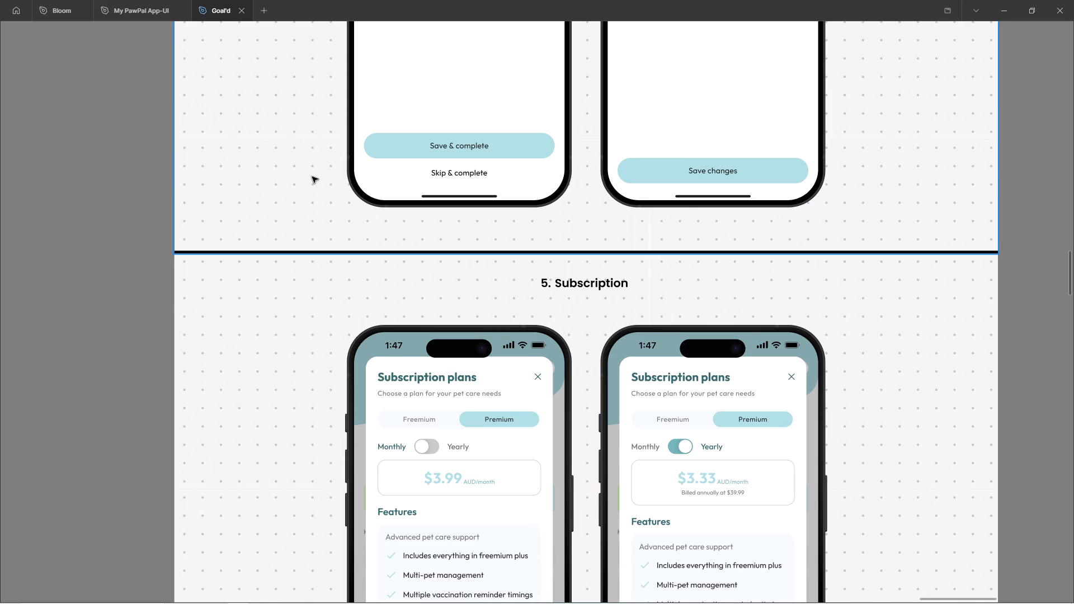
pyautogui.keyDown('ctrl'); pyautogui.scroll(-5, 312, 177); pyautogui.keyUp('ctrl')
pyautogui.click(833, 319)
pyautogui.click(605, 276)
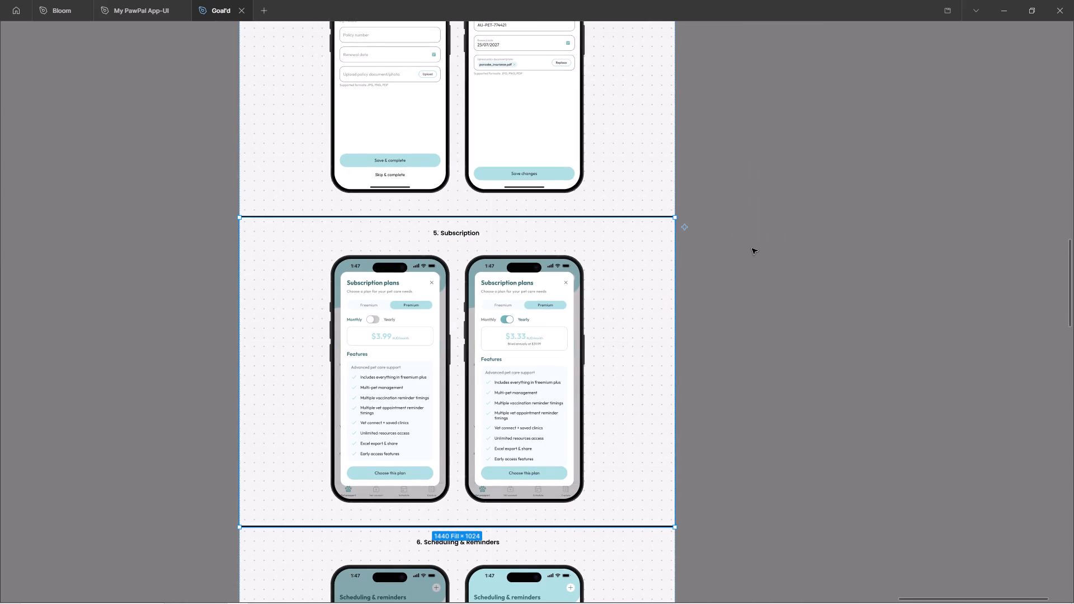
pyautogui.press('Delete')
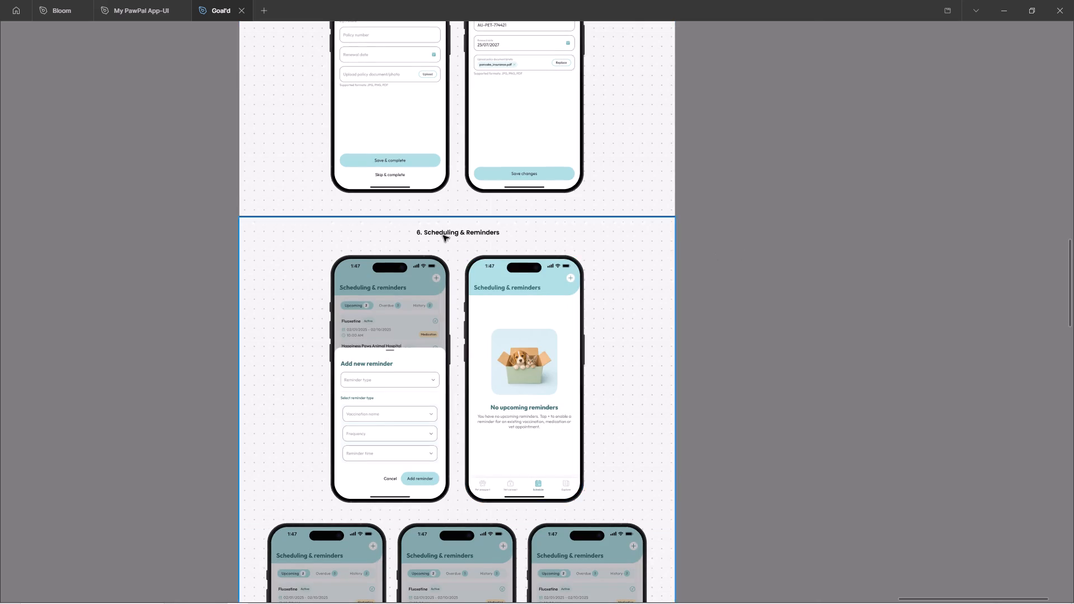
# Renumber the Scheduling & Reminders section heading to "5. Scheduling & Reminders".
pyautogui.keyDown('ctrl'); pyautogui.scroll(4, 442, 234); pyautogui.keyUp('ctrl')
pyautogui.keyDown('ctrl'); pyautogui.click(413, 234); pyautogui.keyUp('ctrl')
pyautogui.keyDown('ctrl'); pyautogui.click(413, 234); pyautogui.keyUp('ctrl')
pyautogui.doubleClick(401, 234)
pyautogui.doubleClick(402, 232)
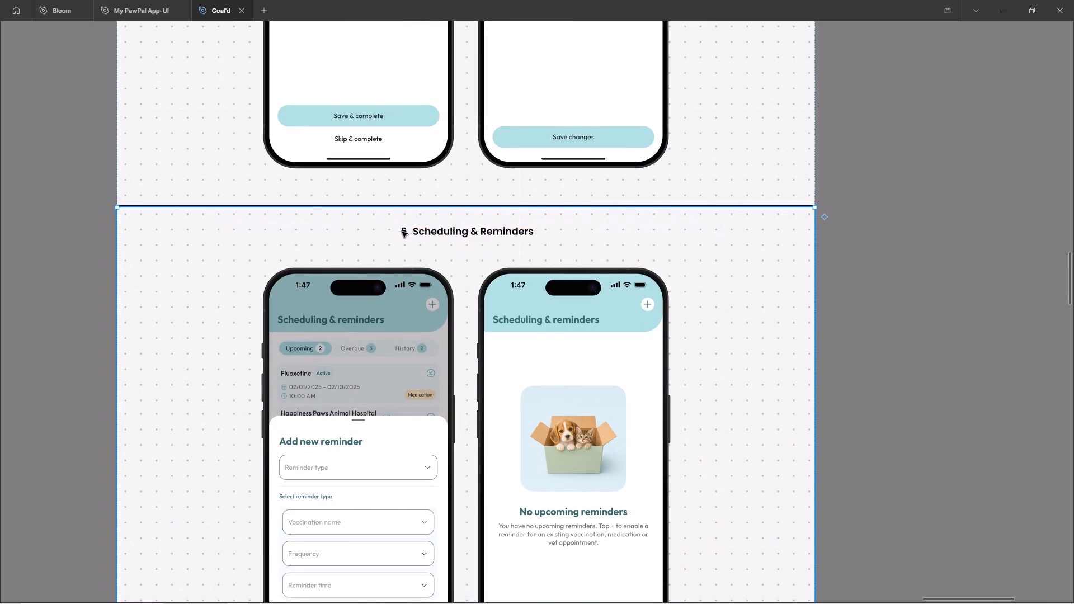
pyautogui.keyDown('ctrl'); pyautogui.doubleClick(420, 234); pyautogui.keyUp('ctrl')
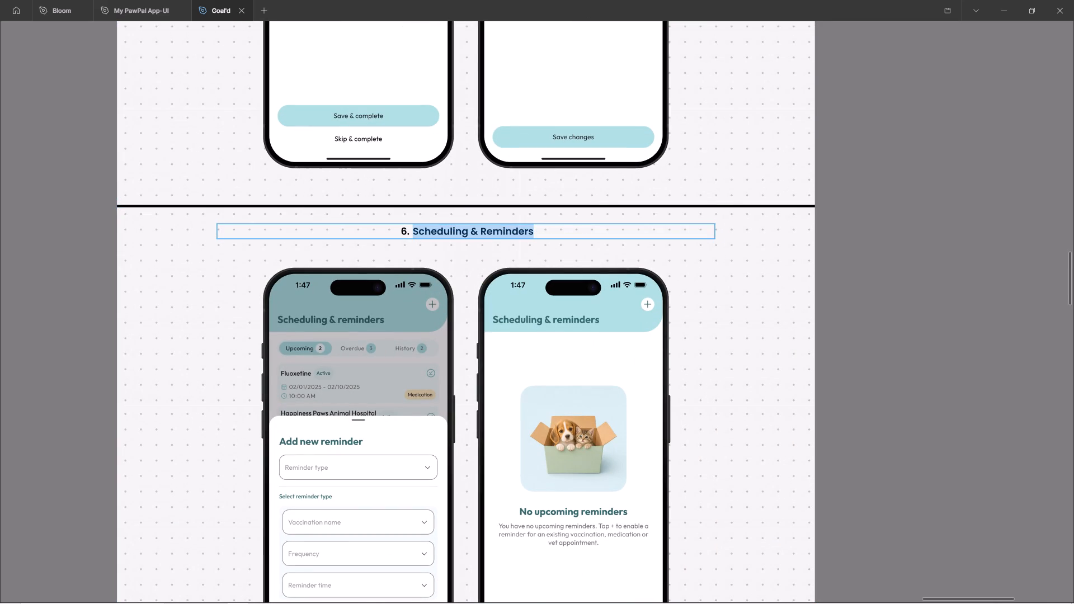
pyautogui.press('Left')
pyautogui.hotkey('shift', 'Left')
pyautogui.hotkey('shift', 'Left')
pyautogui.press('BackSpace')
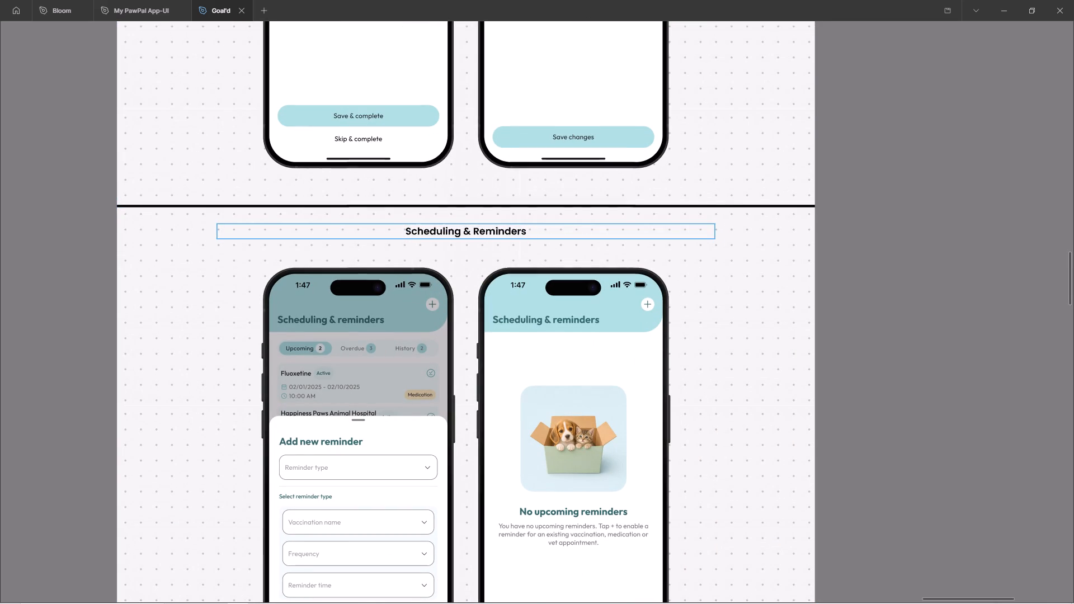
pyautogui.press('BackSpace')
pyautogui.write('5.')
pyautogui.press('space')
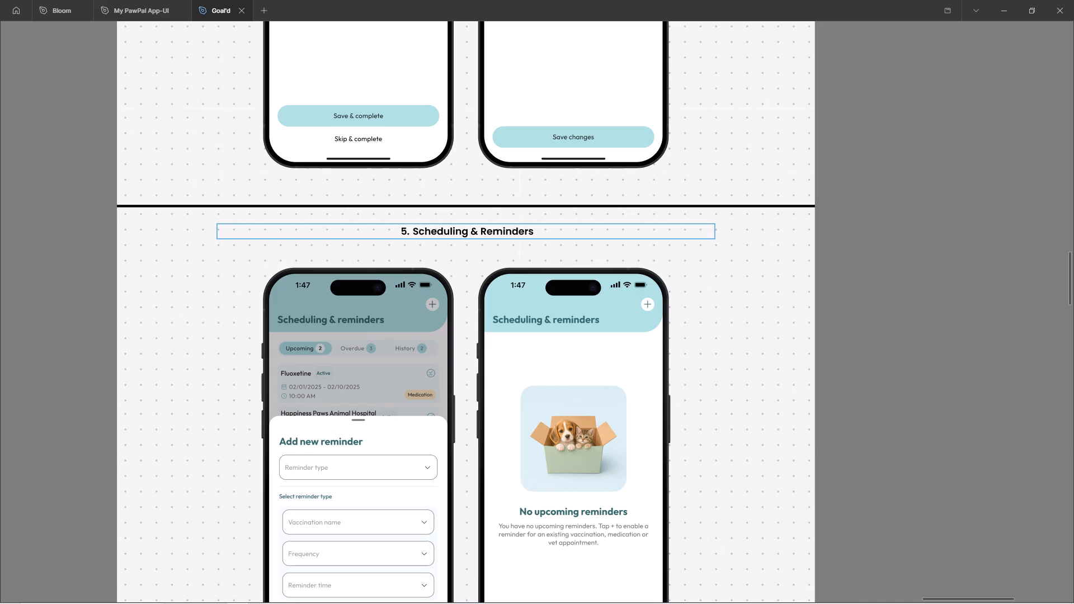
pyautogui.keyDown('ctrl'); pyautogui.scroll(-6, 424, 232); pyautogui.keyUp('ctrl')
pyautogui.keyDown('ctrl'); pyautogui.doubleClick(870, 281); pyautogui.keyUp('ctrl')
# Nudge the 4. Insurance heading and description text block slightly upward, away from the phone mockups.
pyautogui.keyDown('ctrl'); pyautogui.scroll(-4, 870, 281); pyautogui.keyUp('ctrl')
pyautogui.press('space')
pyautogui.press('space')
pyautogui.press('space')
pyautogui.press('space')
pyautogui.press('space')
pyautogui.press('space')
pyautogui.press('space')
pyautogui.press('space')
pyautogui.press('space')
pyautogui.press('space')
pyautogui.press('space')
pyautogui.press('space')
pyautogui.press('space')
pyautogui.press('space')
pyautogui.press('space')
pyautogui.press('space')
pyautogui.press('space')
pyautogui.press('space')
pyautogui.press('space')
pyautogui.press('space')
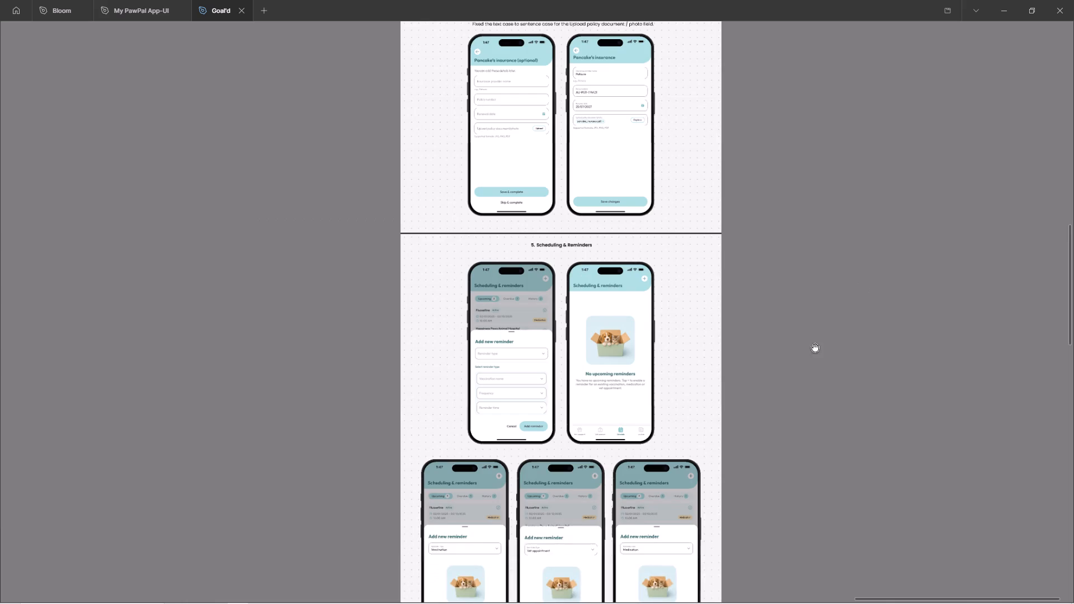
pyautogui.moveTo(816, 348); pyautogui.dragTo(868, 357)
pyautogui.keyDown('ctrl'); pyautogui.scroll(3, 612, 231); pyautogui.keyUp('ctrl')
pyautogui.keyDown('ctrl'); pyautogui.scroll(-4, 612, 231); pyautogui.keyUp('ctrl')
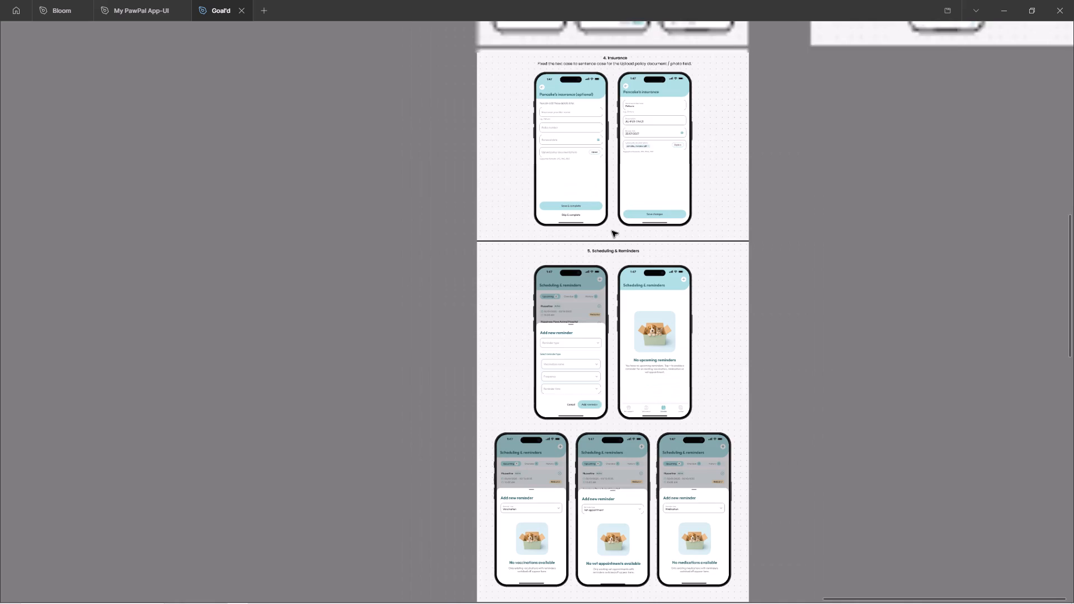
pyautogui.scroll(5, 470, 287)
pyautogui.keyDown('ctrl'); pyautogui.click(623, 240); pyautogui.keyUp('ctrl')
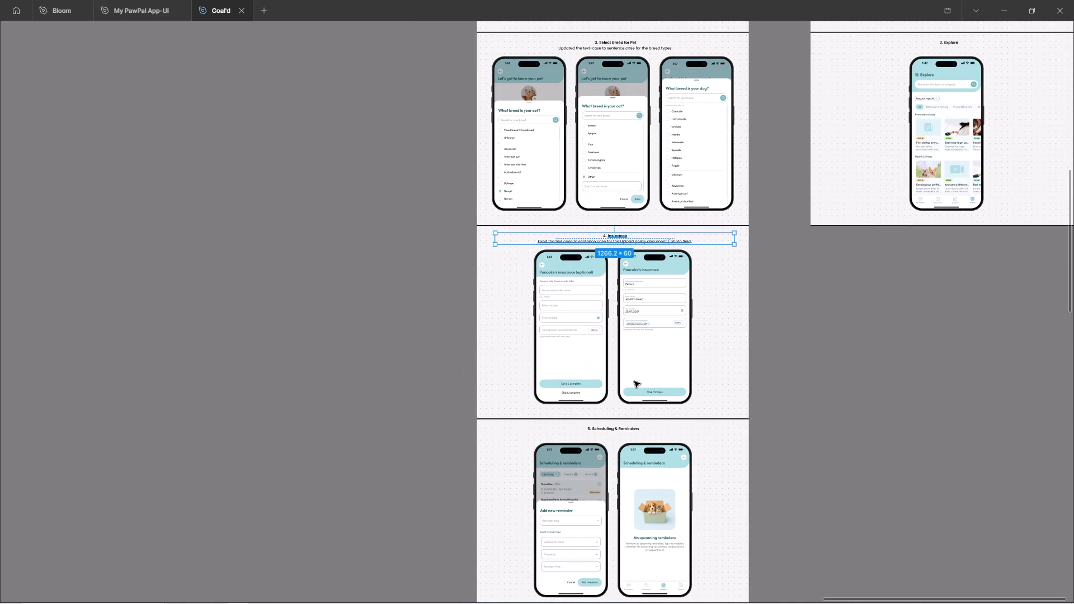
pyautogui.keyDown('ctrl'); pyautogui.scroll(4, 622, 315); pyautogui.keyUp('ctrl')
pyautogui.press('Up')
pyautogui.press('Up')
pyautogui.press('Up')
pyautogui.press('Up')
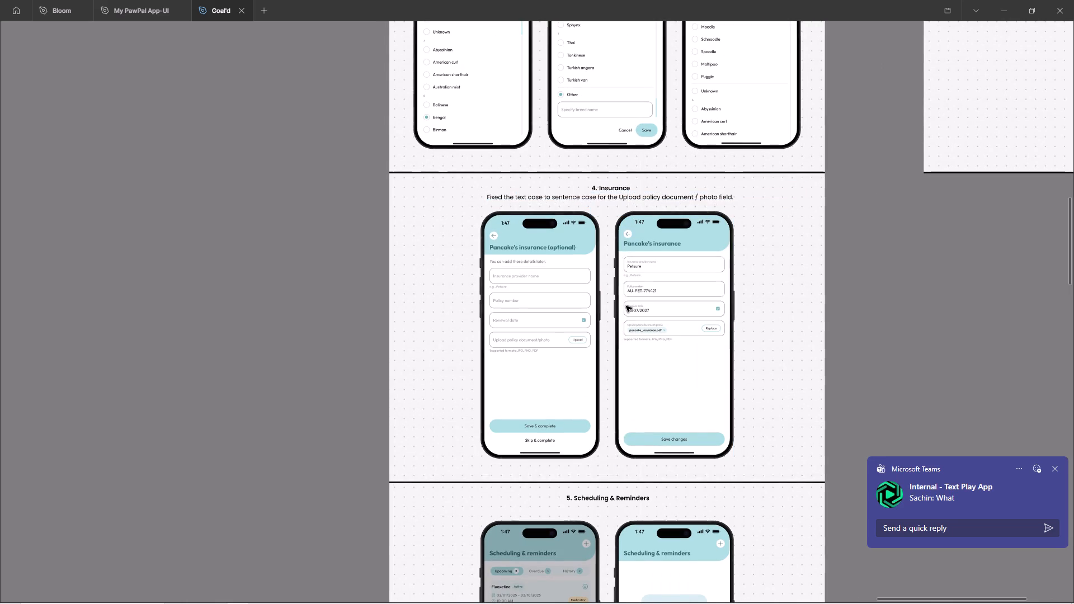
pyautogui.press('Up')
# Replace the 5. Scheduling & Reminders heading with a copy of the Insurance text block and nudge it slightly upward.
pyautogui.hotkey('ctrl', 'c')
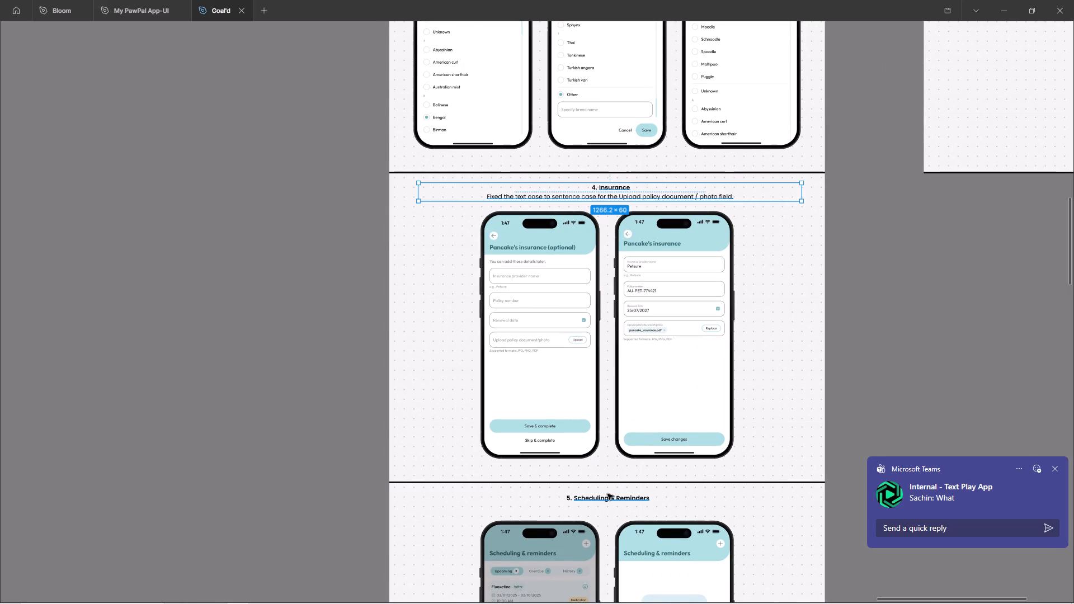
pyautogui.keyDown('ctrl'); pyautogui.click(607, 494); pyautogui.keyUp('ctrl')
pyautogui.hotkey('ctrl', 'shift', 'r')
pyautogui.keyDown('ctrl'); pyautogui.scroll(3, 597, 499); pyautogui.keyUp('ctrl')
pyautogui.keyDown('ctrl'); pyautogui.scroll(-1, 597, 499); pyautogui.keyUp('ctrl')
pyautogui.keyDown('ctrl'); pyautogui.scroll(4, 597, 499); pyautogui.keyUp('ctrl')
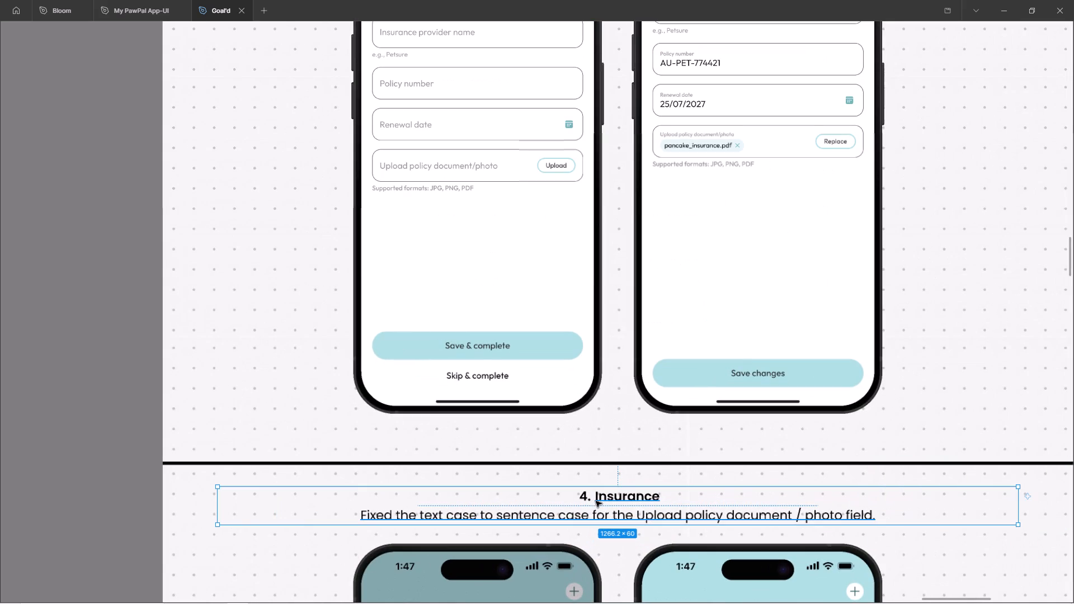
pyautogui.press('Up')
pyautogui.press('Up')
pyautogui.press('Up')
pyautogui.press('Up')
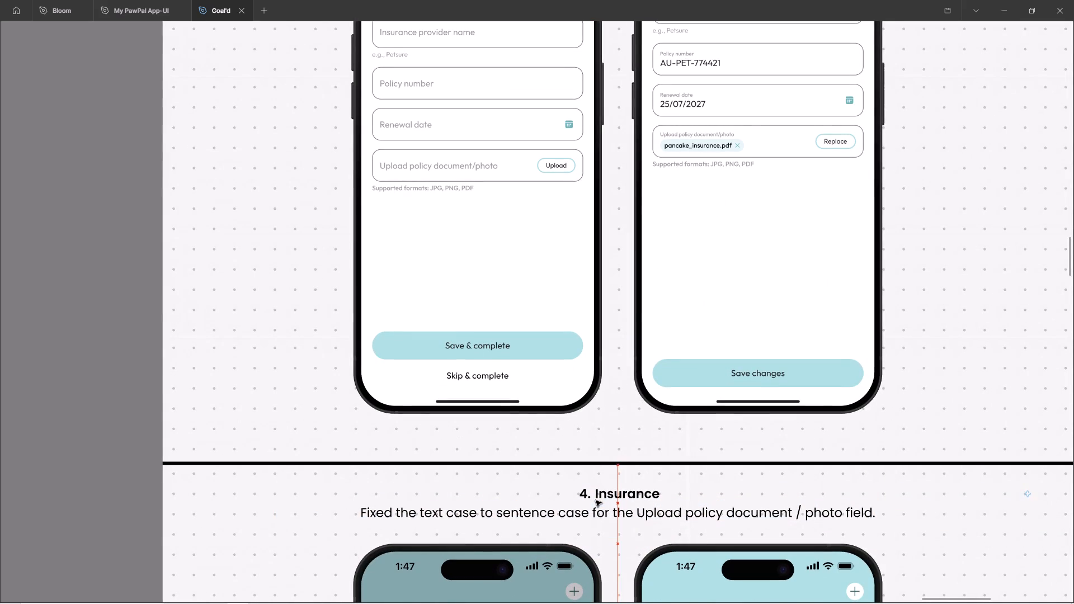
# Renumber the copied Insurance heading above the Scheduling & reminders screens to "5.".
pyautogui.doubleClick(596, 501)
pyautogui.moveTo(596, 493); pyautogui.dragTo(542, 498)
pyautogui.press('5')
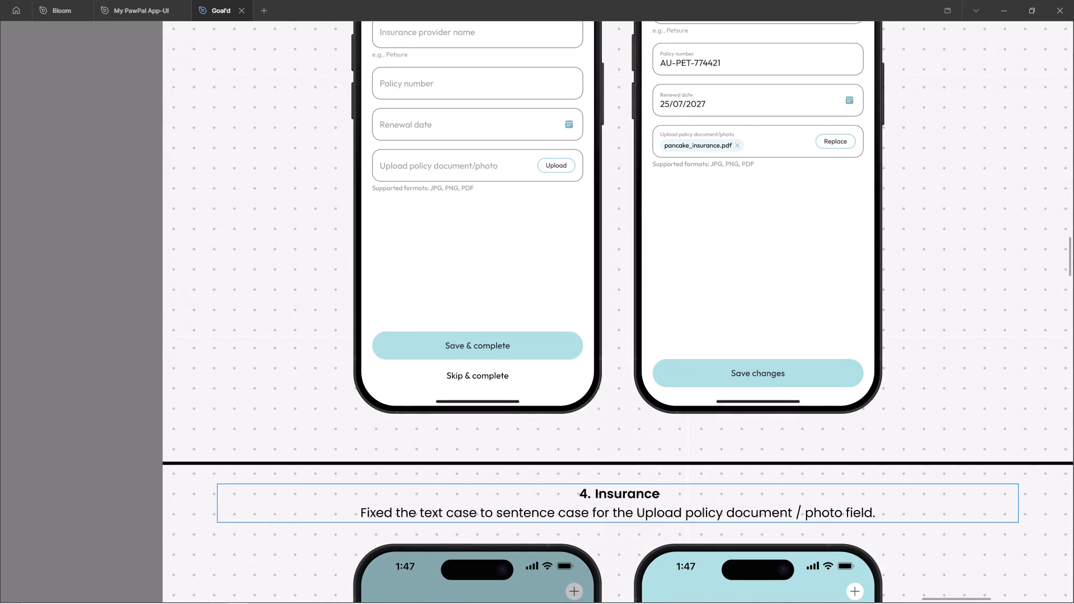
pyautogui.write('==')
pyautogui.press('BackSpace')
pyautogui.press('BackSpace')
pyautogui.press('BackSpace')
pyautogui.press('BackSpace')
pyautogui.press('BackSpace')
pyautogui.press('BackSpace')
pyautogui.press('BackSpace')
pyautogui.press('BackSpace')
pyautogui.press('BackSpace')
pyautogui.press('BackSpace')
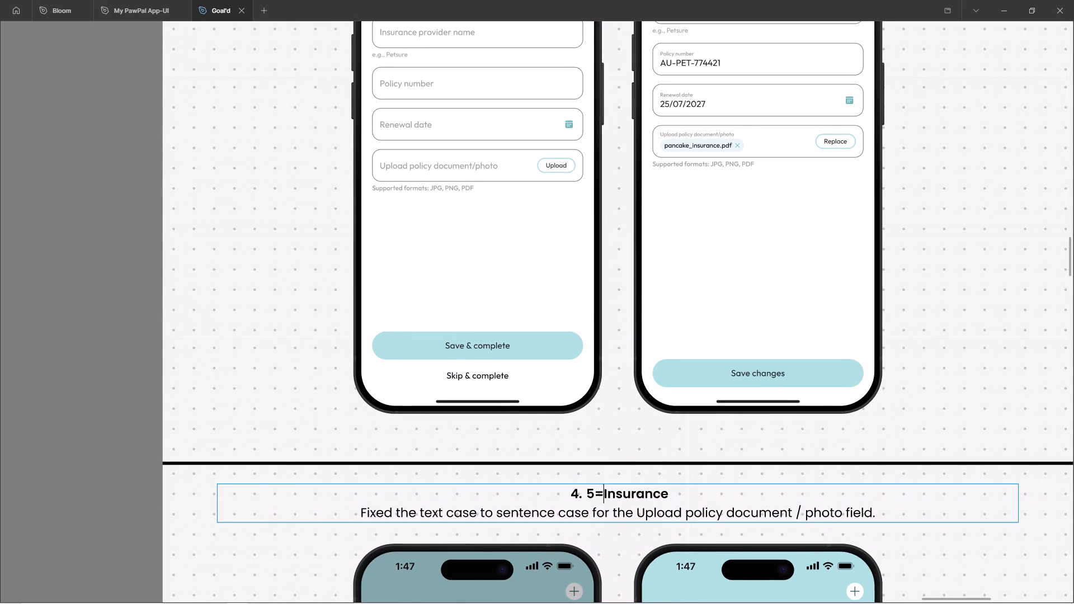
pyautogui.write('5.')
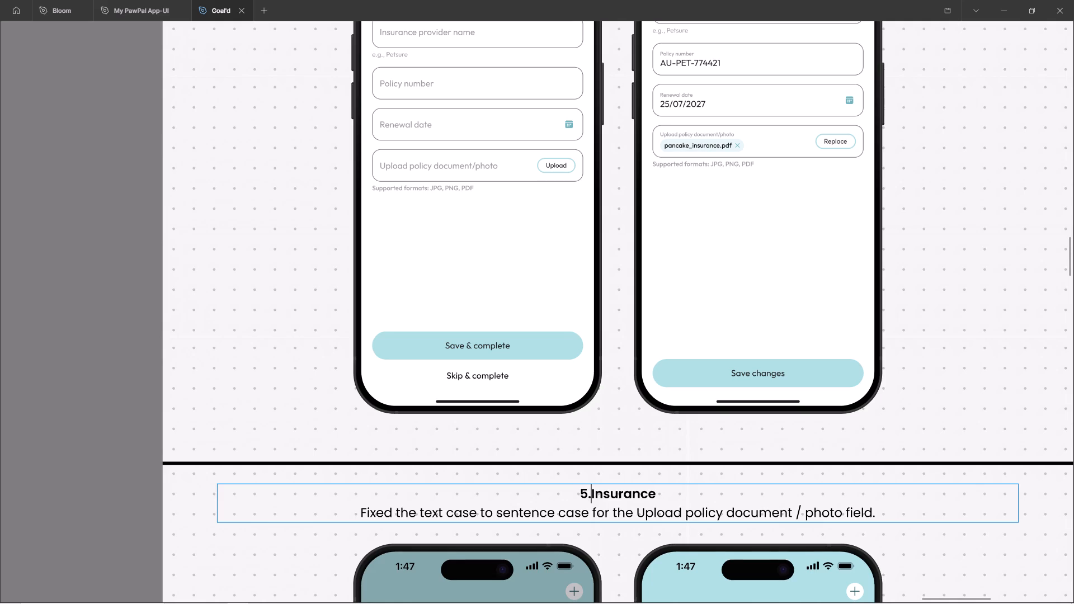
pyautogui.press('space')
pyautogui.keyDown('ctrl'); pyautogui.scroll(-6, 534, 378); pyautogui.keyUp('ctrl')
pyautogui.doubleClick(972, 479)
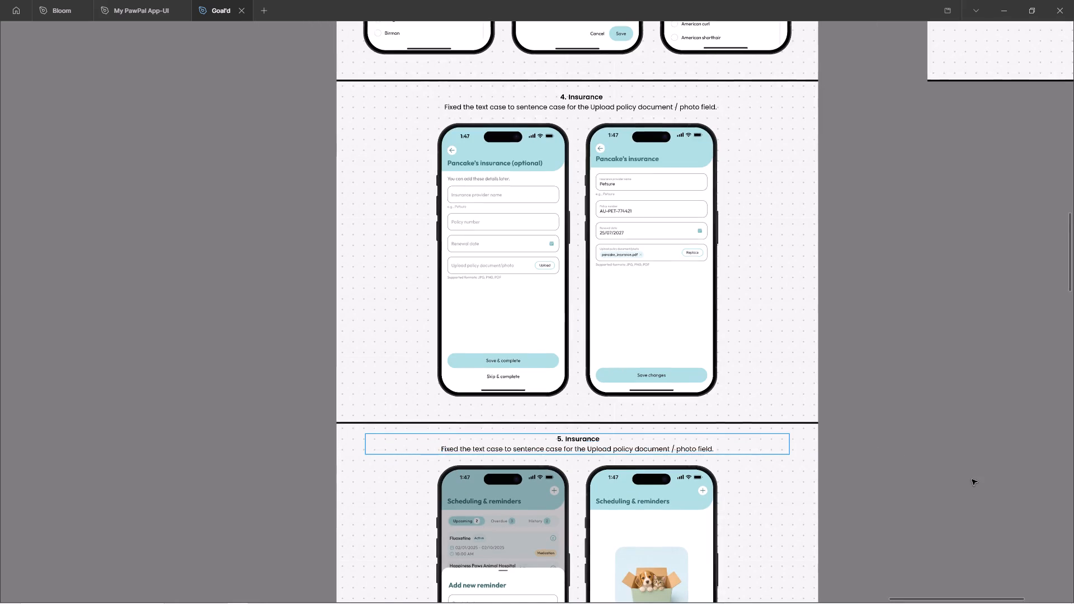
# Examine the Scheduling & reminders screens in section 5, including the Add new reminder variants.
pyautogui.press('space')
pyautogui.press('space')
pyautogui.press('space')
pyautogui.press('space')
pyautogui.press('space')
pyautogui.press('space')
pyautogui.press('space')
pyautogui.press('space')
pyautogui.press('space')
pyautogui.press('space')
pyautogui.press('space')
pyautogui.press('space')
pyautogui.press('space')
pyautogui.press('space')
pyautogui.press('space')
pyautogui.press('space')
pyautogui.press('space')
pyautogui.press('space')
pyautogui.press('space')
pyautogui.press('space')
pyautogui.moveTo(923, 531); pyautogui.dragTo(949, 279)
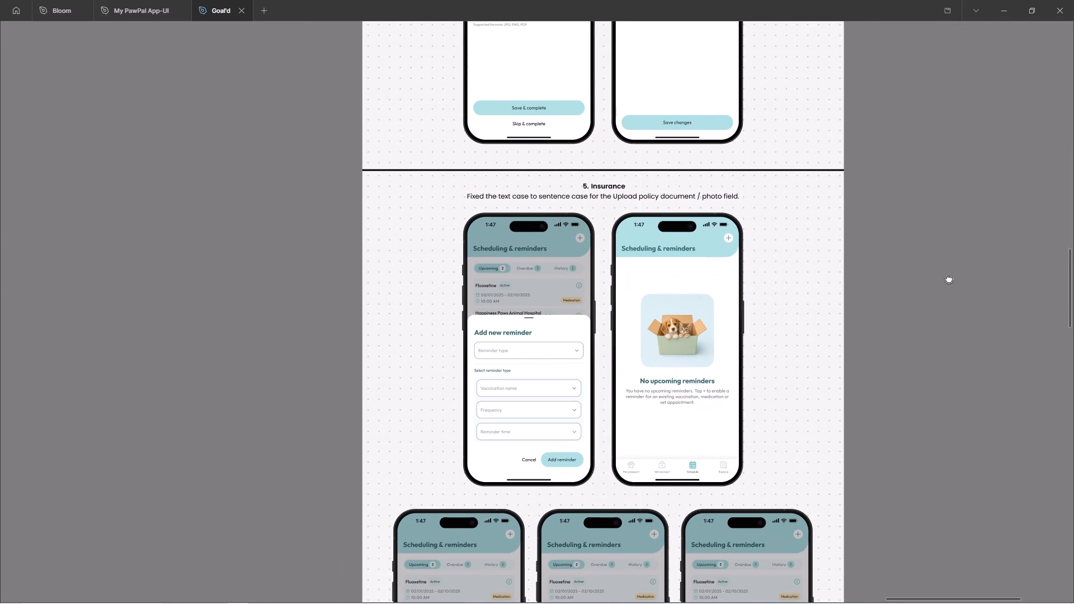
pyautogui.moveTo(949, 279); pyautogui.dragTo(996, 323)
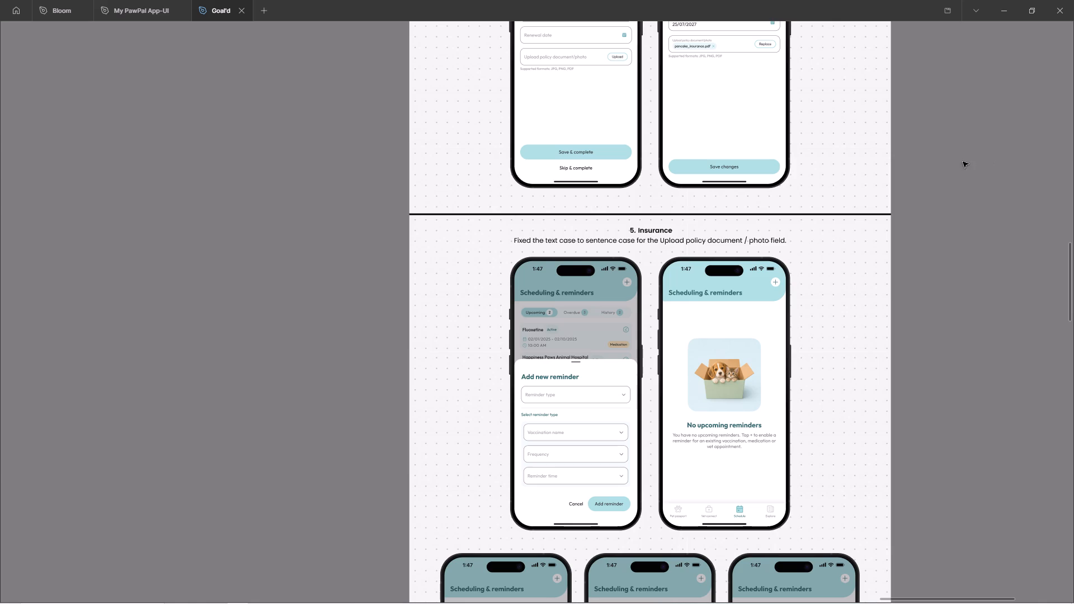
pyautogui.keyDown('ctrl'); pyautogui.scroll(-3, 930, 275); pyautogui.keyUp('ctrl')
pyautogui.press('space')
pyautogui.press('space')
pyautogui.press('space')
pyautogui.press('space')
pyautogui.press('space')
pyautogui.press('space')
pyautogui.press('space')
pyautogui.press('space')
pyautogui.press('space')
pyautogui.press('space')
pyautogui.press('space')
pyautogui.press('space')
pyautogui.press('space')
pyautogui.press('space')
pyautogui.press('space')
pyautogui.press('space')
pyautogui.press('space')
pyautogui.press('space')
pyautogui.press('space')
pyautogui.press('space')
pyautogui.moveTo(969, 381); pyautogui.dragTo(920, 353)
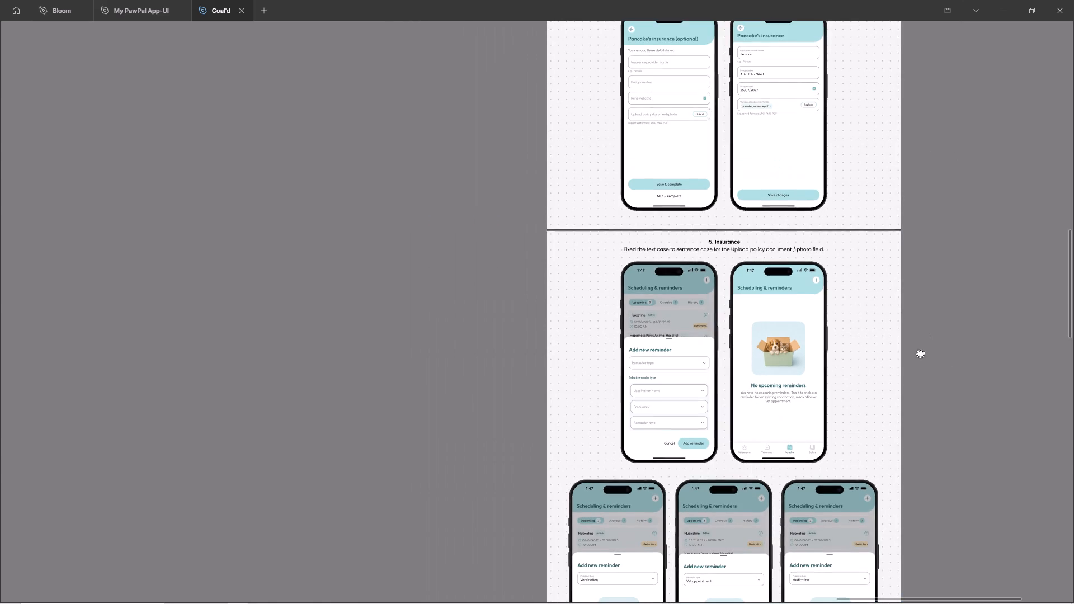
pyautogui.moveTo(920, 353); pyautogui.dragTo(914, 303)
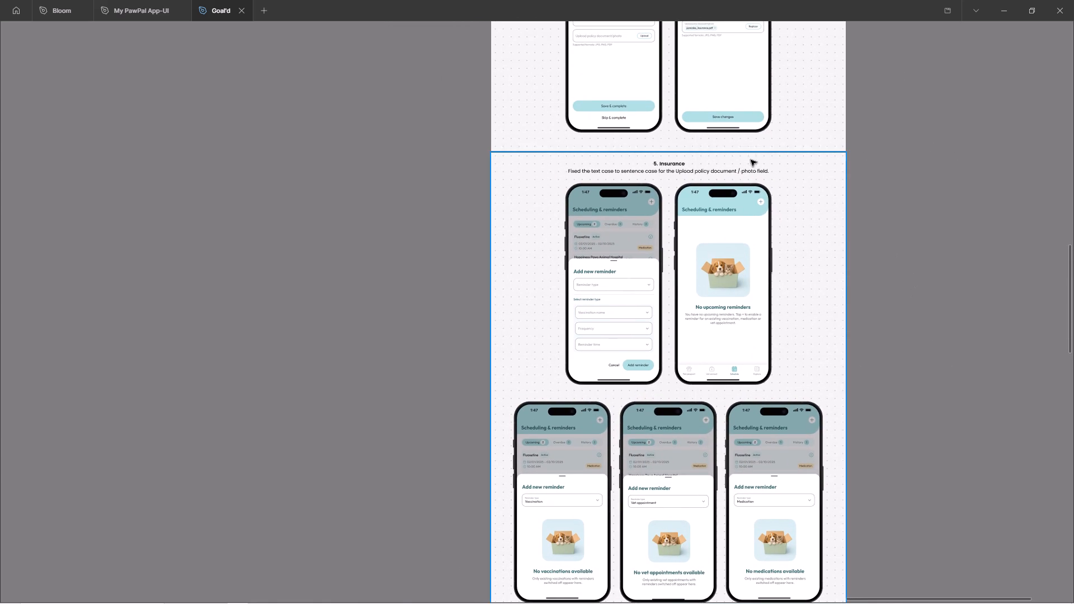
# Rename the section 5 heading from Insurance to "5. Scheduling & reminders".
pyautogui.keyDown('ctrl'); pyautogui.scroll(6, 694, 163); pyautogui.keyUp('ctrl')
pyautogui.keyDown('ctrl'); pyautogui.scroll(4, 613, 171); pyautogui.keyUp('ctrl')
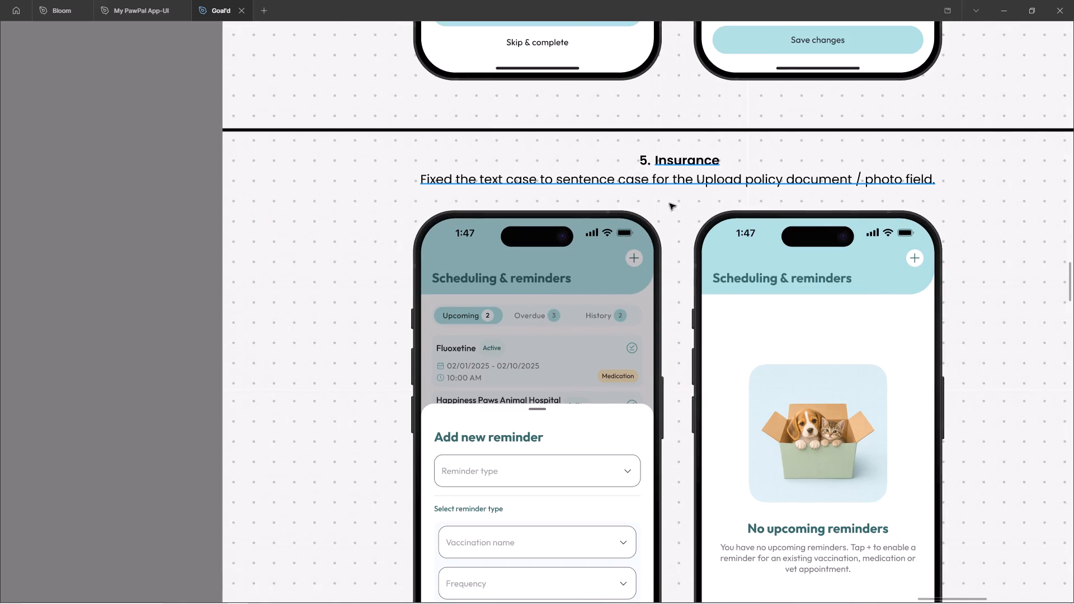
pyautogui.keyDown('ctrl'); pyautogui.scroll(-4, 670, 207); pyautogui.keyUp('ctrl')
pyautogui.keyDown('ctrl'); pyautogui.doubleClick(685, 167); pyautogui.keyUp('ctrl')
pyautogui.keyDown('ctrl'); pyautogui.scroll(5, 685, 167); pyautogui.keyUp('ctrl')
pyautogui.doubleClick(674, 172)
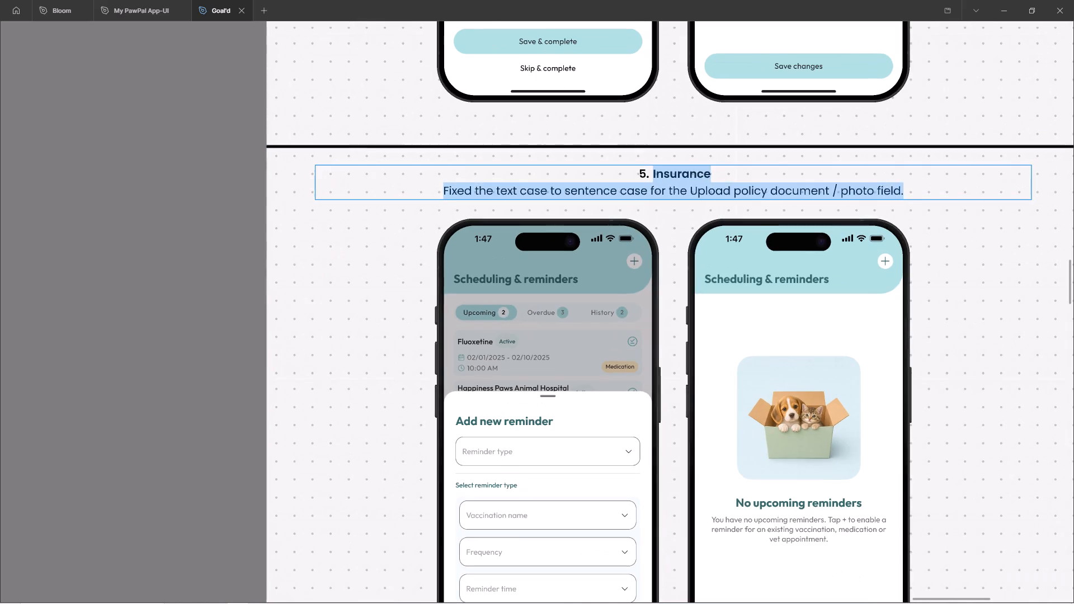
pyautogui.write('Sched')
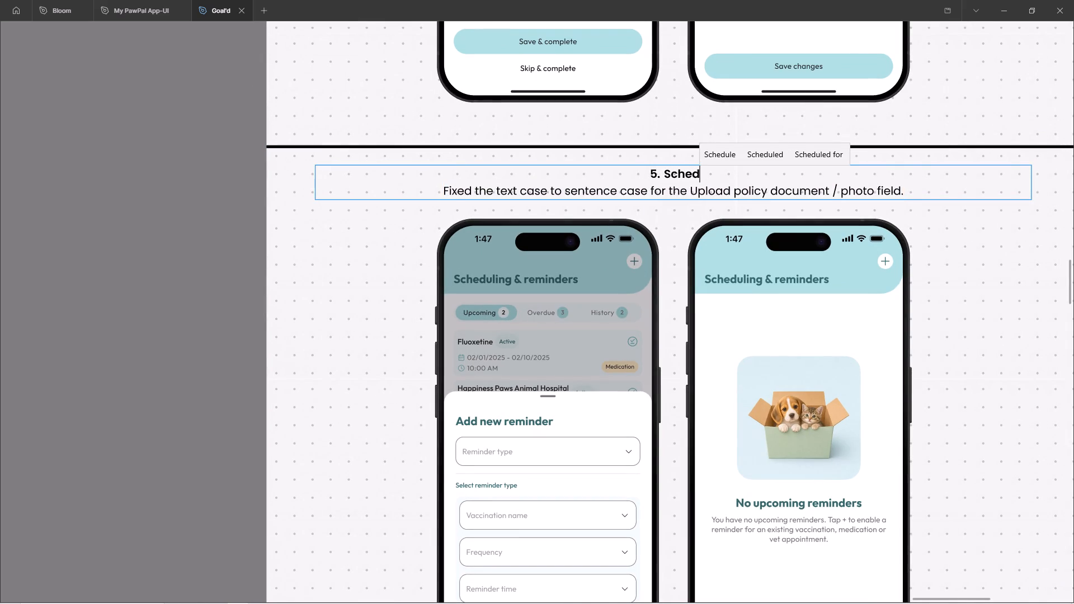
pyautogui.write('uling')
pyautogui.press('space')
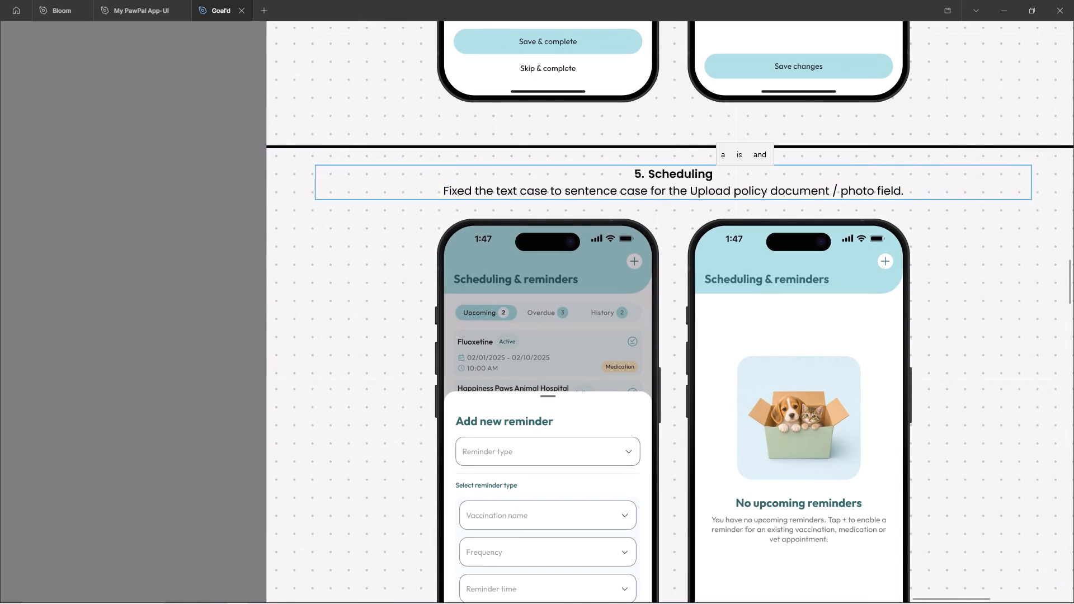
pyautogui.write('& ren')
pyautogui.press('BackSpace')
pyautogui.write('minders')
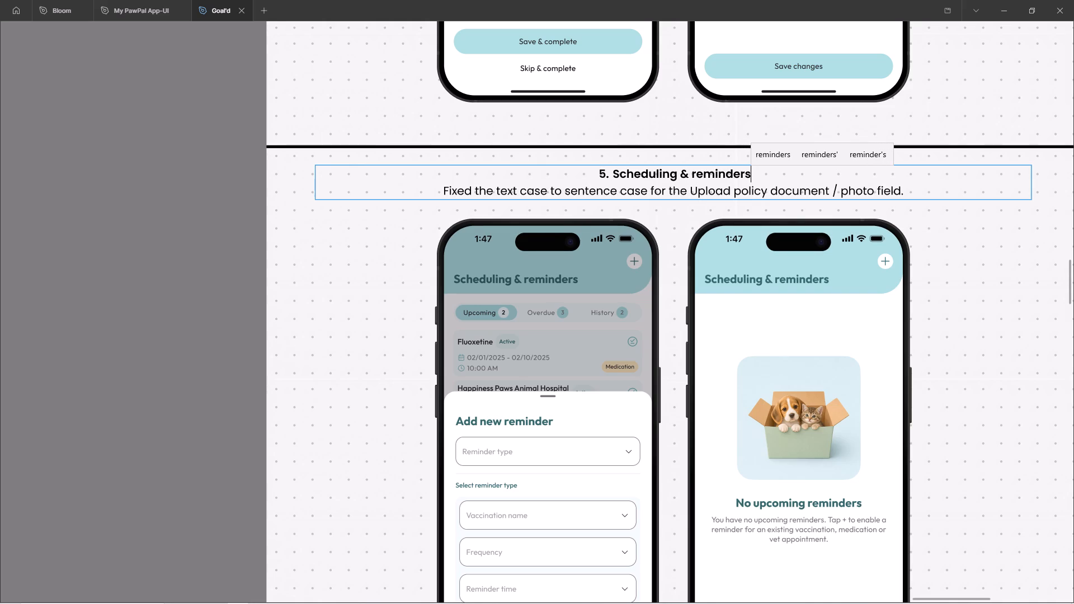
pyautogui.keyDown('ctrl'); pyautogui.scroll(-6, 660, 176); pyautogui.keyUp('ctrl')
pyautogui.doubleClick(404, 262)
# Replace the section 5 description with "Updated the subheading text to Select reminder type when Reminder type field is not selected.".
pyautogui.keyDown('ctrl'); pyautogui.scroll(4, 680, 201); pyautogui.keyUp('ctrl')
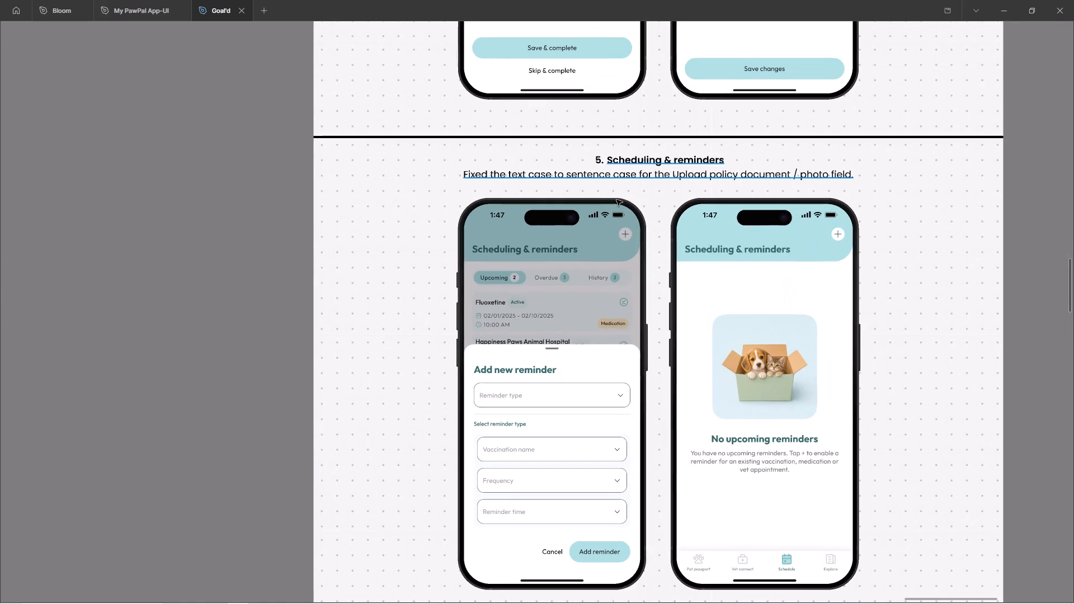
pyautogui.keyDown('ctrl'); pyautogui.scroll(2, 578, 234); pyautogui.keyUp('ctrl')
pyautogui.keyDown('ctrl'); pyautogui.tripleClick(592, 172); pyautogui.keyUp('ctrl')
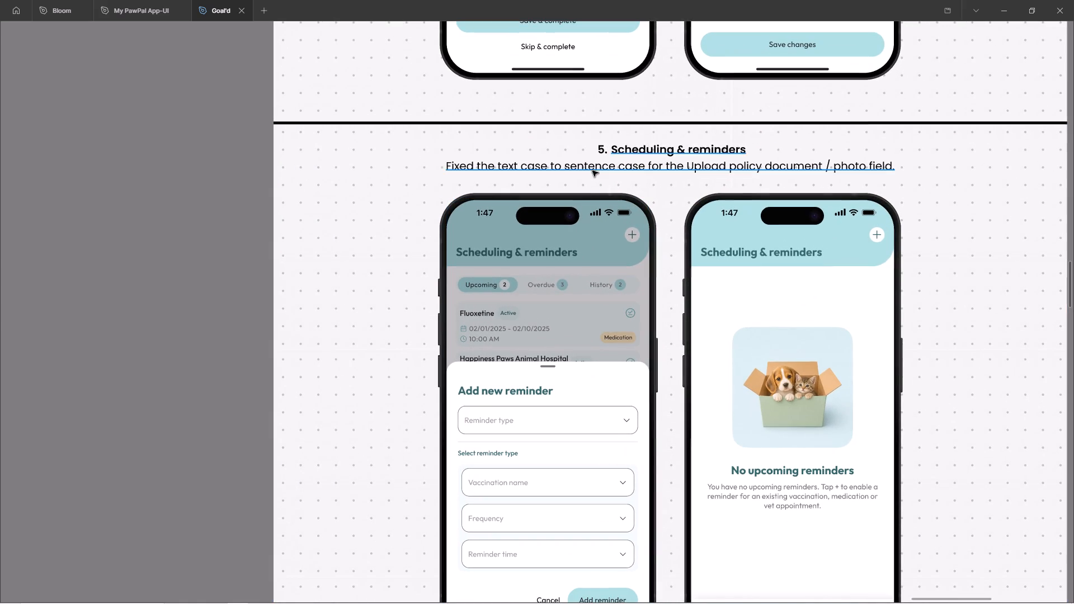
pyautogui.keyDown('ctrl'); pyautogui.scroll(-1, 592, 171); pyautogui.keyUp('ctrl')
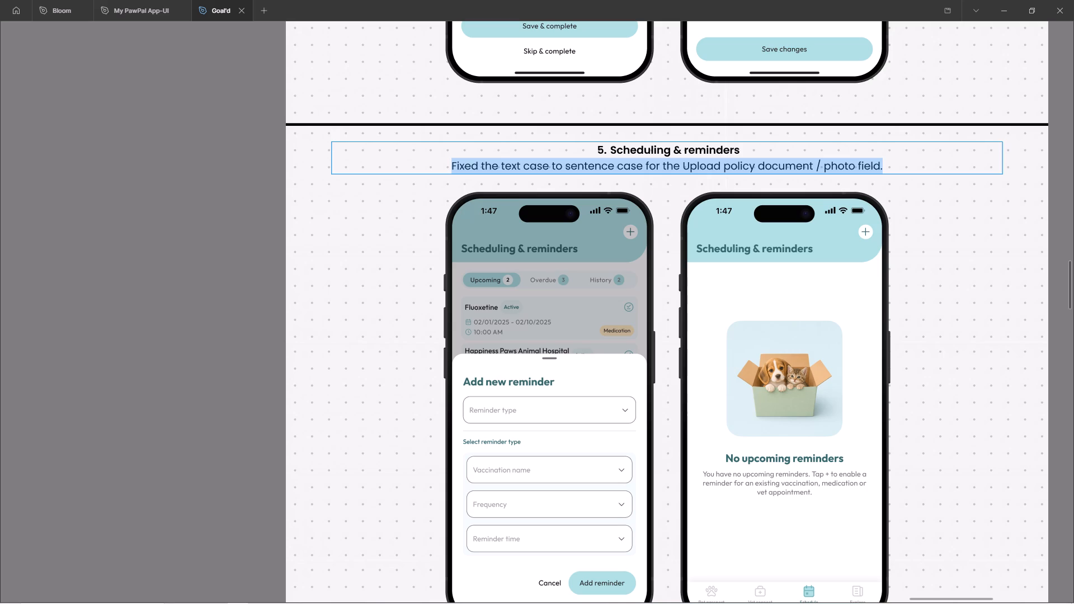
pyautogui.write('Updated the heading tex')
pyautogui.press('BackSpace')
pyautogui.press('BackSpace')
pyautogui.press('BackSpace')
pyautogui.press('BackSpace')
pyautogui.press('BackSpace')
pyautogui.press('BackSpace')
pyautogui.press('BackSpace')
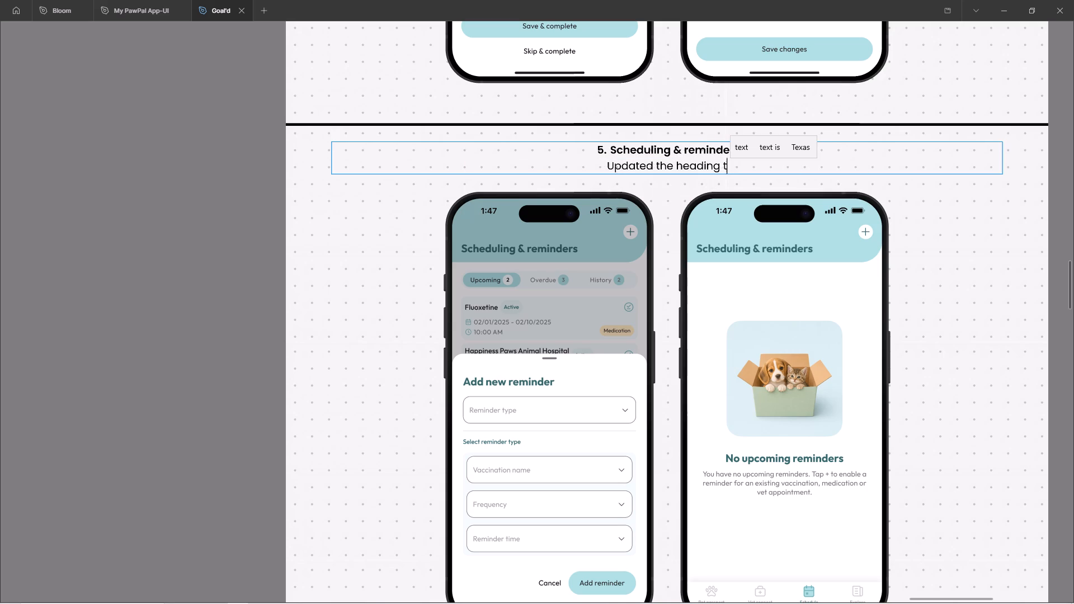
pyautogui.press('BackSpace')
pyautogui.press('BackSpace')
pyautogui.press('BackSpace')
pyautogui.press('BackSpace')
pyautogui.write('subheading text ty')
pyautogui.press('BackSpace')
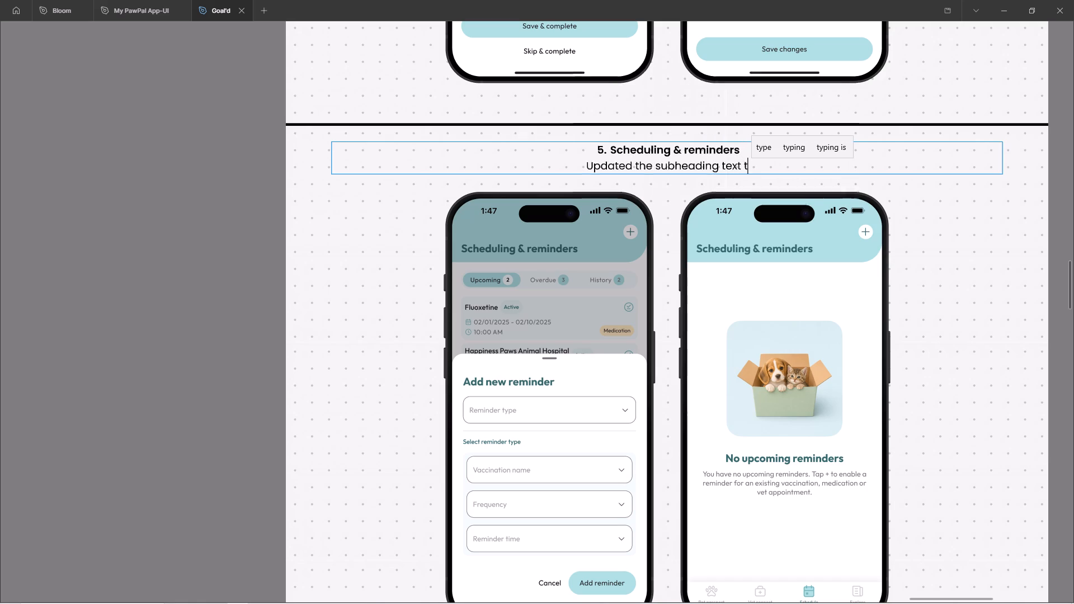
pyautogui.write('o')
pyautogui.press('space')
pyautogui.write('Select rte')
pyautogui.press('BackSpace')
pyautogui.press('BackSpace')
pyautogui.write('eminder type')
pyautogui.press('space')
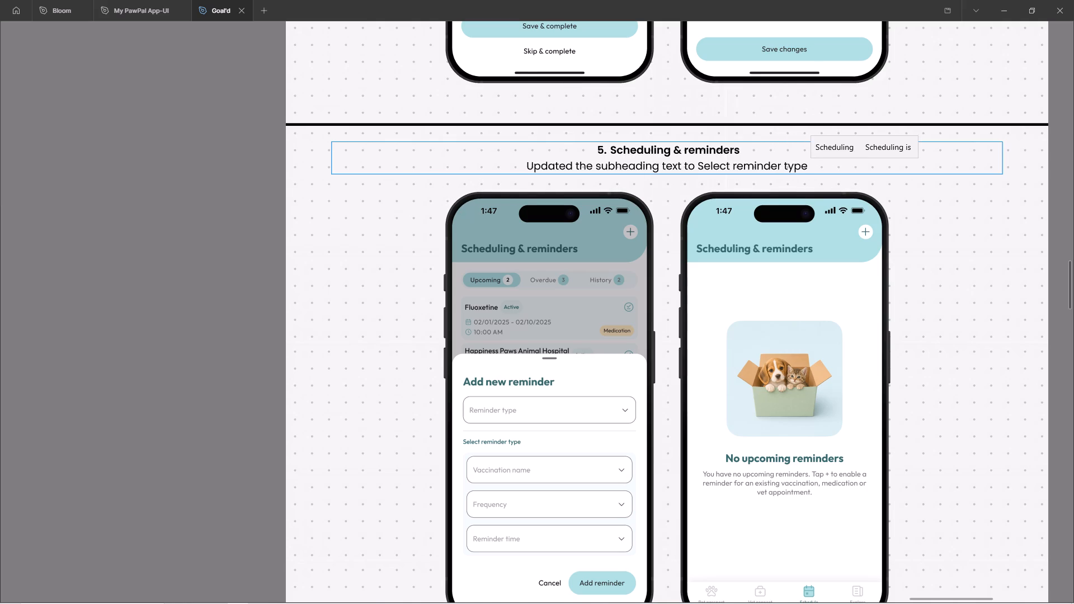
pyautogui.write('when')
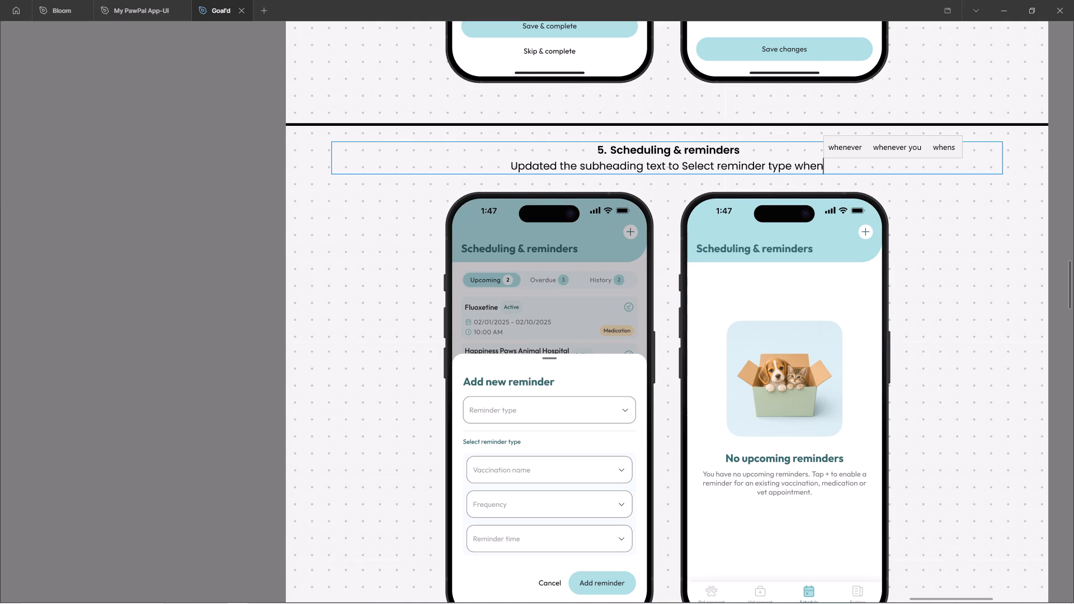
pyautogui.press('space')
pyautogui.write('Reminder type fiels')
pyautogui.press('space')
pyautogui.press('BackSpace')
pyautogui.press('BackSpace')
pyautogui.write('d is not se')
pyautogui.press('BackSpace')
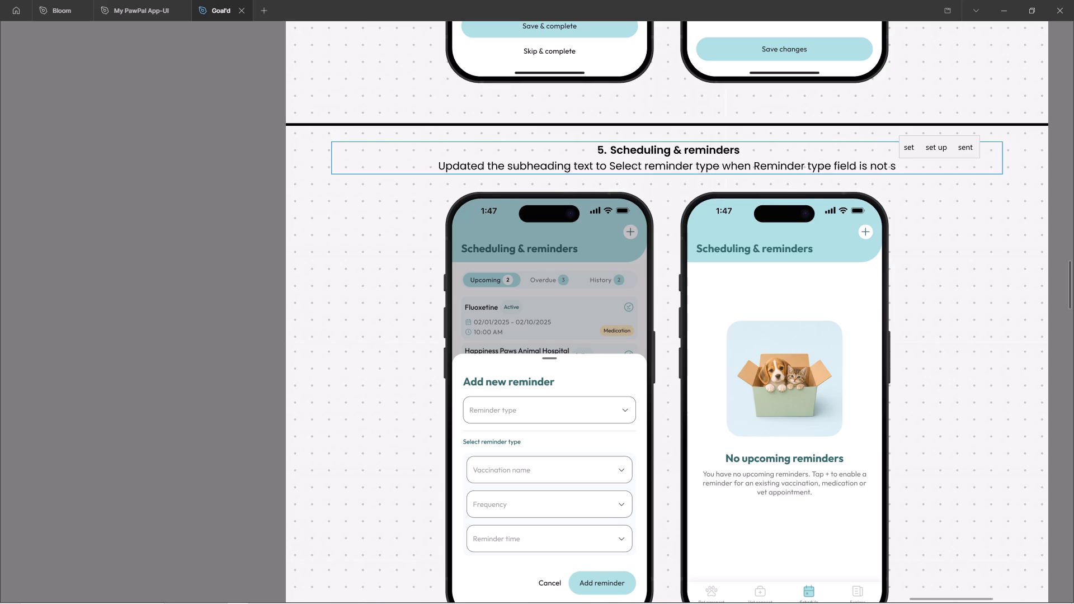
pyautogui.press('BackSpace')
pyautogui.write('select')
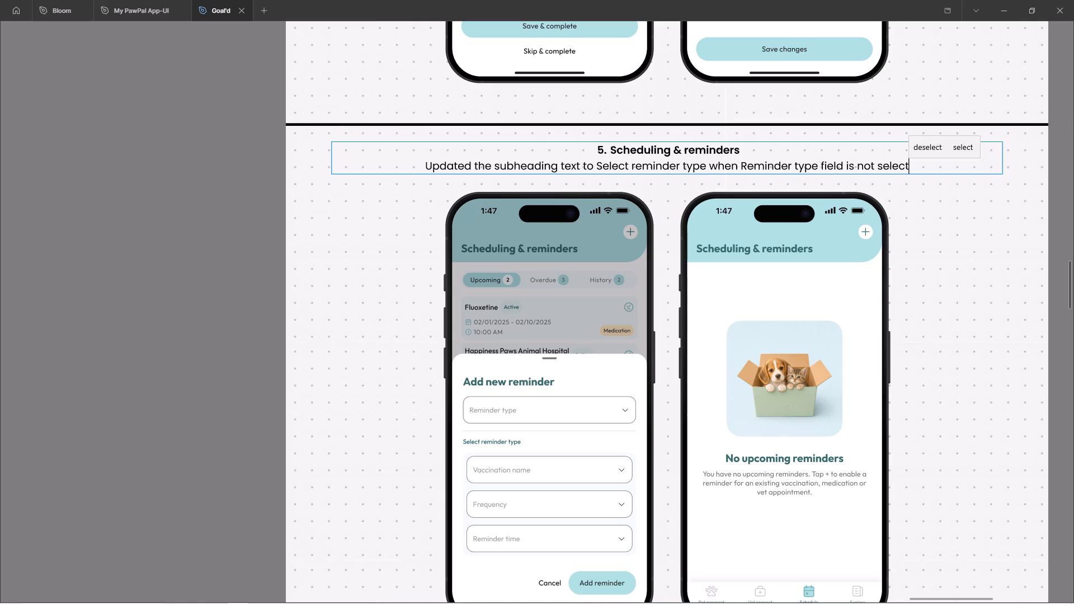
pyautogui.write('ed.')
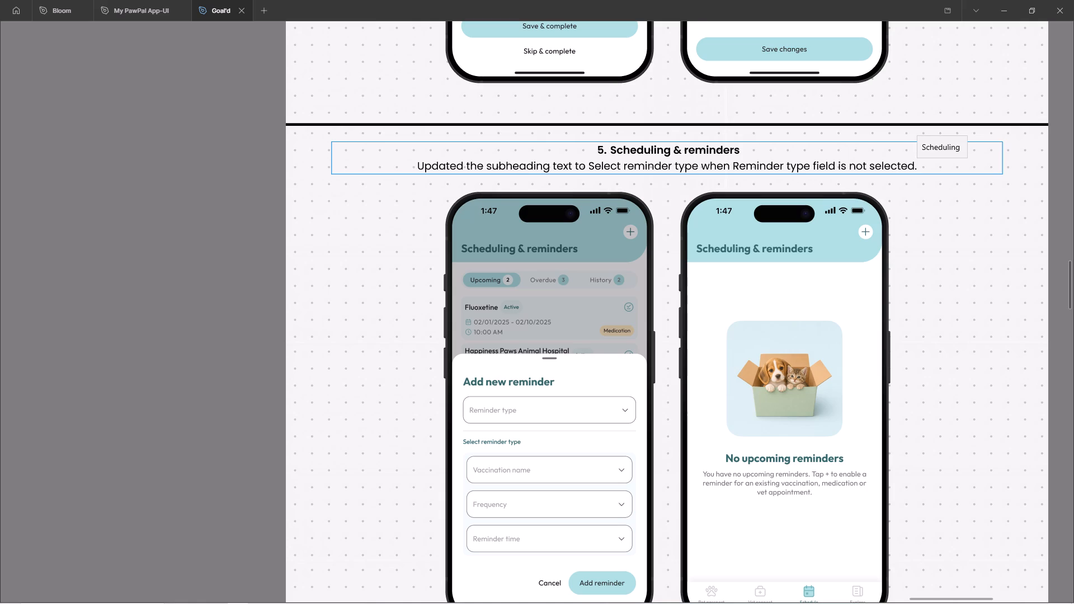
pyautogui.scroll(-6, 720, 181)
pyautogui.keyDown('ctrl'); pyautogui.scroll(-5, 841, 305); pyautogui.keyUp('ctrl')
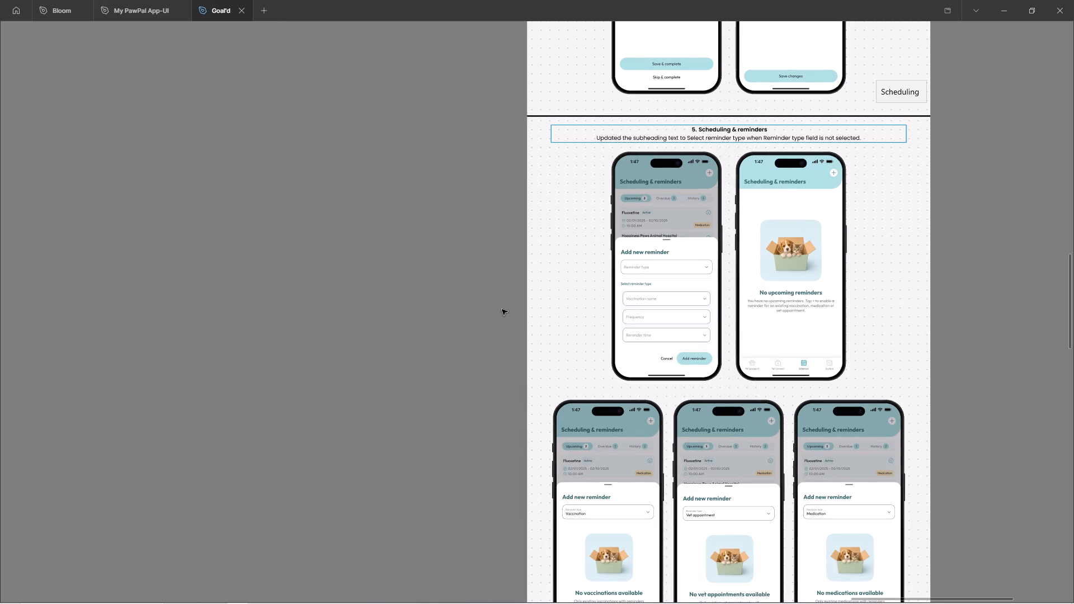
pyautogui.doubleClick(465, 305)
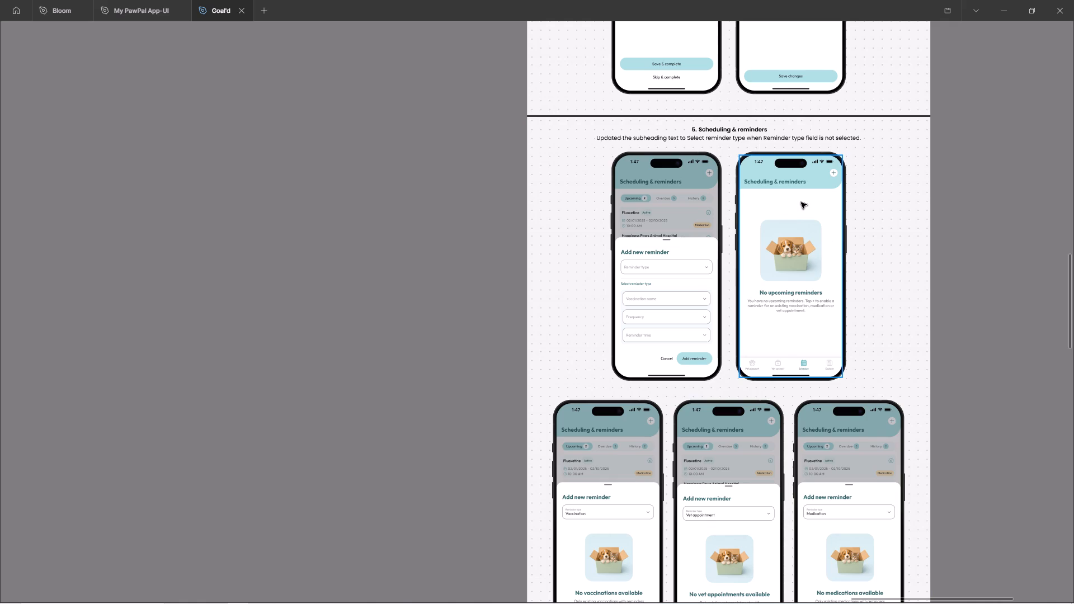
# Extend the end of the section 5 description with "and updated the title and supportive text for the empty states.".
pyautogui.keyDown('ctrl'); pyautogui.scroll(2, 822, 135); pyautogui.keyUp('ctrl')
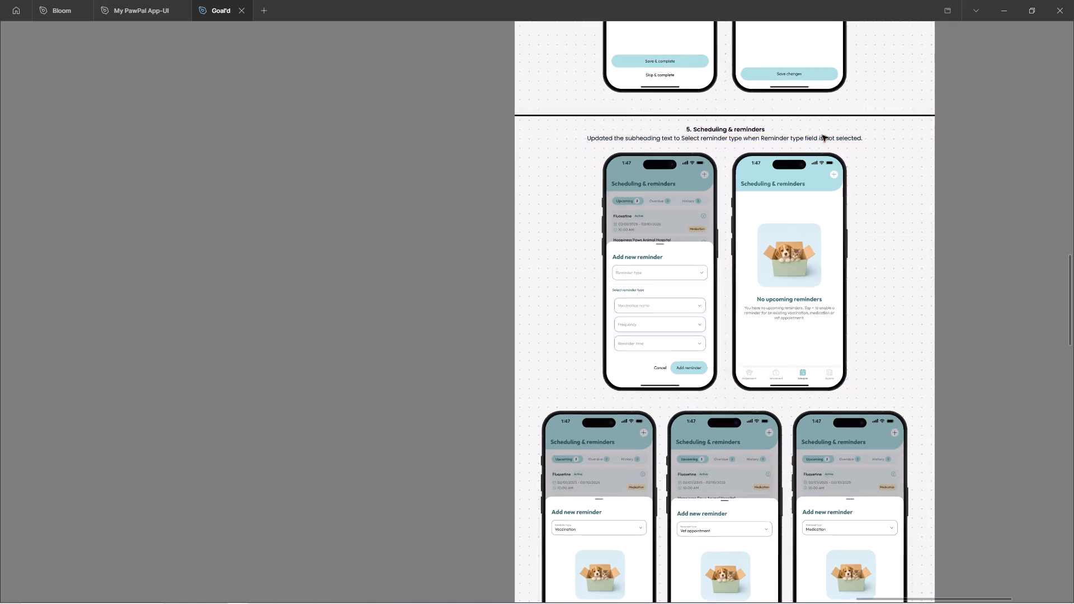
pyautogui.keyDown('ctrl'); pyautogui.scroll(2, 822, 135); pyautogui.keyUp('ctrl')
pyautogui.keyDown('ctrl'); pyautogui.click(867, 133); pyautogui.keyUp('ctrl')
pyautogui.keyDown('ctrl'); pyautogui.doubleClick(872, 135); pyautogui.keyUp('ctrl')
pyautogui.click(888, 135)
pyautogui.press('BackSpace')
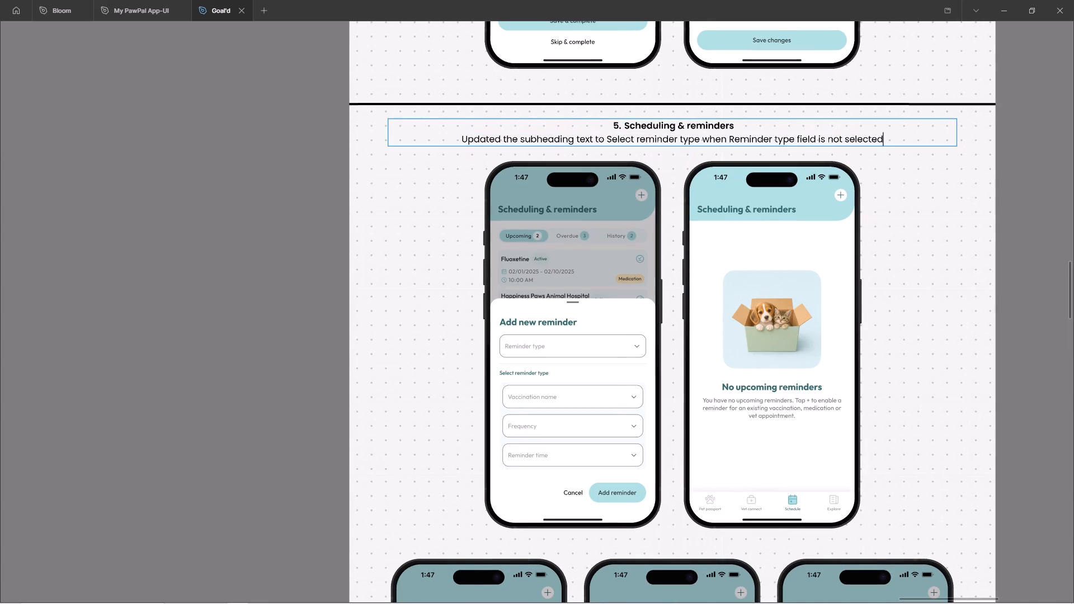
pyautogui.press('space')
pyautogui.write('and updated te')
pyautogui.press('BackSpace')
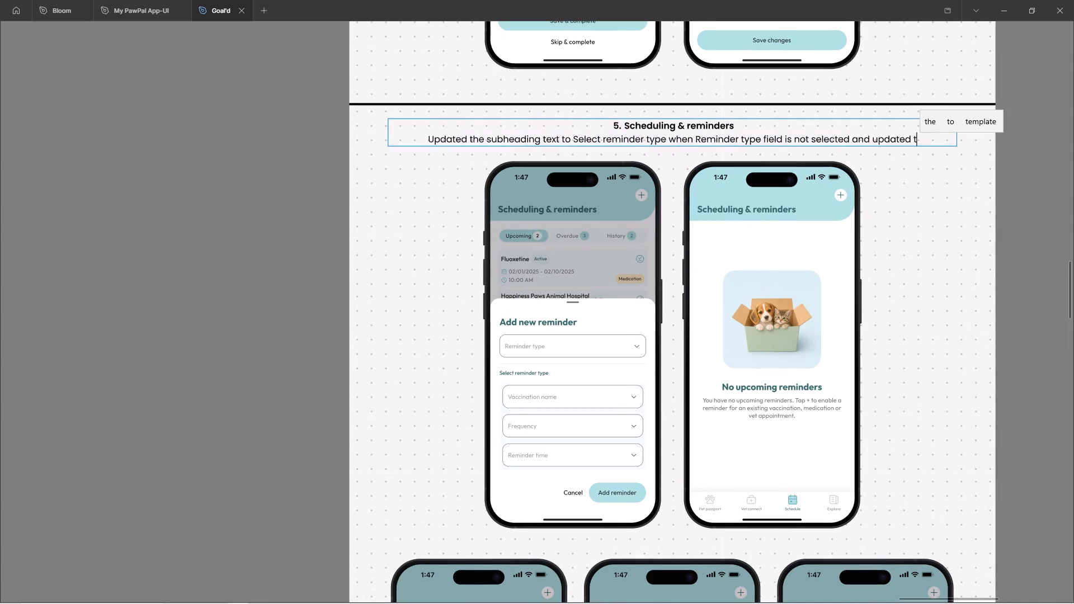
pyautogui.write('he text')
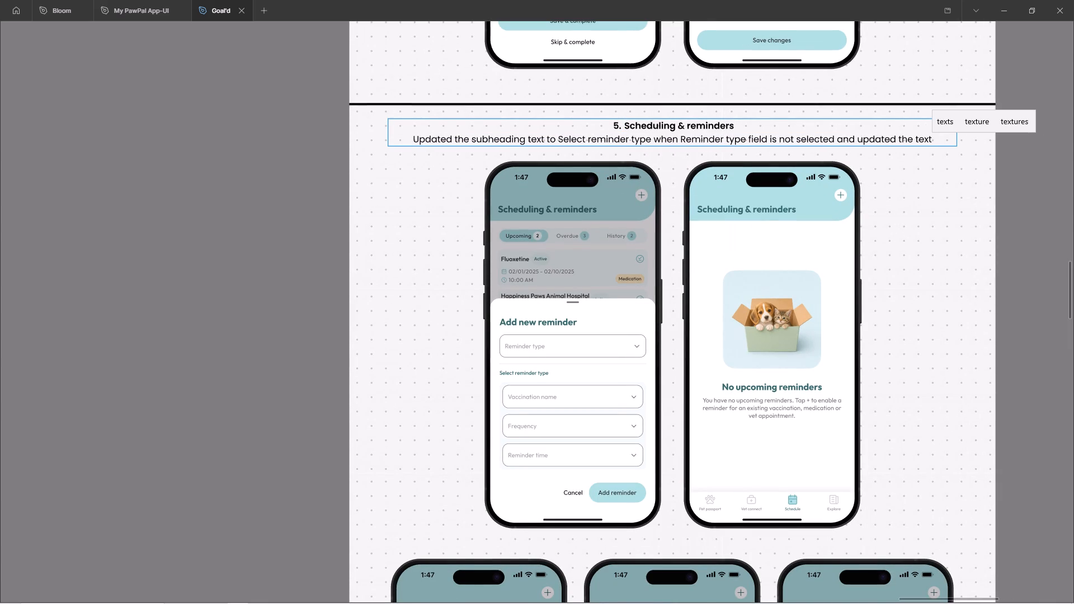
pyautogui.press('BackSpace')
pyautogui.press('BackSpace')
pyautogui.press('BackSpace')
pyautogui.press('BackSpace')
pyautogui.write('title and')
pyautogui.press('space')
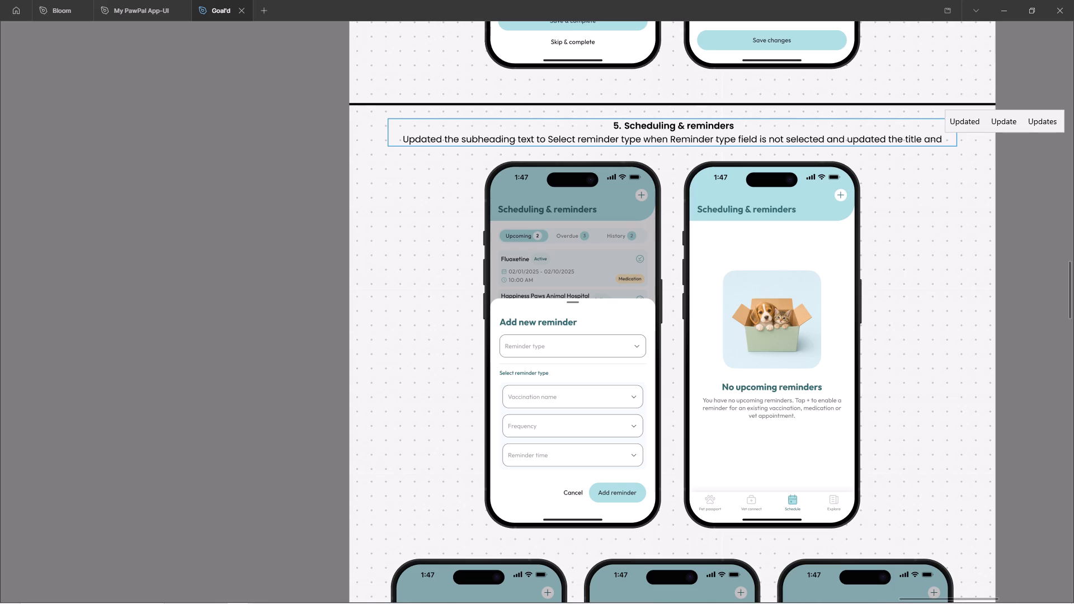
pyautogui.write('supportive text for the emptyy')
pyautogui.press('space')
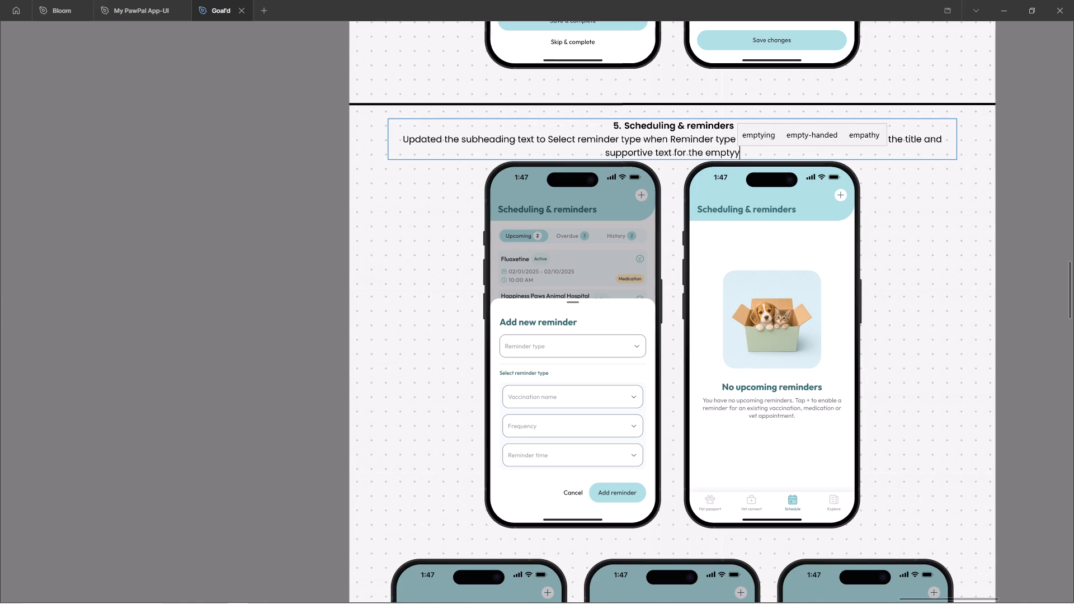
pyautogui.press('BackSpace')
pyautogui.press('BackSpace')
pyautogui.press('space')
pyautogui.write('states.')
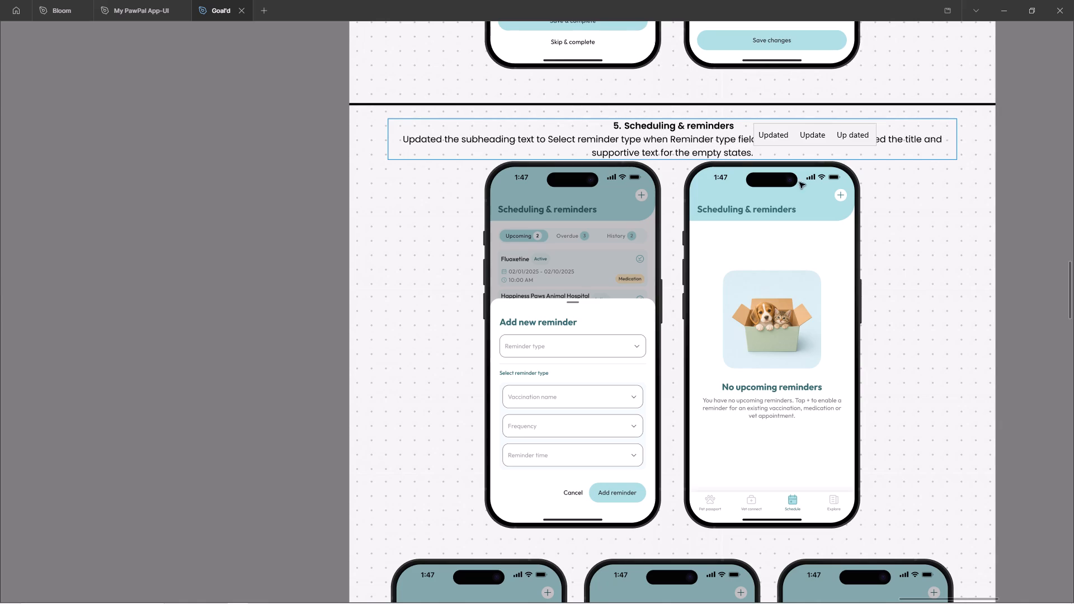
pyautogui.keyDown('ctrl'); pyautogui.scroll(-4, 775, 193); pyautogui.keyUp('ctrl')
pyautogui.doubleClick(969, 265)
# Extend the bottom edge of the Scheduling & reminders section frame slightly downward to make room below the lower phone mockups.
pyautogui.keyDown('ctrl'); pyautogui.scroll(-3, 950, 193); pyautogui.keyUp('ctrl')
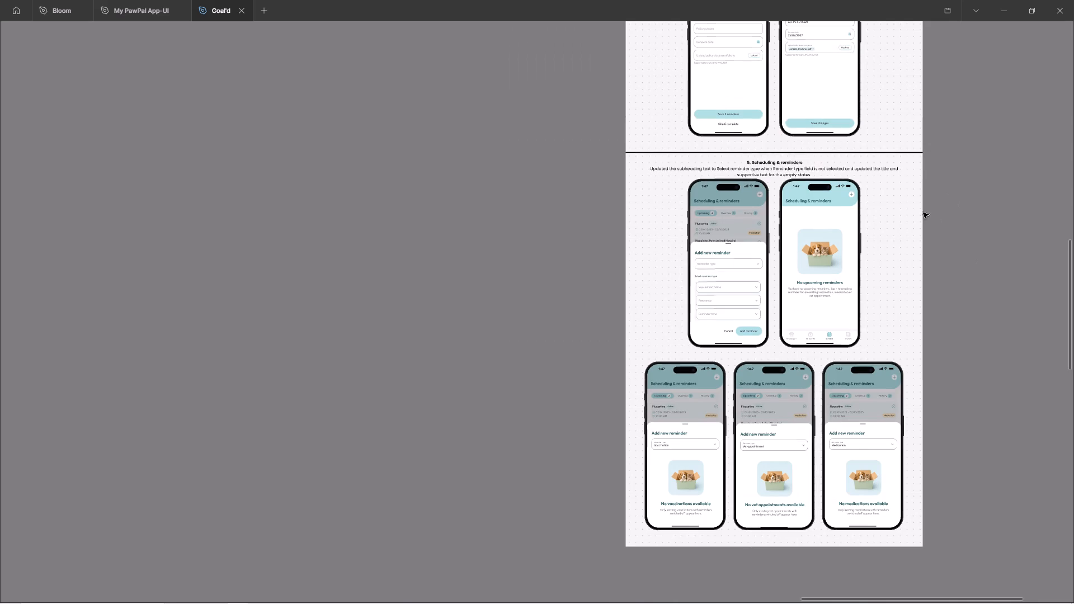
pyautogui.click(893, 196)
pyautogui.keyDown('ctrl'); pyautogui.moveTo(898, 548); pyautogui.dragTo(902, 560); pyautogui.keyUp('ctrl')
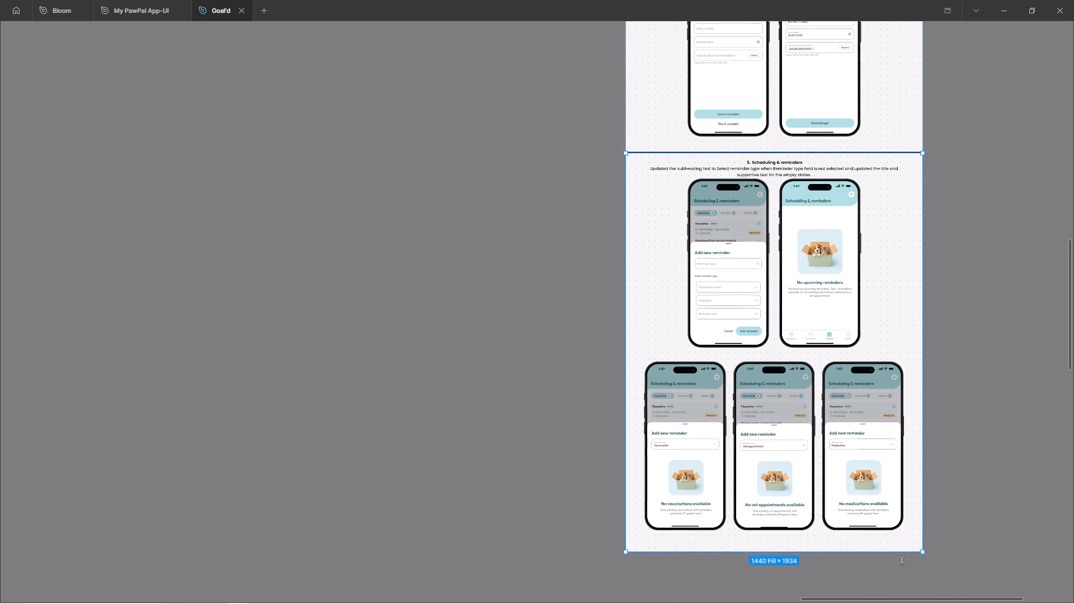
pyautogui.keyDown('ctrl'); pyautogui.moveTo(902, 560); pyautogui.dragTo(902, 563); pyautogui.keyUp('ctrl')
# Move all five phone mockups in section 5 down together by about 60 px, clear of the two-line description.
pyautogui.doubleClick(854, 468)
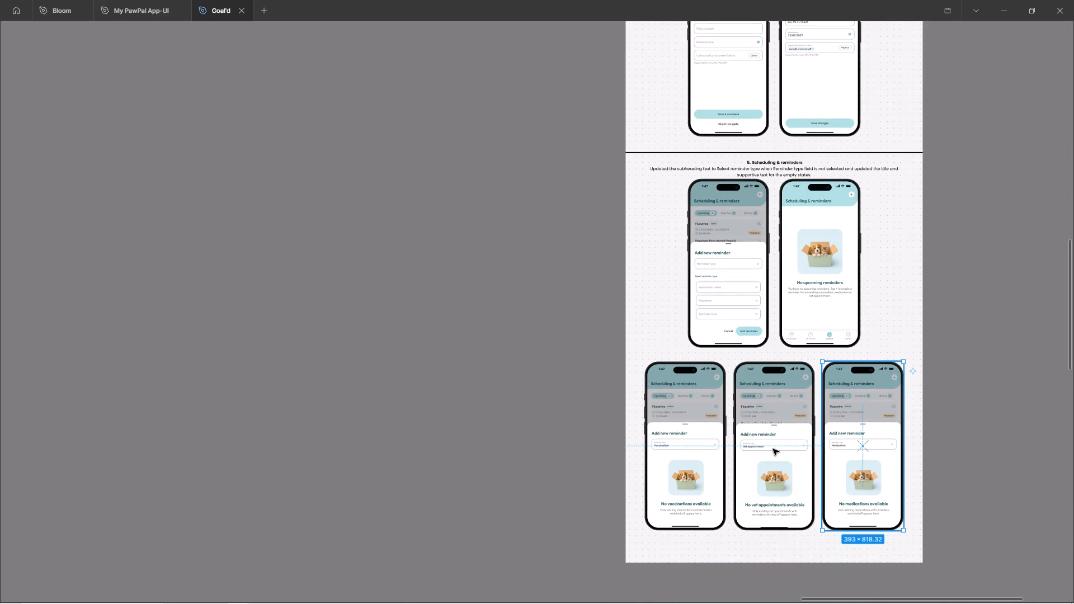
pyautogui.keyDown('shift'); pyautogui.click(748, 445); pyautogui.keyUp('shift')
pyautogui.keyDown('shift'); pyautogui.click(660, 449); pyautogui.keyUp('shift')
pyautogui.keyDown('shift'); pyautogui.click(797, 315); pyautogui.keyUp('shift')
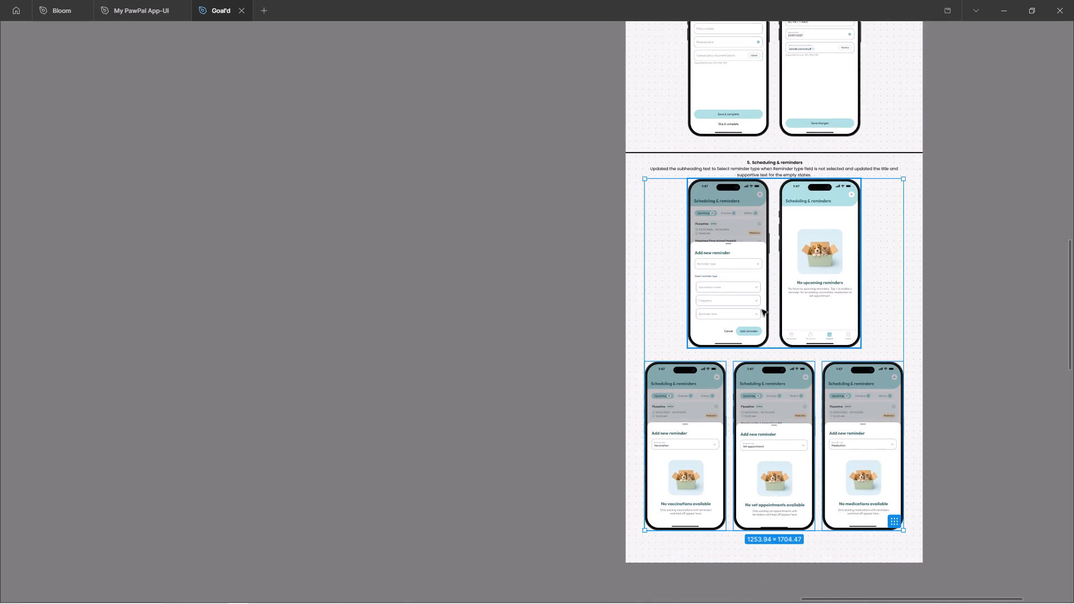
pyautogui.hotkey('shift', 'Down')
pyautogui.hotkey('shift', 'Down')
pyautogui.hotkey('shift', 'Down')
pyautogui.hotkey('shift', 'Down')
pyautogui.hotkey('shift', 'Down')
pyautogui.hotkey('shift', 'Down')
pyautogui.hotkey('shift', 'Down')
pyautogui.hotkey('shift', 'Up')
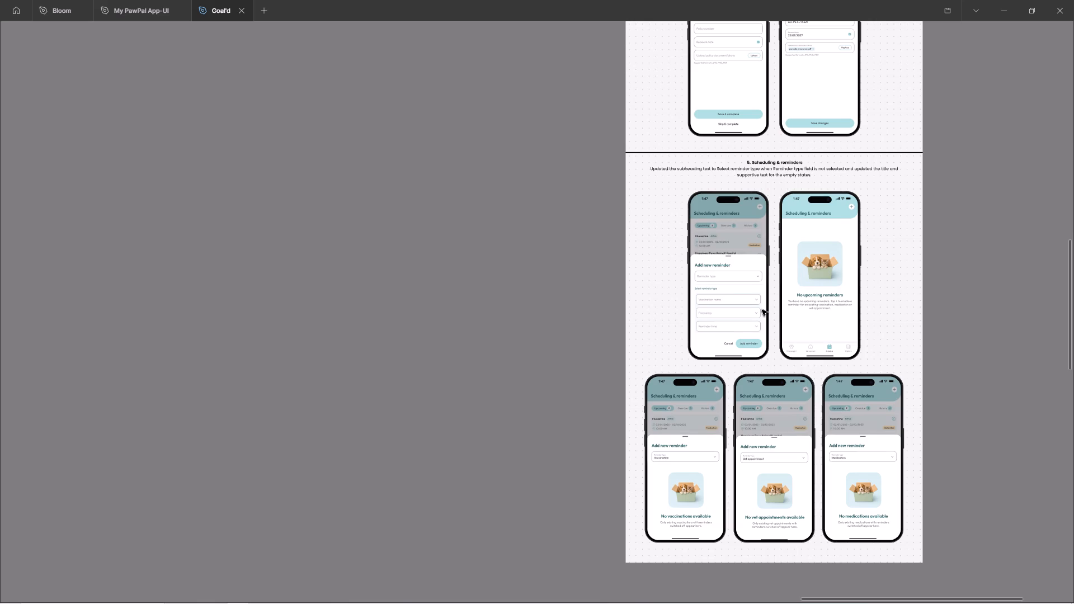
pyautogui.click(552, 240)
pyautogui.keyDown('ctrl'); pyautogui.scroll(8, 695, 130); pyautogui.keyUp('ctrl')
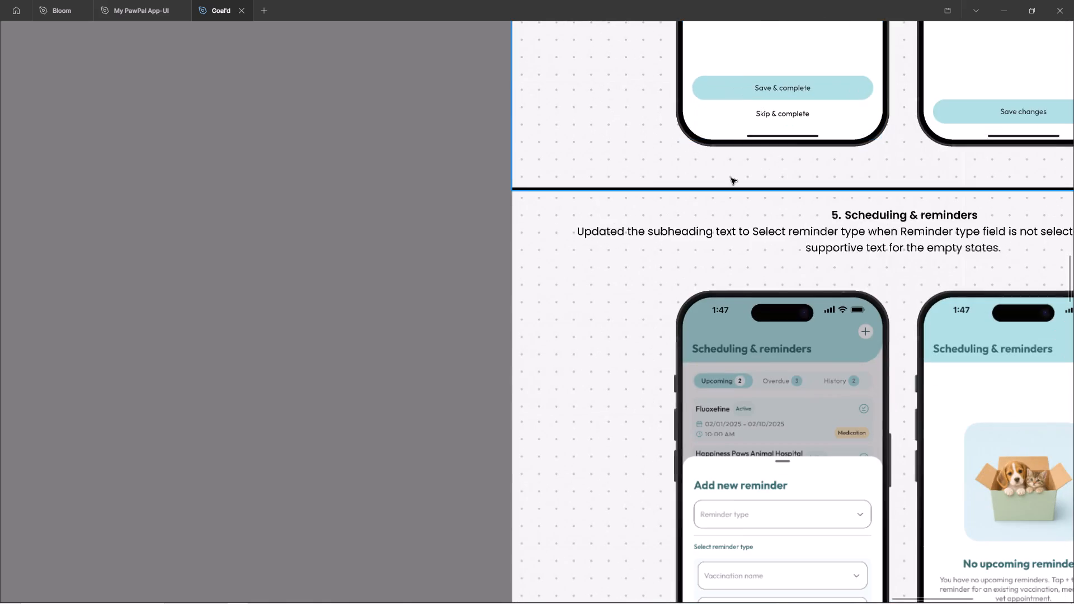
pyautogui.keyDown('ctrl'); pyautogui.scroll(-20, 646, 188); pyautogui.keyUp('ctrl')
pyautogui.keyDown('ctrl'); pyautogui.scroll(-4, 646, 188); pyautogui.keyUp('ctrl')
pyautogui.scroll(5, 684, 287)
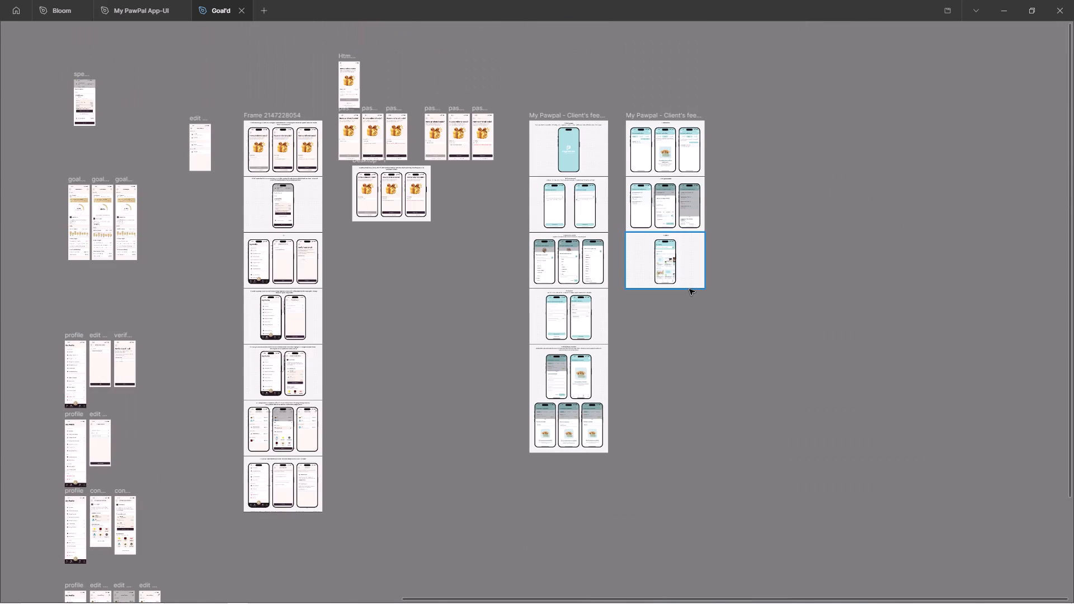
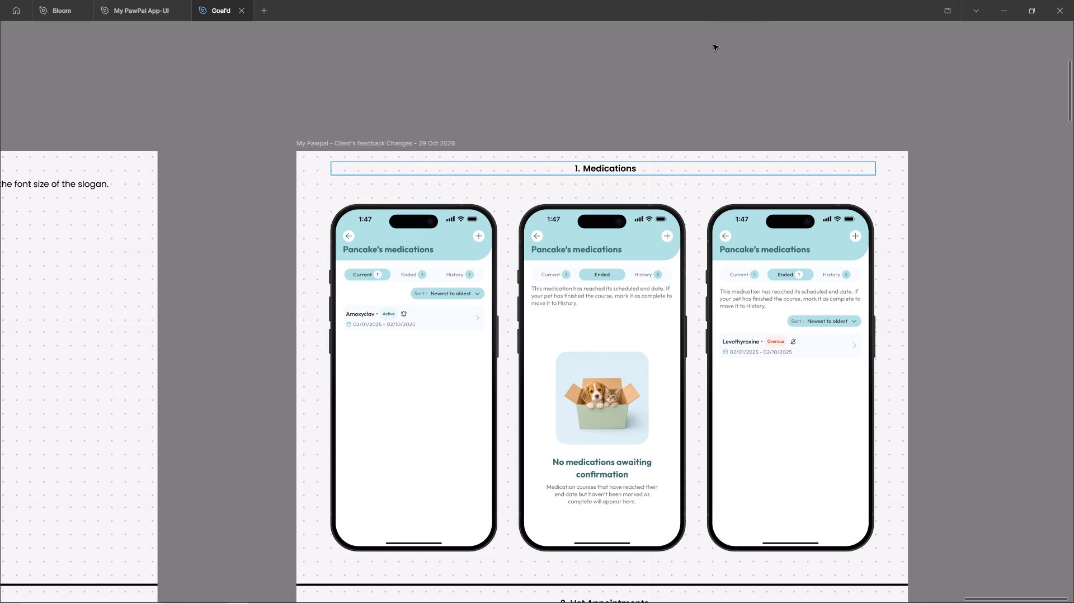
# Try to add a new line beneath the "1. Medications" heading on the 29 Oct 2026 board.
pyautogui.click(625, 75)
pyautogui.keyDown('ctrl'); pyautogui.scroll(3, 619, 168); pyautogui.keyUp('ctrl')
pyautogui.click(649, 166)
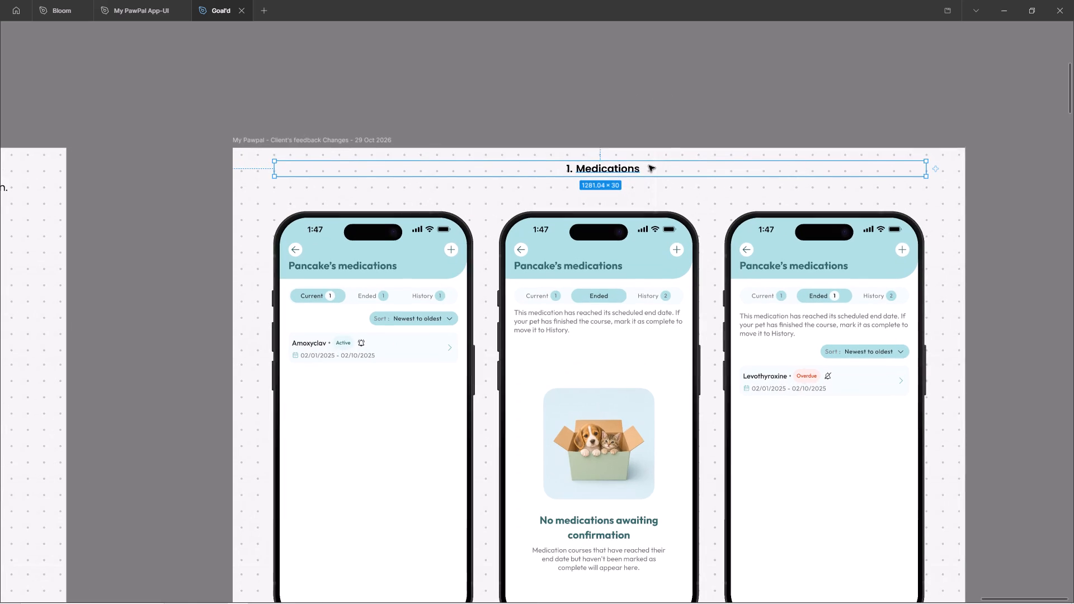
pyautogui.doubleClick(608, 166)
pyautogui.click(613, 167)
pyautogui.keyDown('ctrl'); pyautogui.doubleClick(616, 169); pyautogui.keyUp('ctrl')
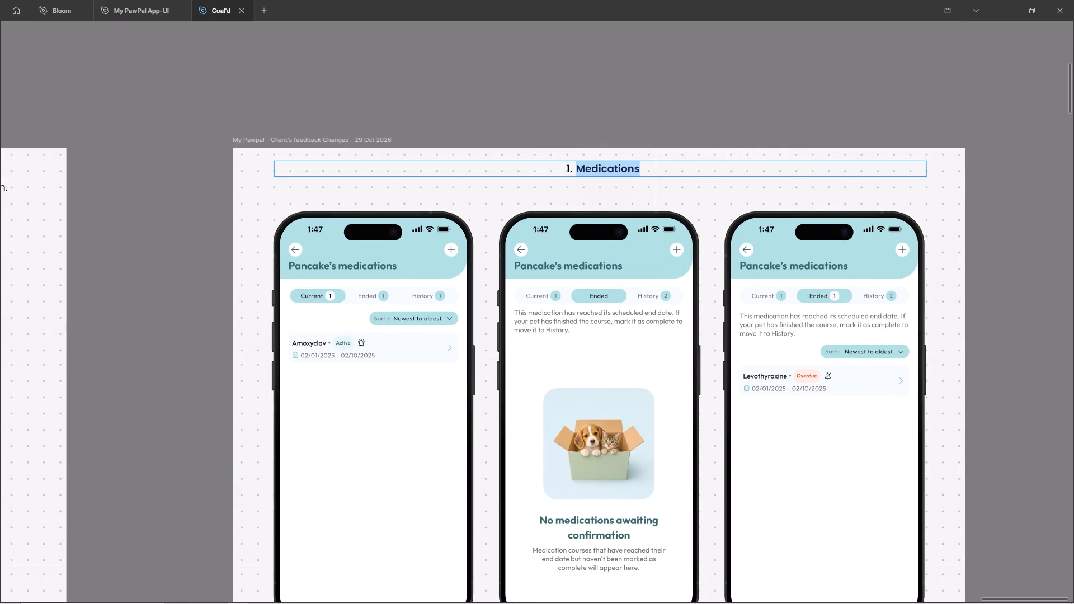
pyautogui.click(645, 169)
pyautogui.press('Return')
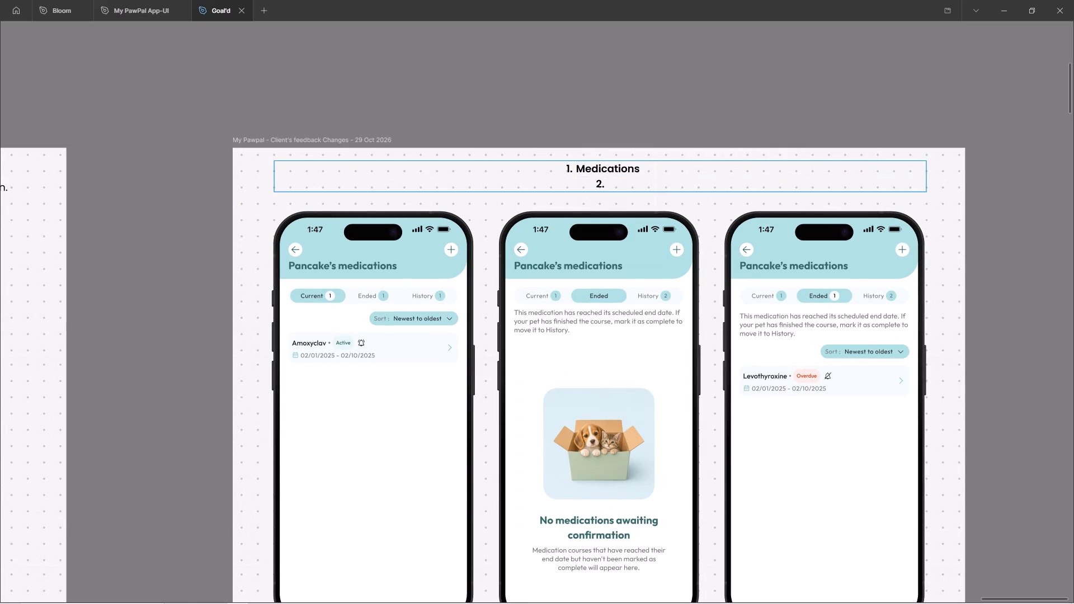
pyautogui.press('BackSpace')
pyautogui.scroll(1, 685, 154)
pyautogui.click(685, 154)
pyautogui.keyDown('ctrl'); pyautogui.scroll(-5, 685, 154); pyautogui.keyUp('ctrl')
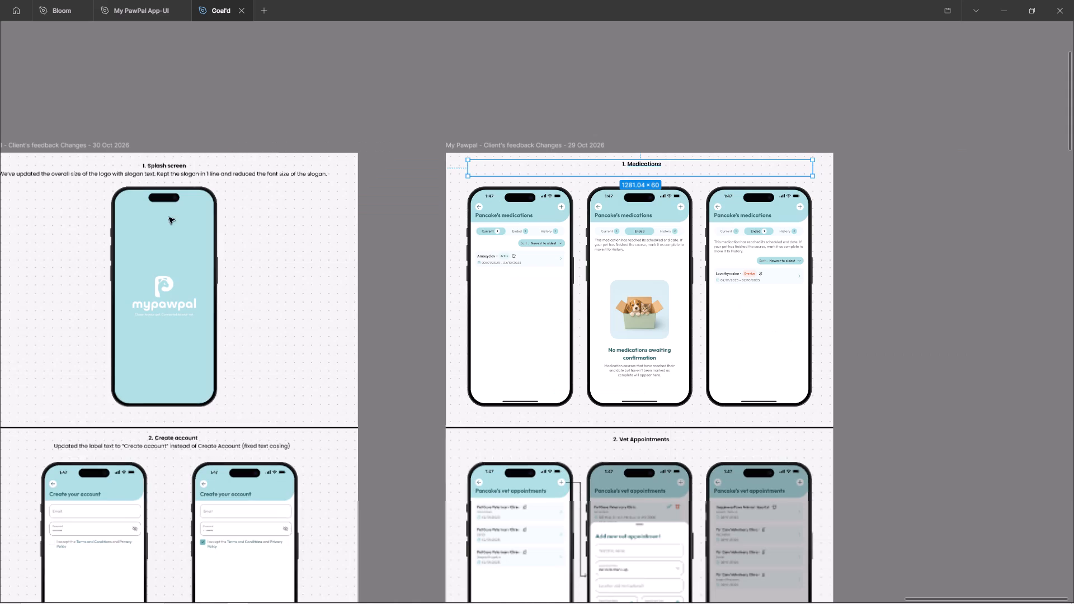
# Replace the "1. Medications" heading on the 29 Oct board with a copy of the 30 Oct board's Splash screen heading and description.
pyautogui.keyDown('ctrl'); pyautogui.click(158, 168); pyautogui.keyUp('ctrl')
pyautogui.hotkey('ctrl', 'c')
pyautogui.keyDown('ctrl'); pyautogui.click(643, 164); pyautogui.keyUp('ctrl')
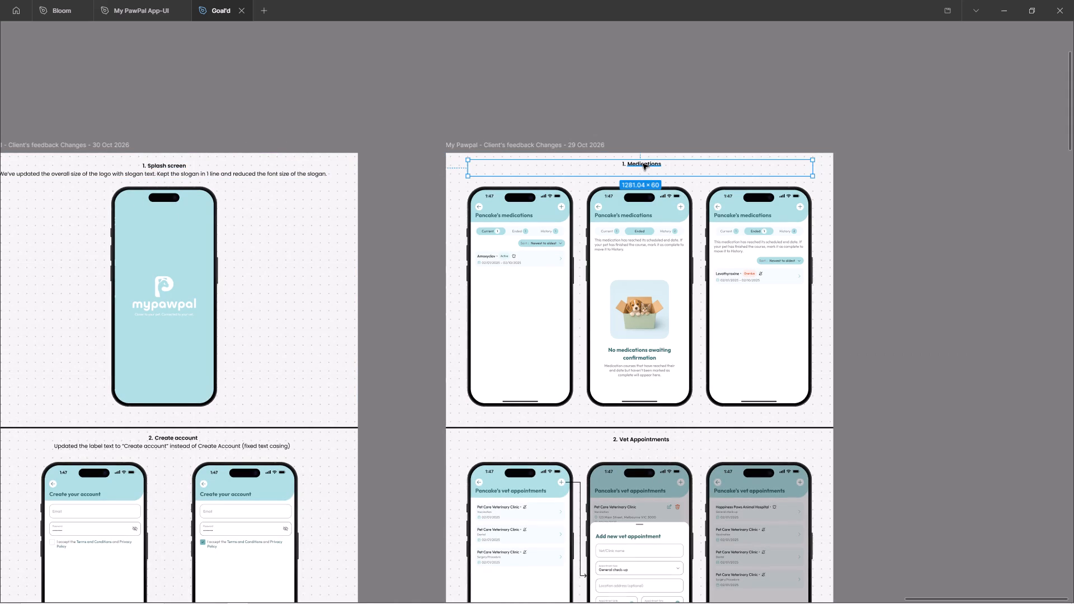
pyautogui.hotkey('shift', 'r')
pyautogui.hotkey('ctrl', 'shift', 'r')
# Change the pasted section 1 heading from Splash screen to "Medications".
pyautogui.keyDown('ctrl'); pyautogui.scroll(9, 651, 168); pyautogui.keyUp('ctrl')
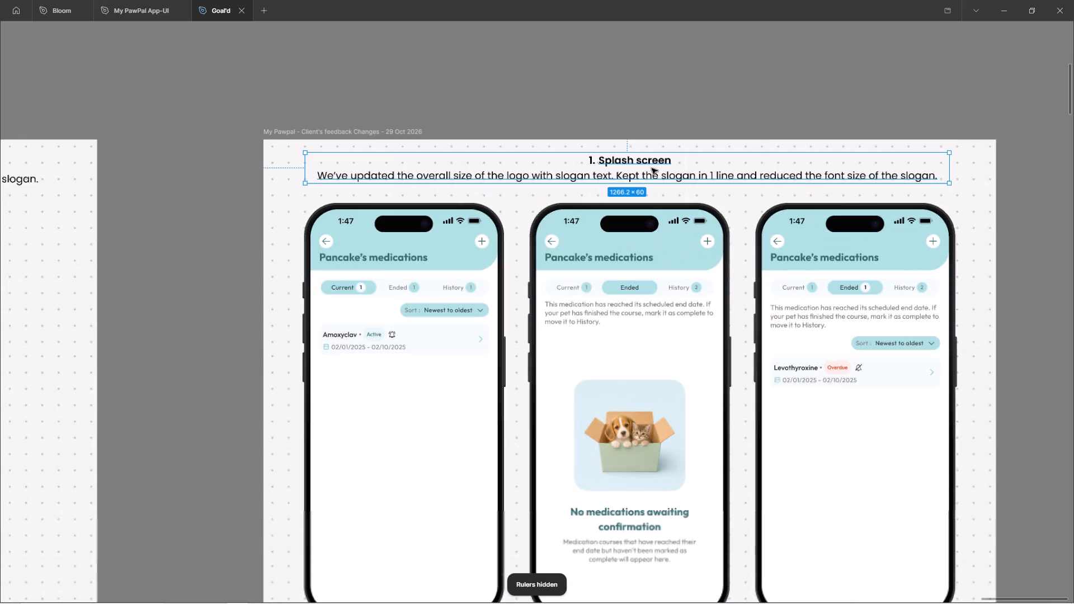
pyautogui.keyDown('ctrl'); pyautogui.doubleClick(652, 167); pyautogui.keyUp('ctrl')
pyautogui.moveTo(684, 159); pyautogui.dragTo(585, 161)
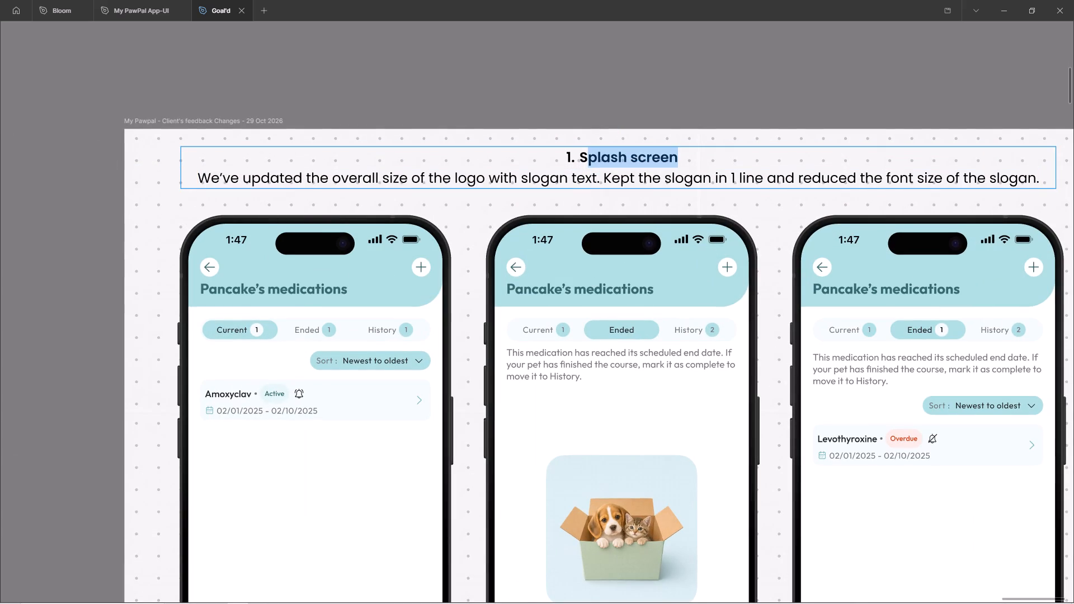
pyautogui.moveTo(585, 161); pyautogui.dragTo(580, 164)
pyautogui.write('Medications')
pyautogui.keyDown('ctrl'); pyautogui.scroll(-3, 577, 163); pyautogui.keyUp('ctrl')
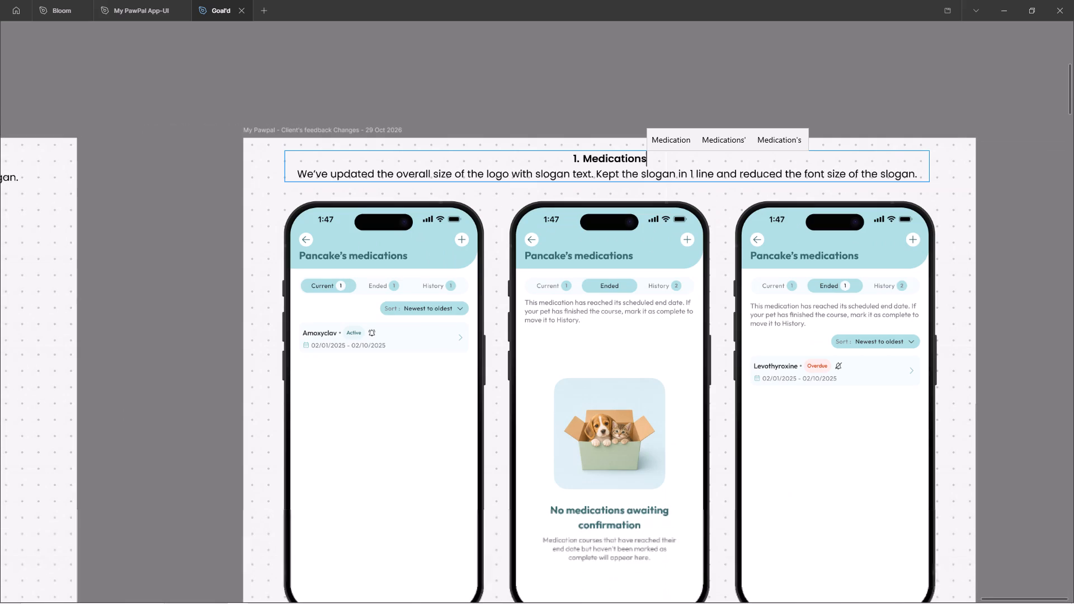
# Replace the copied slogan description under the Medications heading with "Updated the text in tab".
pyautogui.tripleClick(614, 169)
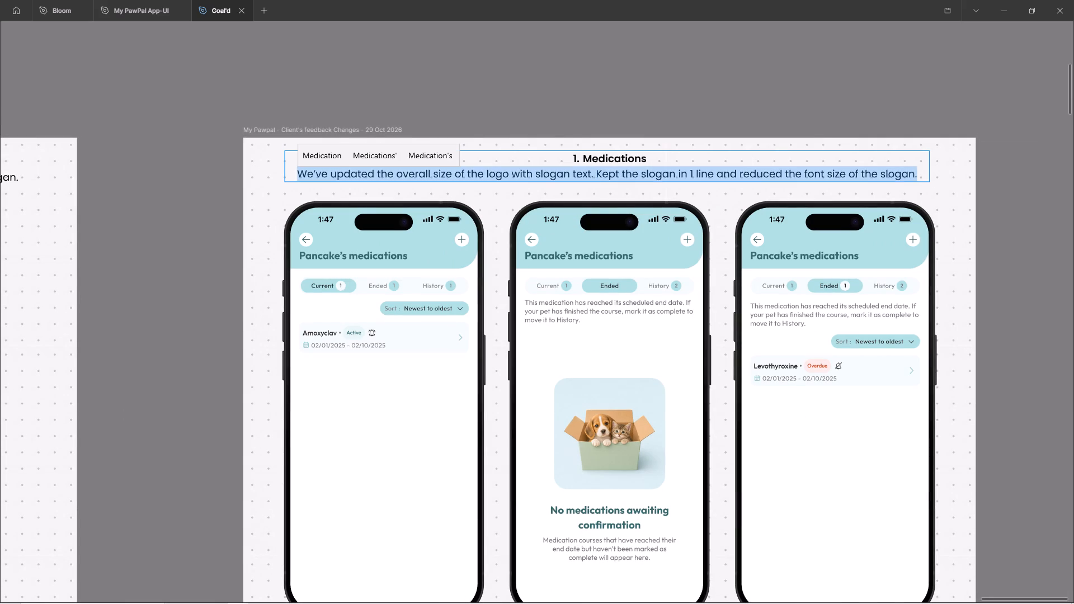
pyautogui.write('Fixed thew')
pyautogui.press('space')
pyautogui.press('BackSpace')
pyautogui.press('BackSpace')
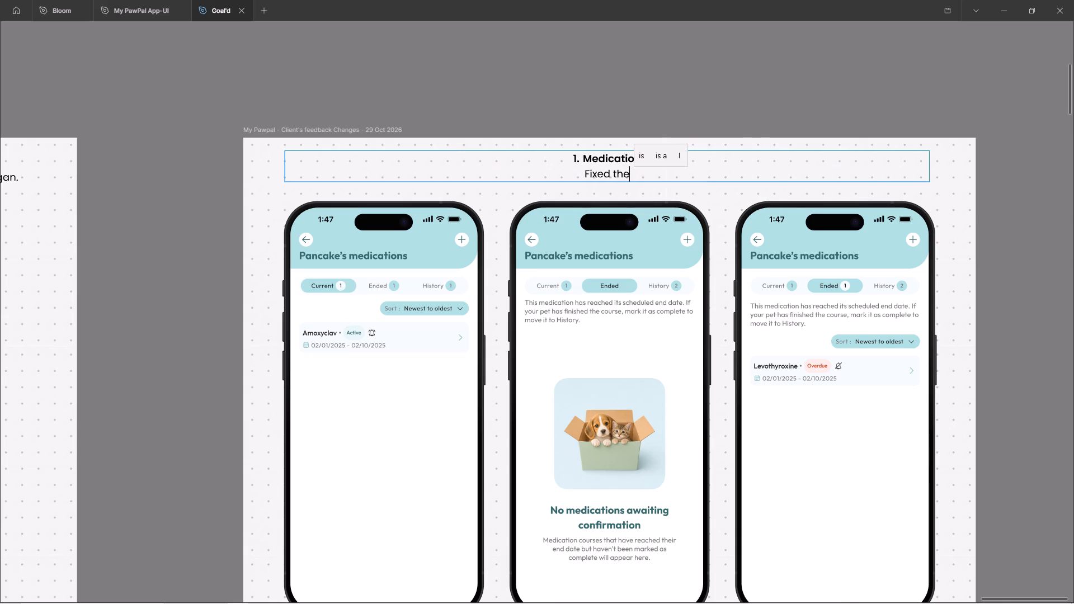
pyautogui.press('space')
pyautogui.moveTo(633, 171); pyautogui.dragTo(582, 187)
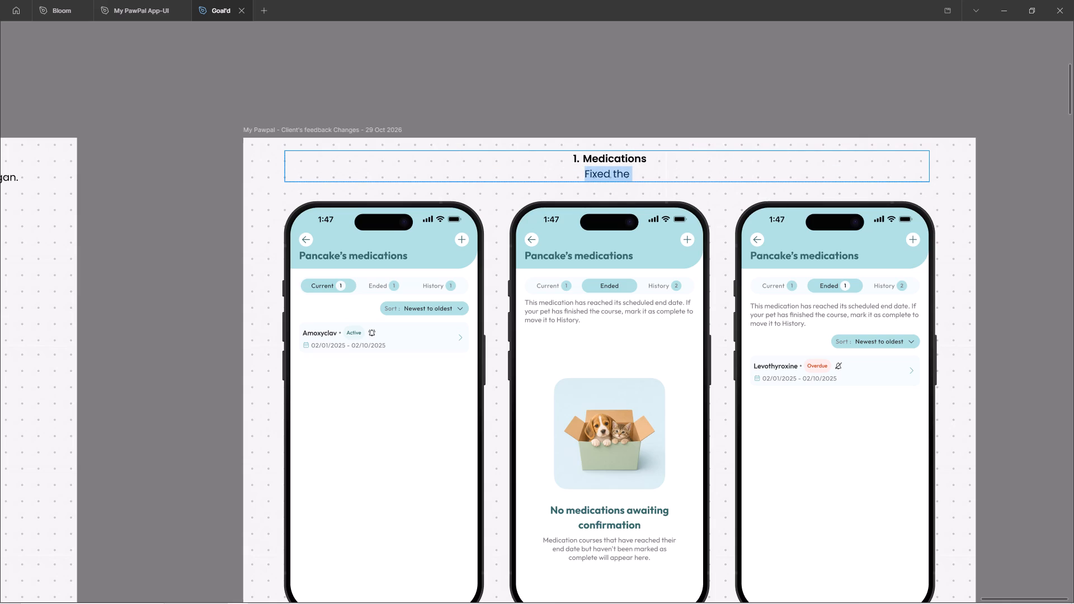
pyautogui.write('Updated the')
pyautogui.press('space')
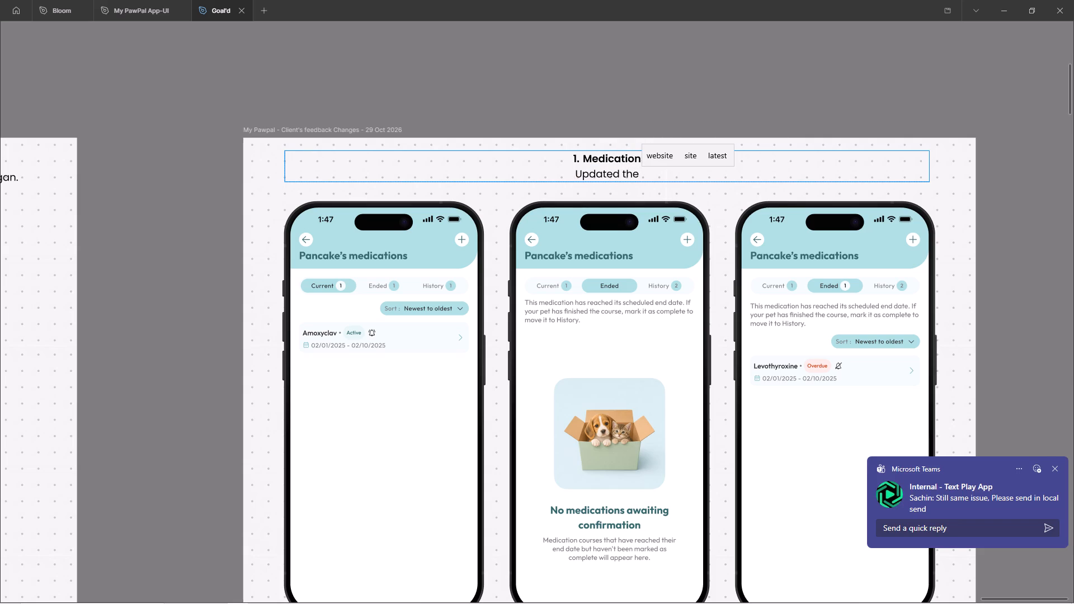
pyautogui.press('t')
pyautogui.write('ext in')
pyautogui.press('space')
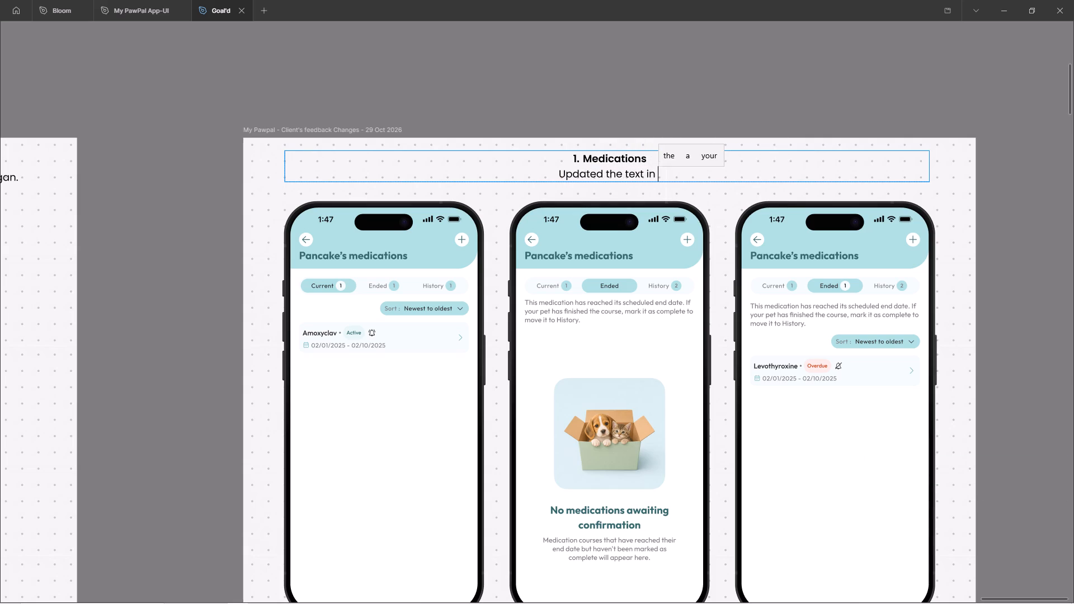
pyautogui.write('tab')
pyautogui.press('space')
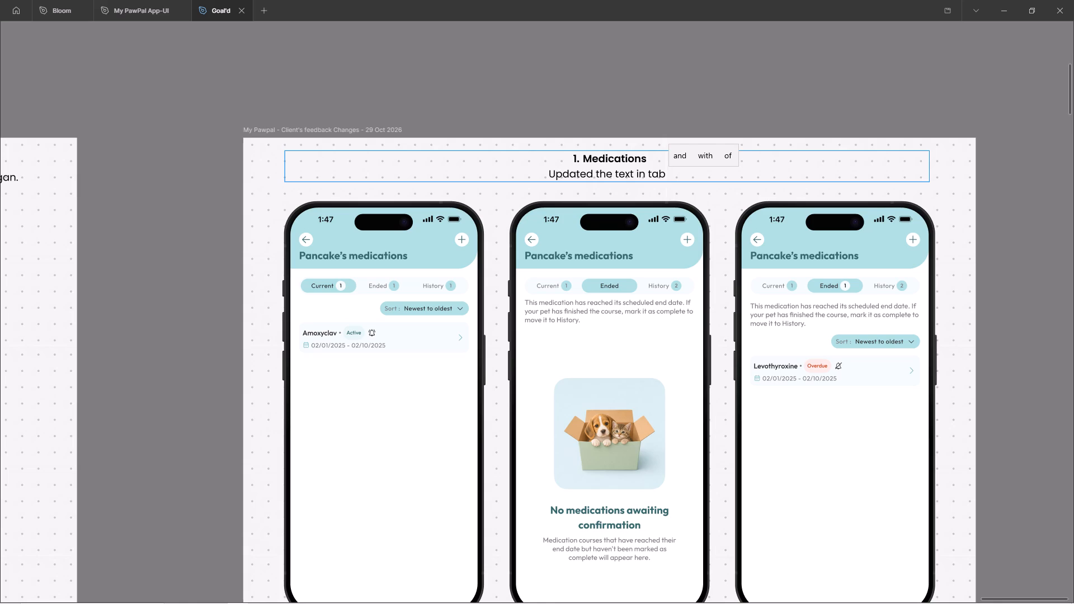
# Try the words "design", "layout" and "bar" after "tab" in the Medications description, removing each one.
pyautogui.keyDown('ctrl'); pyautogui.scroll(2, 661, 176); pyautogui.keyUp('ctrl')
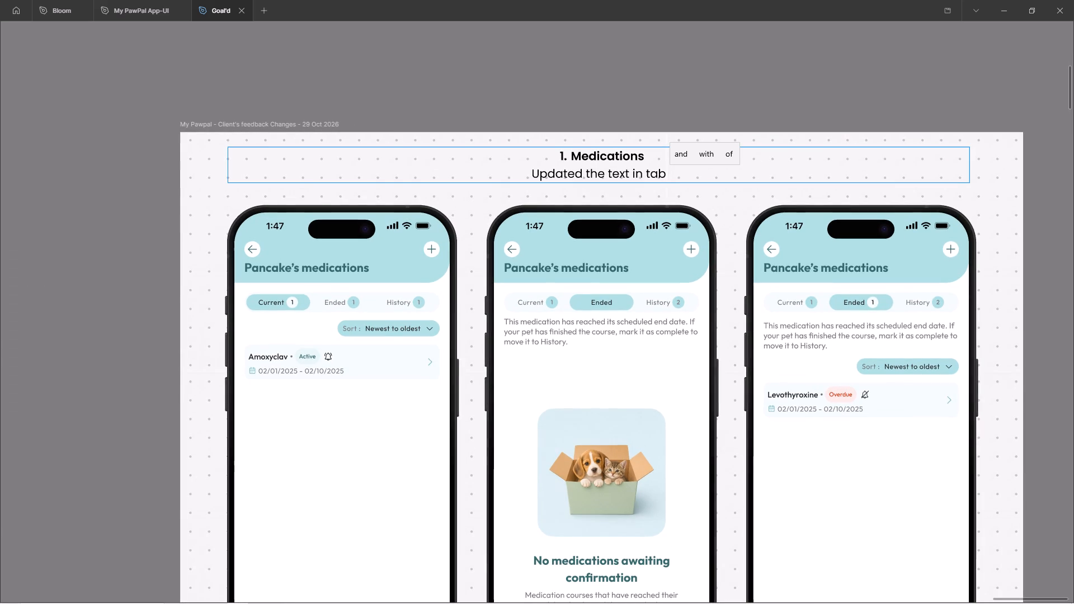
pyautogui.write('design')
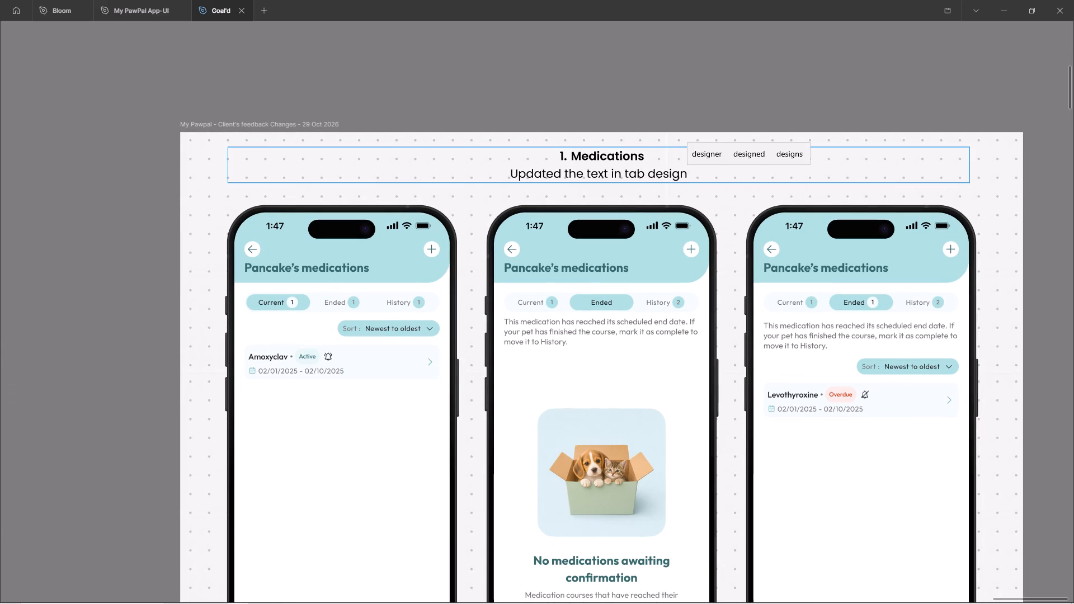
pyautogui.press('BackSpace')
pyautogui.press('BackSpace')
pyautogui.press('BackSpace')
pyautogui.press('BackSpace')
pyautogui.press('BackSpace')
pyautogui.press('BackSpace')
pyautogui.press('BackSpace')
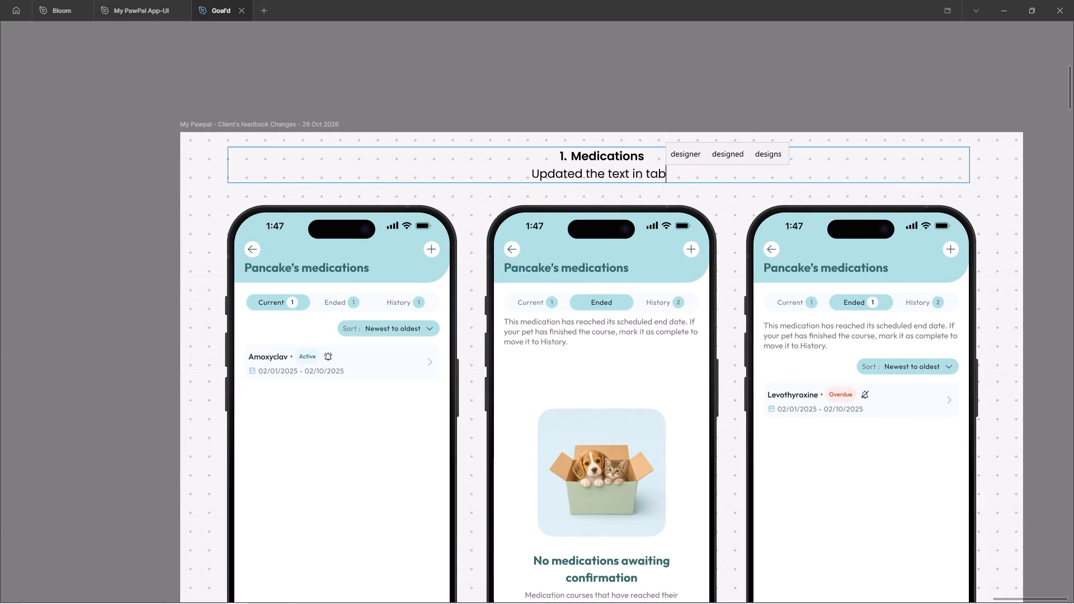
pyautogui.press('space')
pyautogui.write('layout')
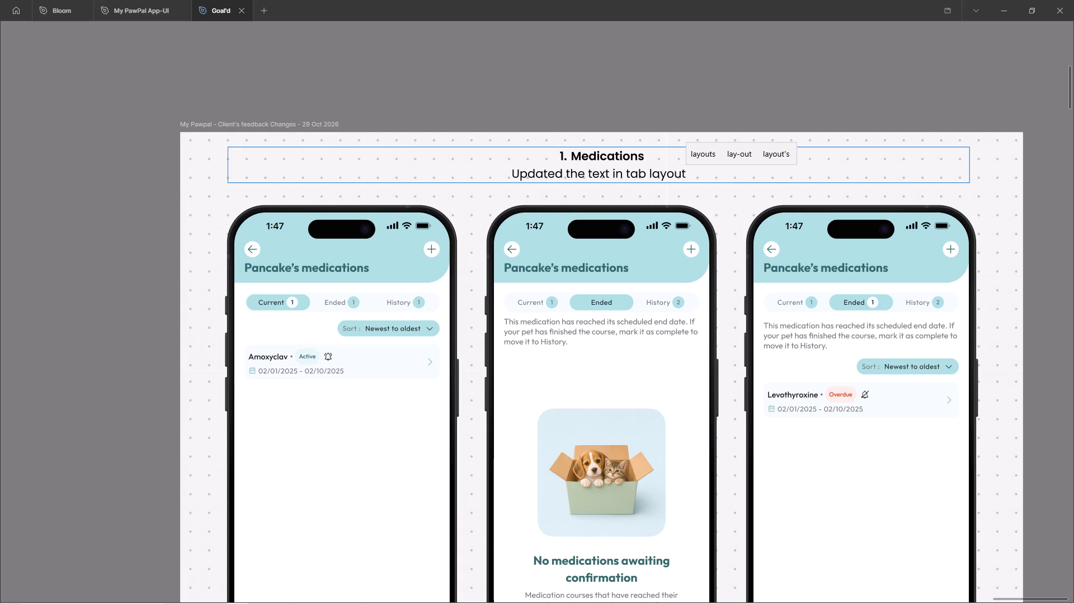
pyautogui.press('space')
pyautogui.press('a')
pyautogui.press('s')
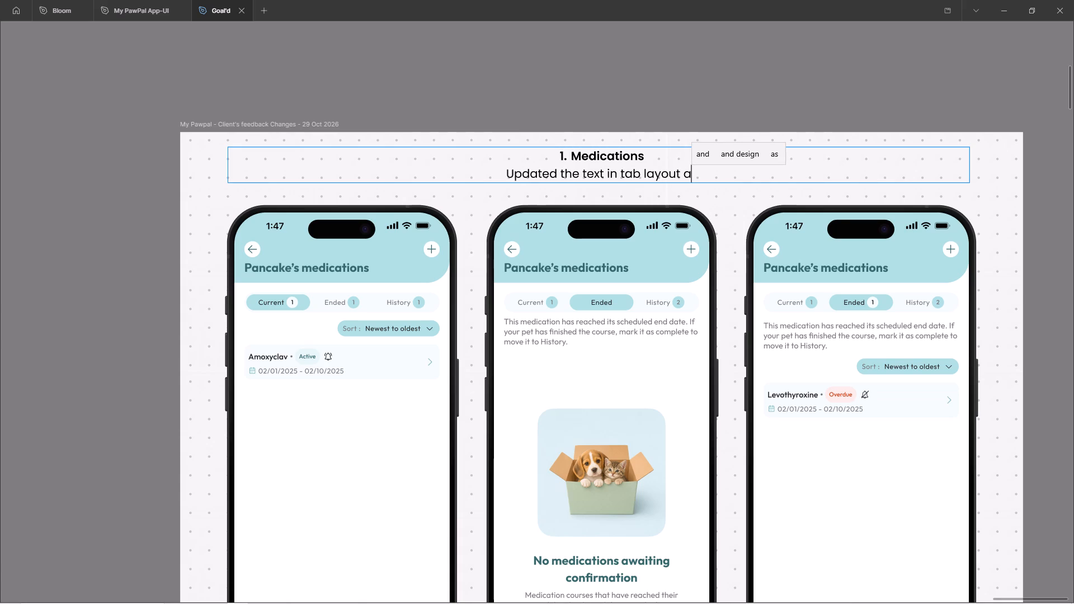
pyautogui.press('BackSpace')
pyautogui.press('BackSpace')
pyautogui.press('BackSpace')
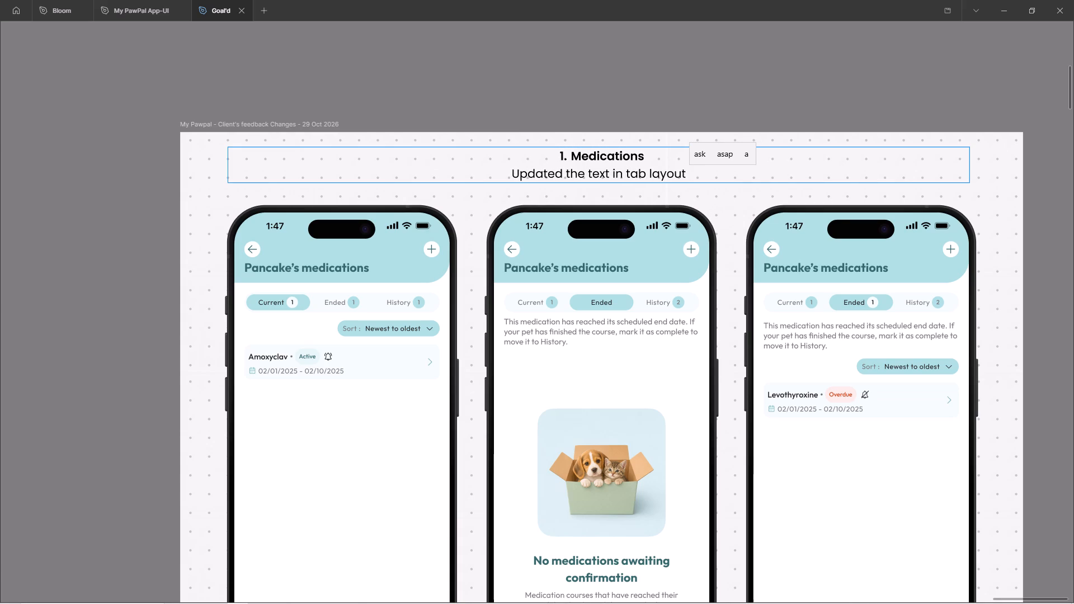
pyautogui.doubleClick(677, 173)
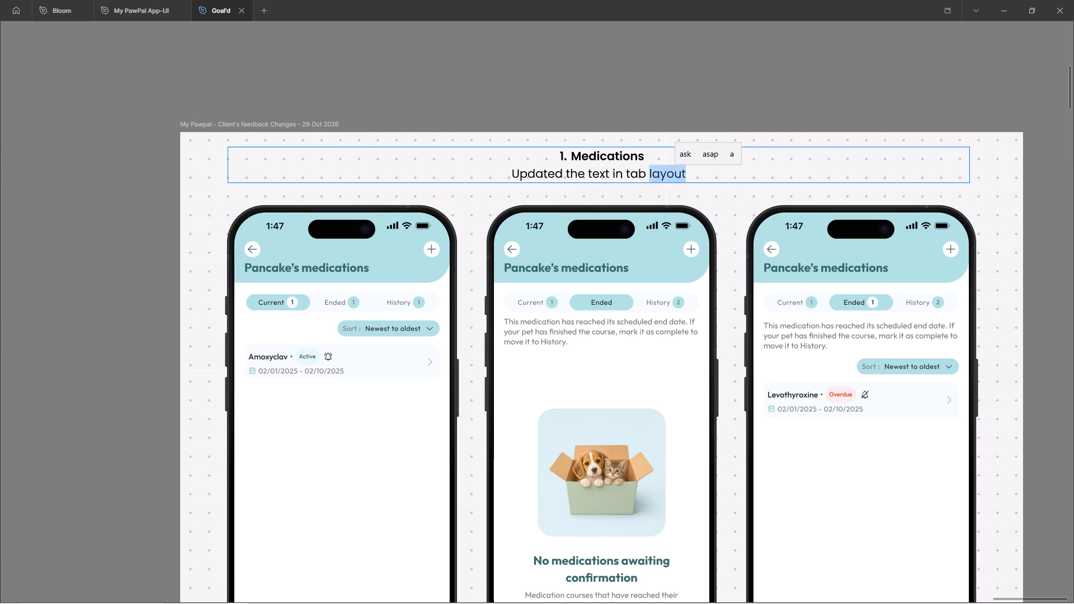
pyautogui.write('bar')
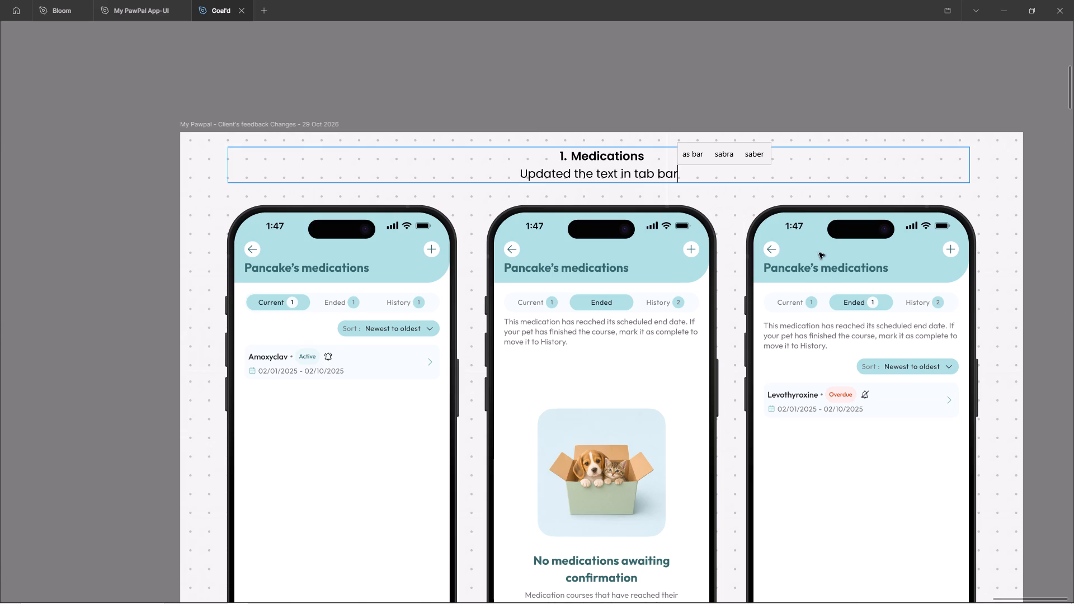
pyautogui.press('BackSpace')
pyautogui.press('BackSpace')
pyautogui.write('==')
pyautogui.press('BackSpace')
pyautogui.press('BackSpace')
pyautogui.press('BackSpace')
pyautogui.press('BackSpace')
# End the tab sentence with a full stop and continue the Medications description with "Designed an empty state screen".
pyautogui.press('.')
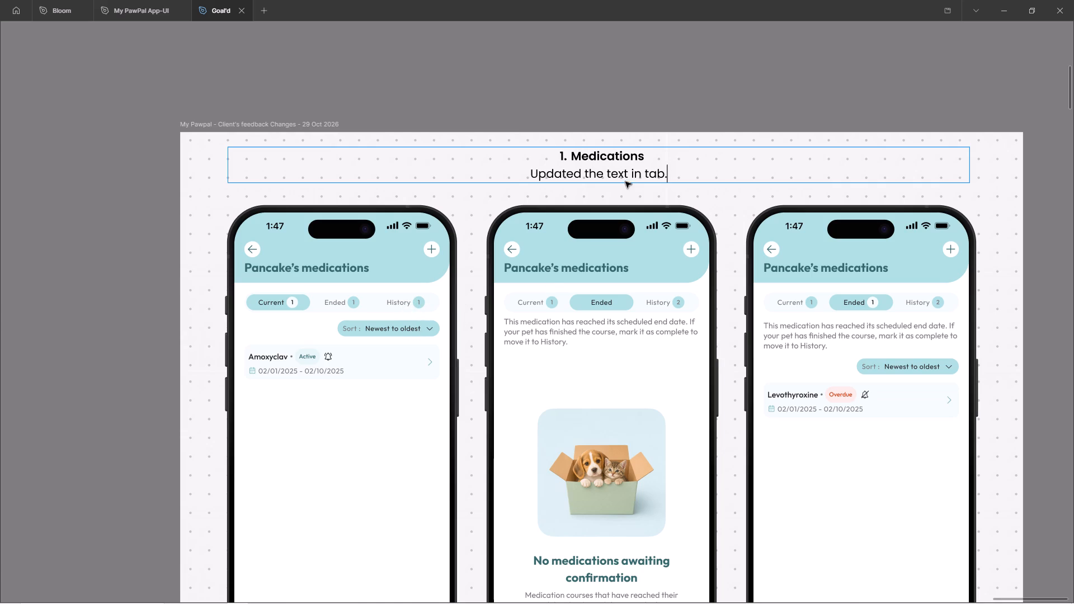
pyautogui.click(662, 130)
pyautogui.doubleClick(639, 178)
pyautogui.click(674, 177)
pyautogui.press('space')
pyautogui.write('Desg')
pyautogui.press('BackSpace')
pyautogui.write('igned e')
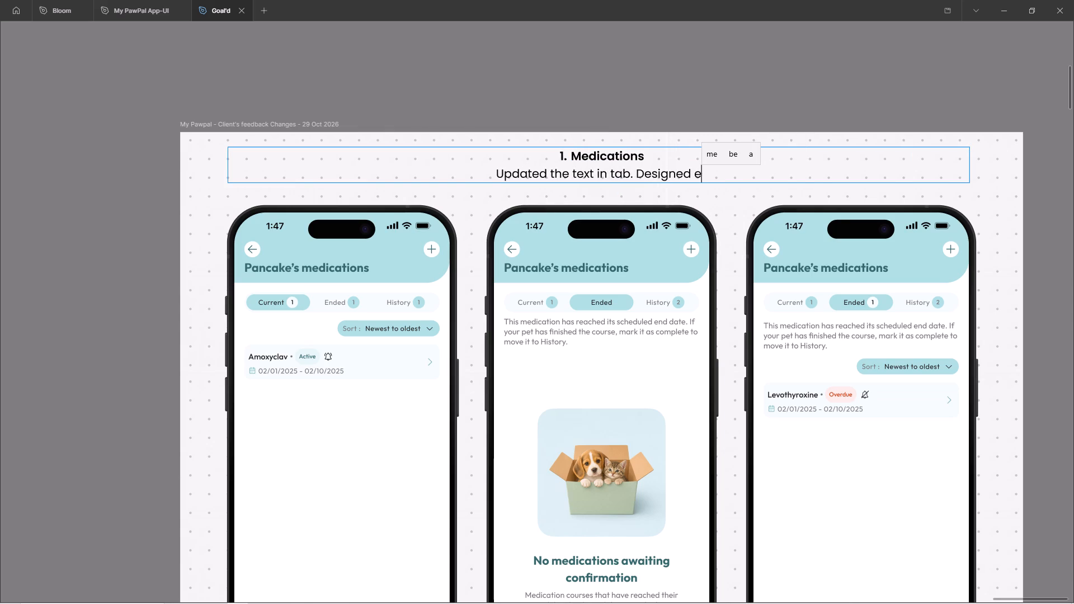
pyautogui.press('BackSpace')
pyautogui.write('an em')
pyautogui.write('oty')
pyautogui.press('space')
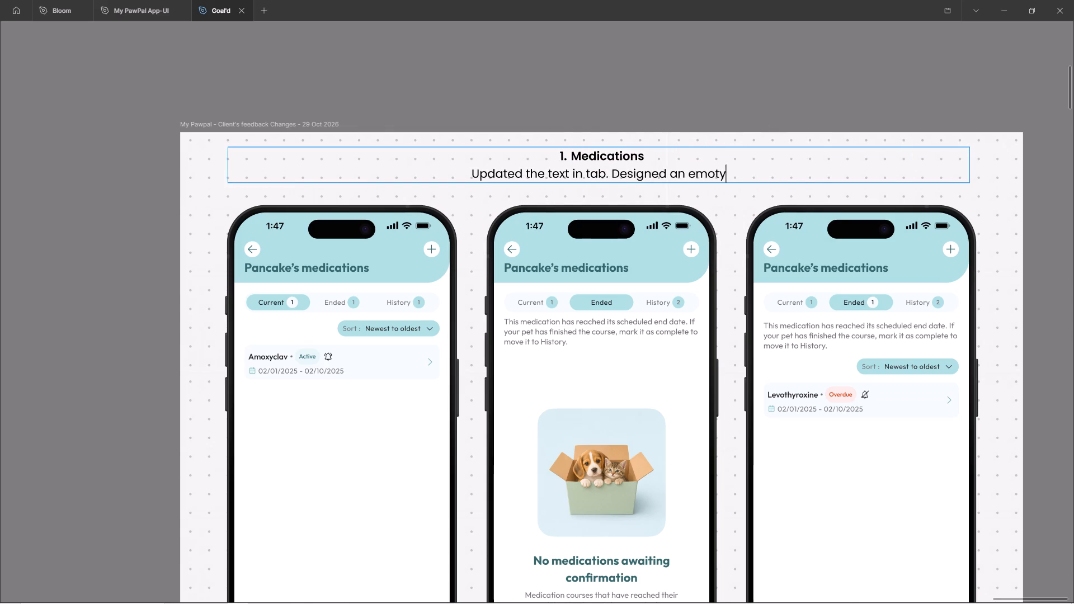
pyautogui.press('BackSpace')
pyautogui.press('BackSpace')
pyautogui.press('BackSpace')
pyautogui.press('BackSpace')
pyautogui.write('pt')
pyautogui.press('space')
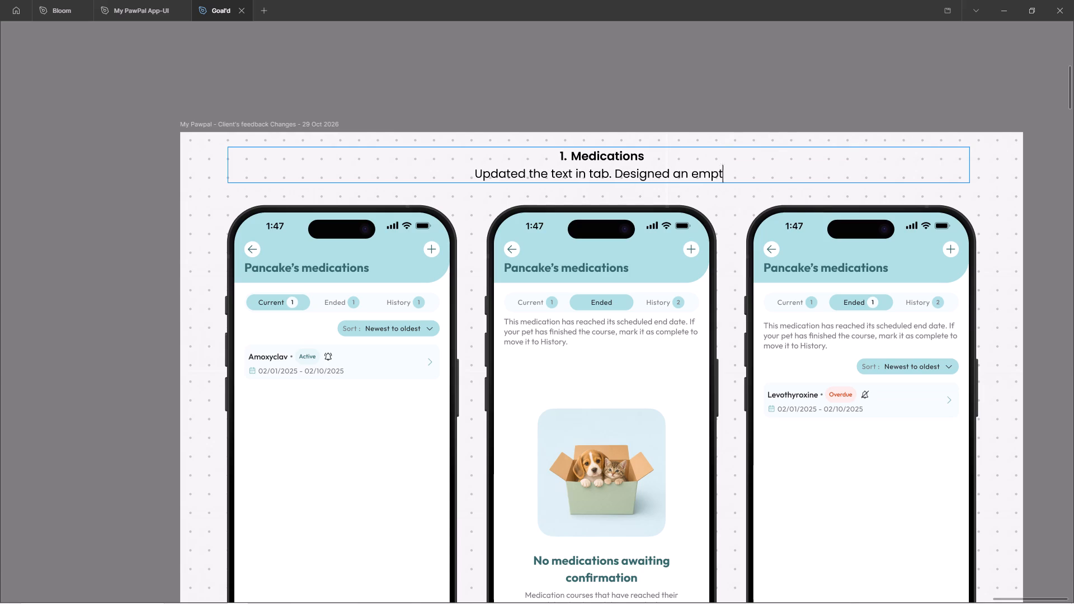
pyautogui.press('BackSpace')
pyautogui.press('BackSpace')
pyautogui.write('ty sa')
pyautogui.press('BackSpace')
pyautogui.write('tate')
pyautogui.press('space')
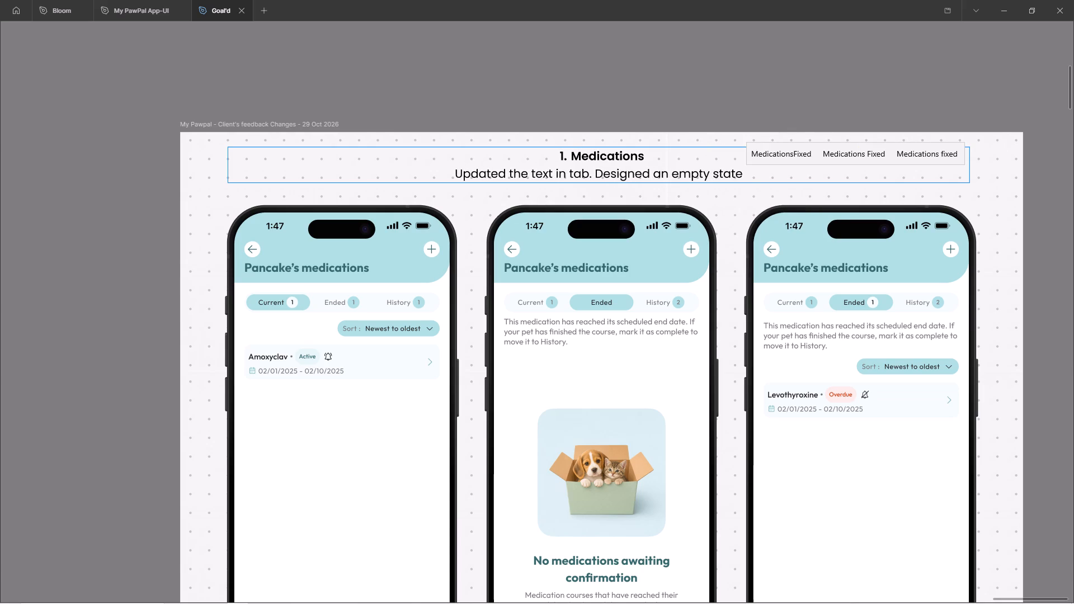
pyautogui.write('screen')
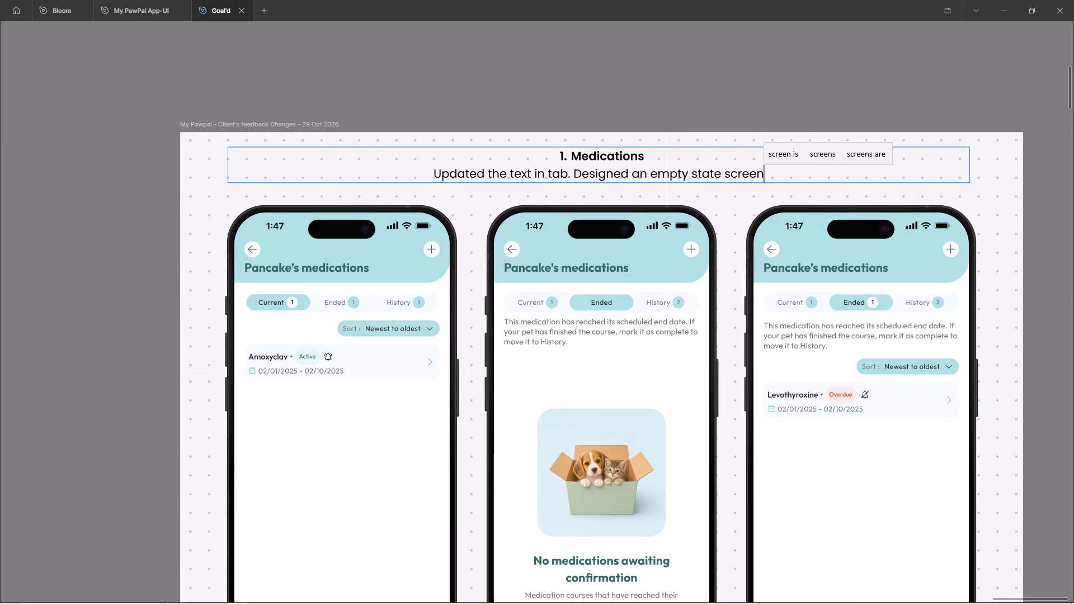
pyautogui.press('space')
pyautogui.write('for t=')
pyautogui.press('BackSpace')
pyautogui.press('BackSpace')
pyautogui.press('BackSpace')
pyautogui.press('BackSpace')
pyautogui.press('BackSpace')
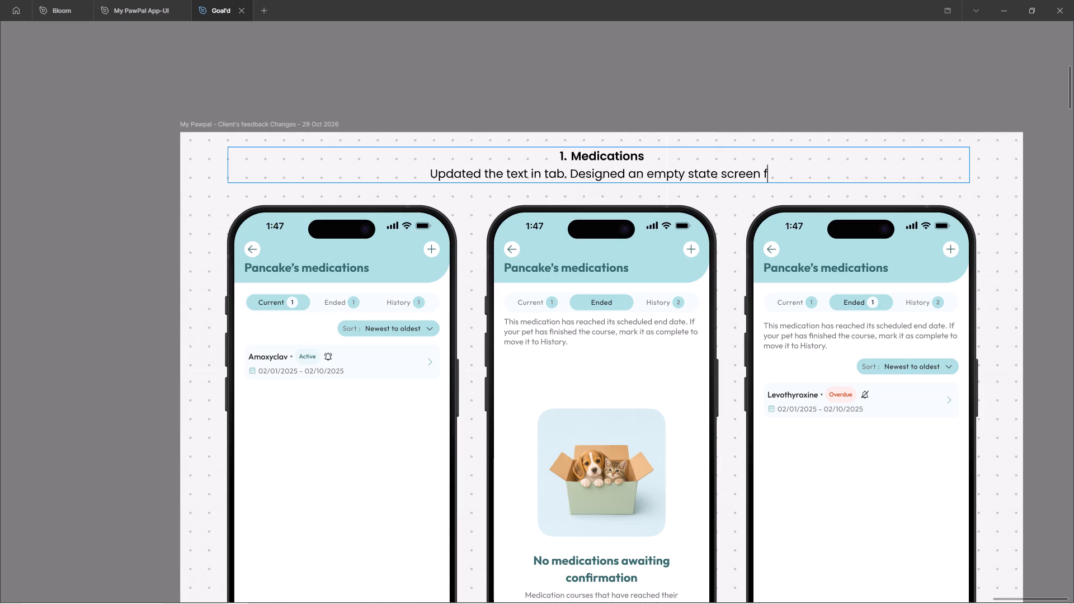
# Insert the sentence "Added the note below the tab when Ended tab is selected." before "Designed" in the Medications description.
pyautogui.click(571, 177)
pyautogui.write('Added te')
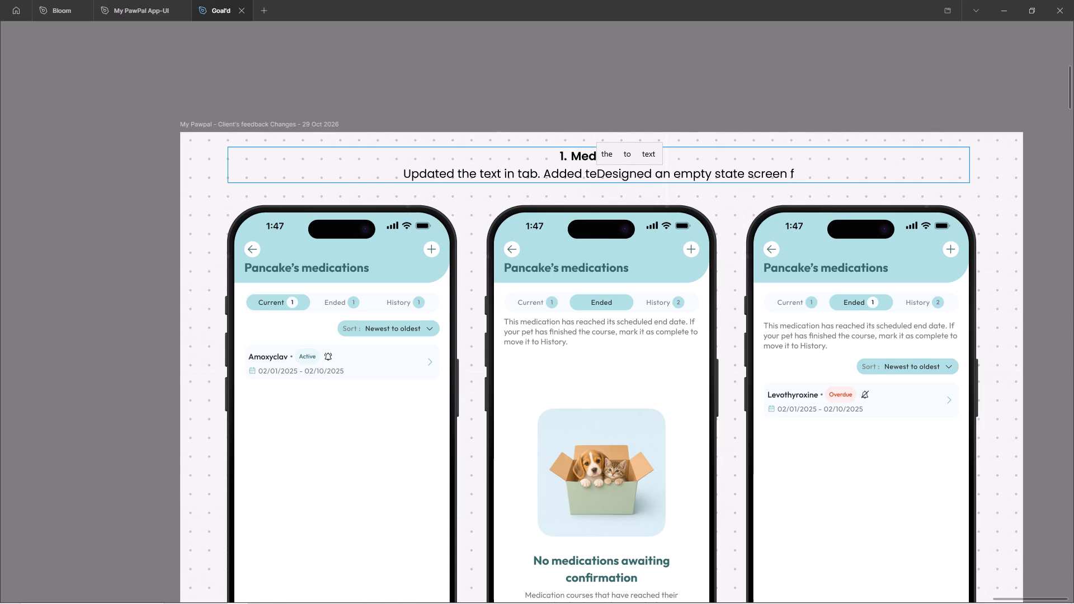
pyautogui.press('BackSpace')
pyautogui.write('he note below')
pyautogui.press('space')
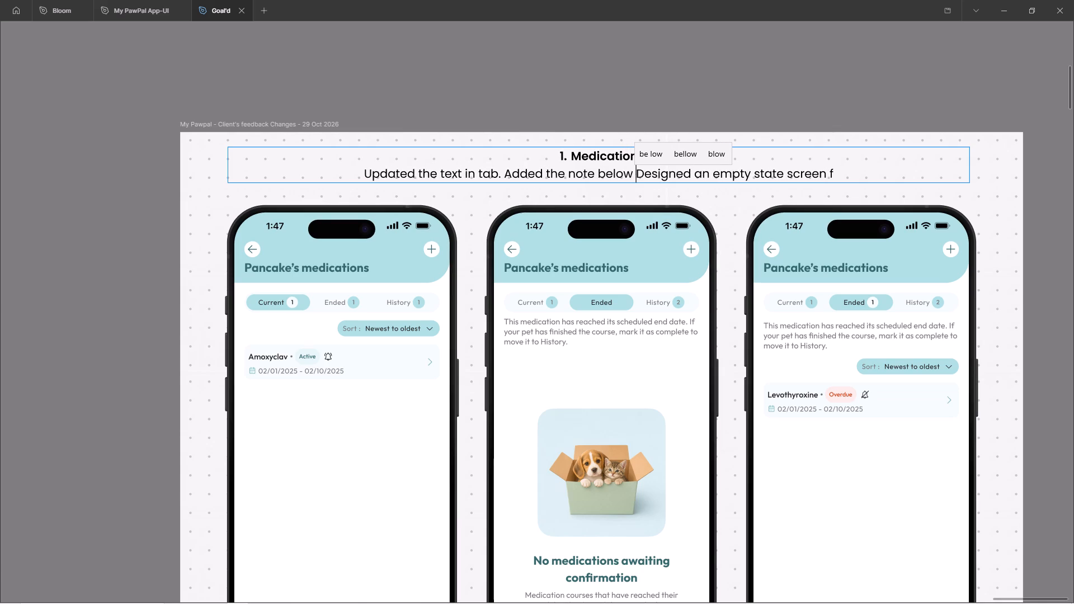
pyautogui.write('the tab when')
pyautogui.press('space')
pyautogui.write('Ended tab is selected')
pyautogui.press(',')
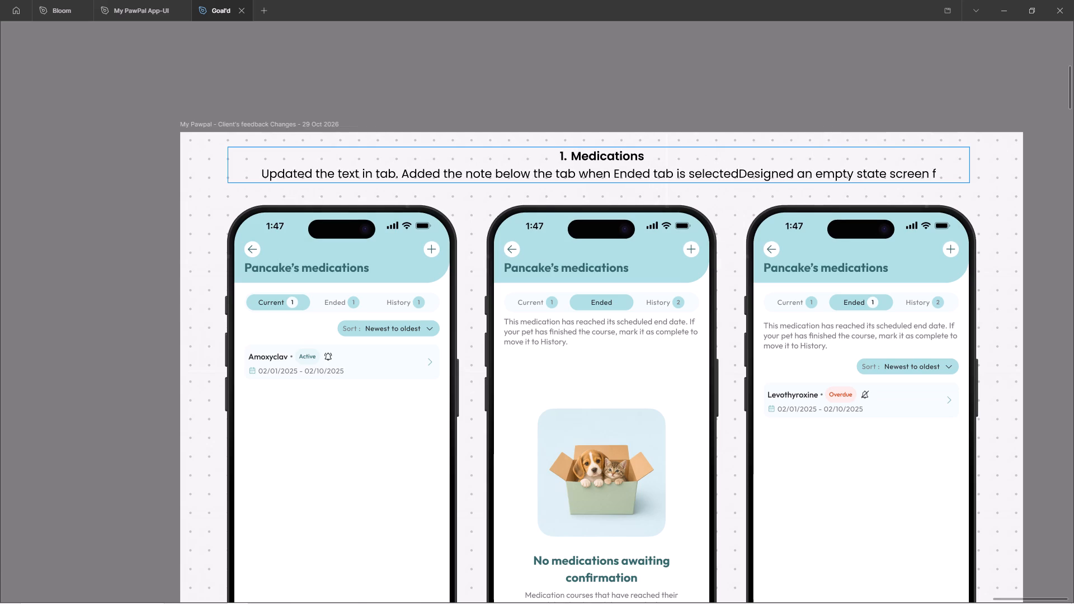
pyautogui.press('BackSpace')
pyautogui.write('.')
pyautogui.press('space')
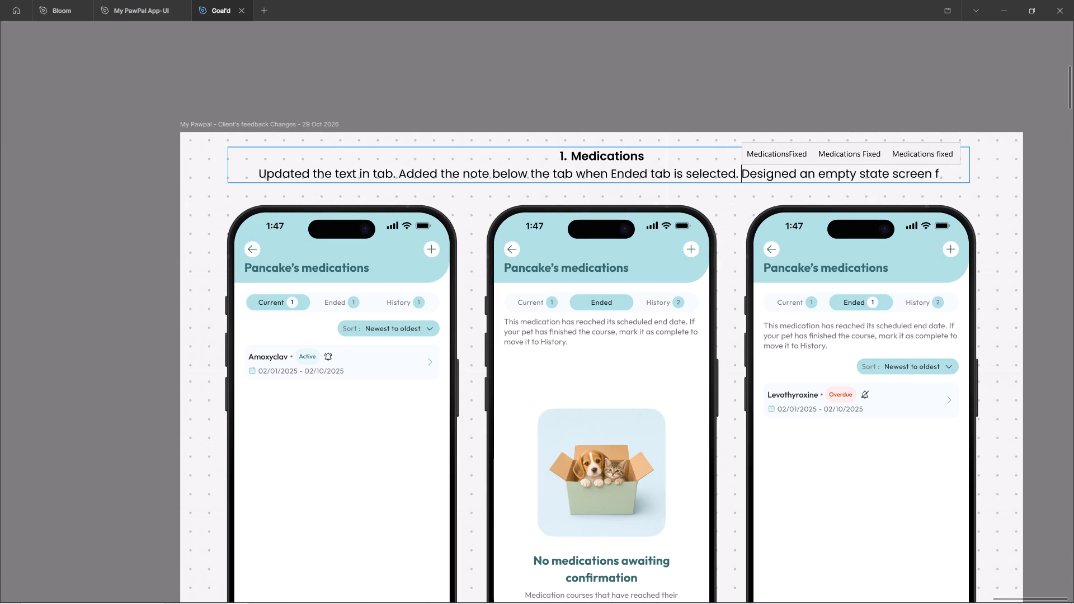
# Complete the last sentence of the Medications description after "empty state screen" with "for the Ended tab.".
pyautogui.click(942, 173)
pyautogui.write('or')
pyautogui.press('space')
pyautogui.write('the')
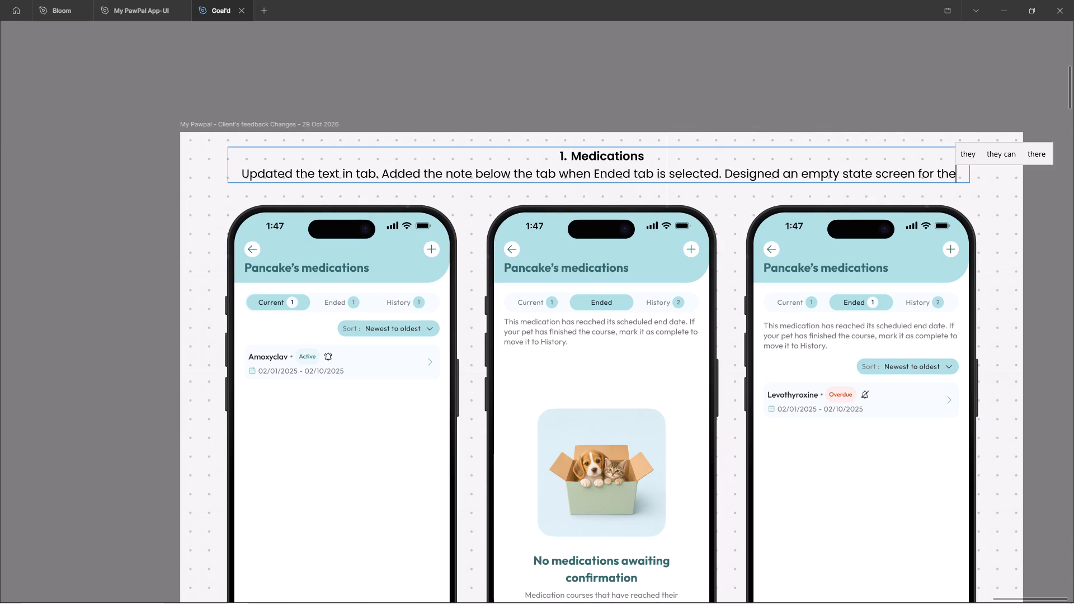
pyautogui.press('space')
pyautogui.write('Ended tap')
pyautogui.press('BackSpace')
pyautogui.write('b.')
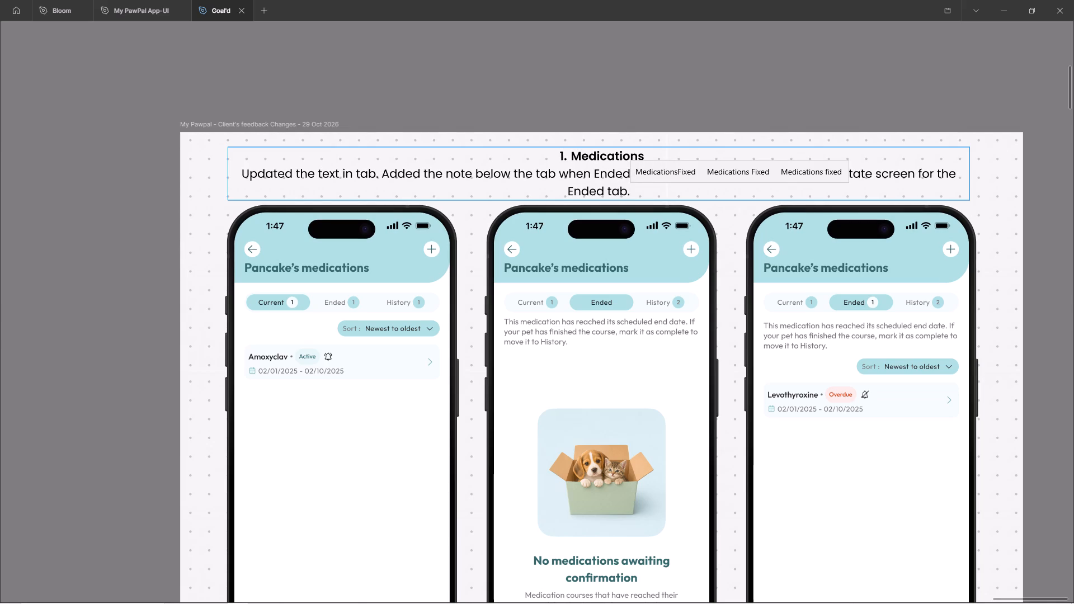
# Nudge the Medications heading and description text block up by five small steps.
pyautogui.click(809, 101)
pyautogui.press('Up')
pyautogui.press('Up')
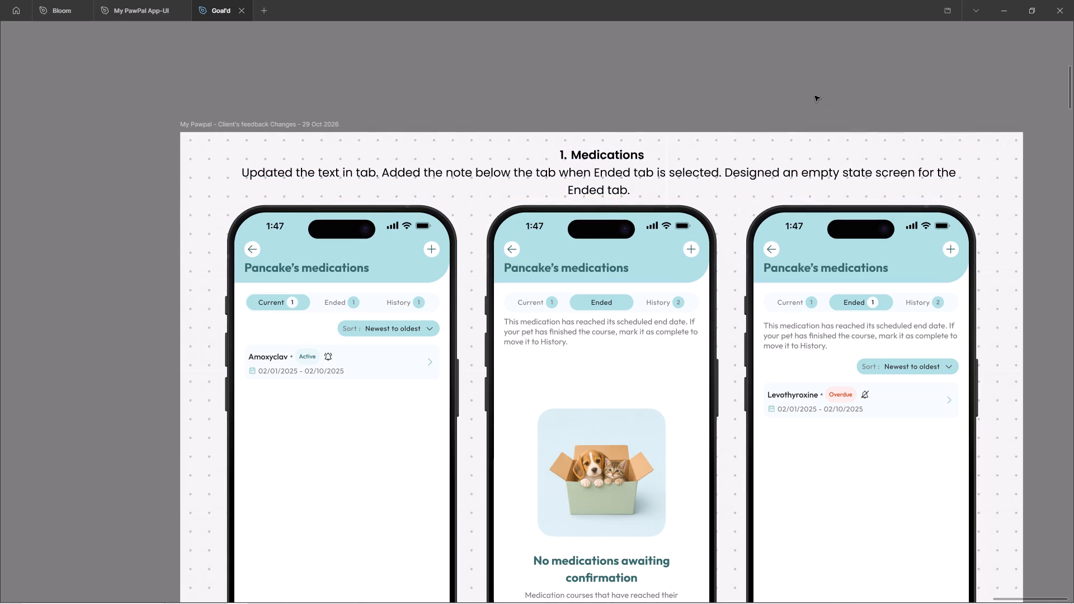
pyautogui.press('Up')
pyautogui.press('Up')
pyautogui.press('Up')
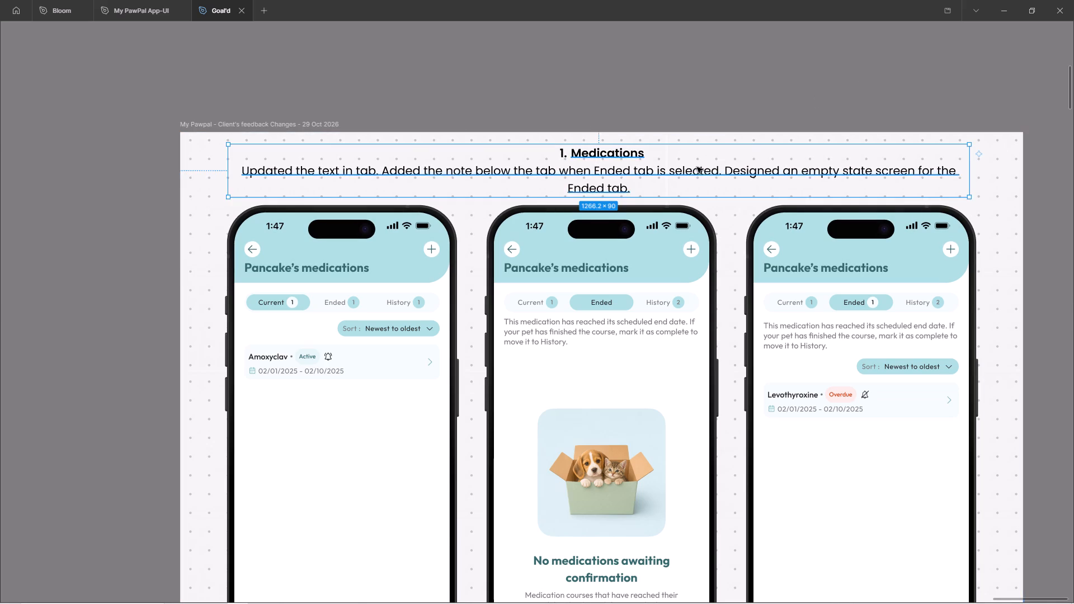
# Insert "and designed" after "below the tab" in the Medications description and move the phrase "an empty state screen" right behind it.
pyautogui.doubleClick(692, 167)
pyautogui.click(668, 184)
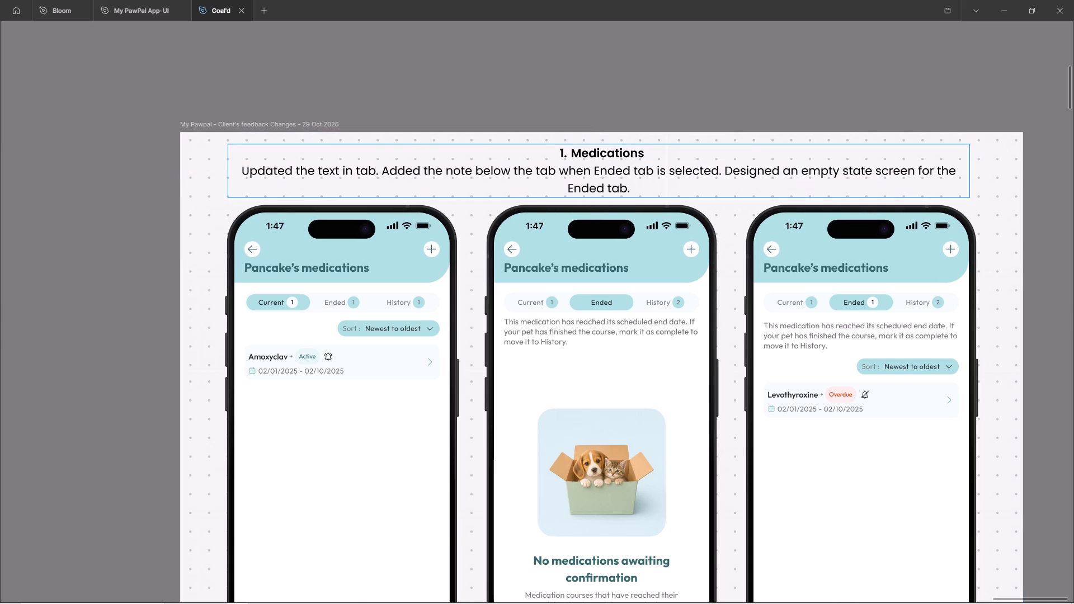
pyautogui.click(558, 171)
pyautogui.write('and designed')
pyautogui.press('space')
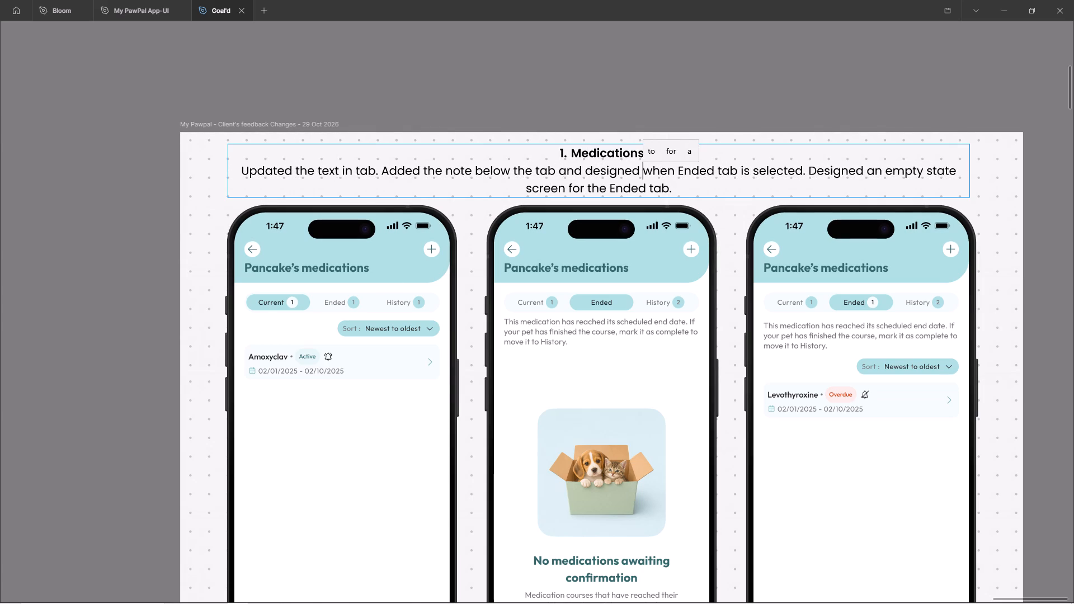
pyautogui.moveTo(864, 171); pyautogui.dragTo(567, 192)
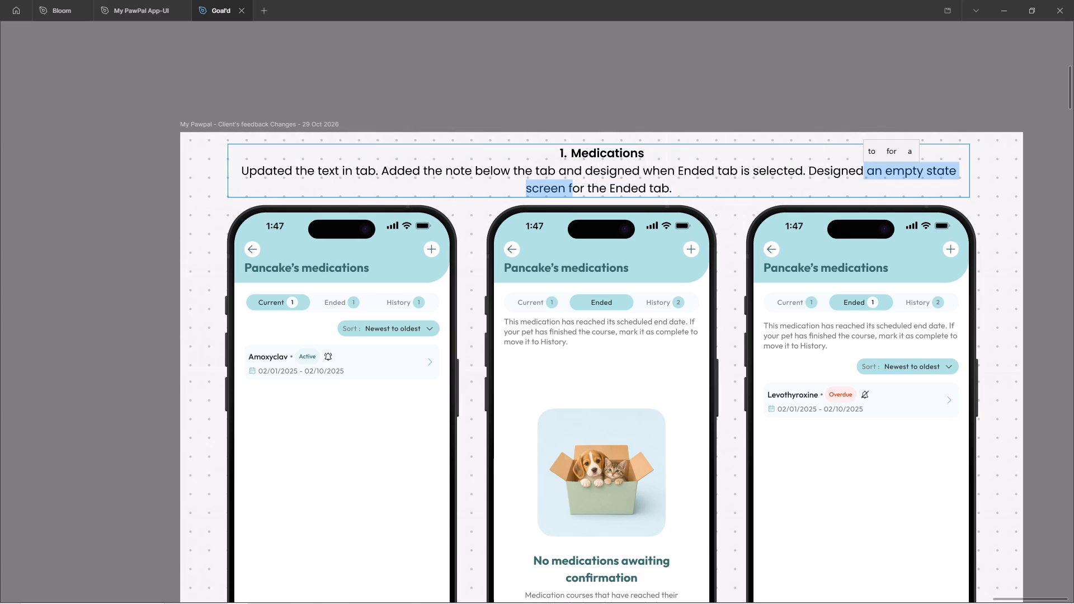
pyautogui.moveTo(567, 192); pyautogui.dragTo(566, 192)
pyautogui.hotkey('ctrl', 'x')
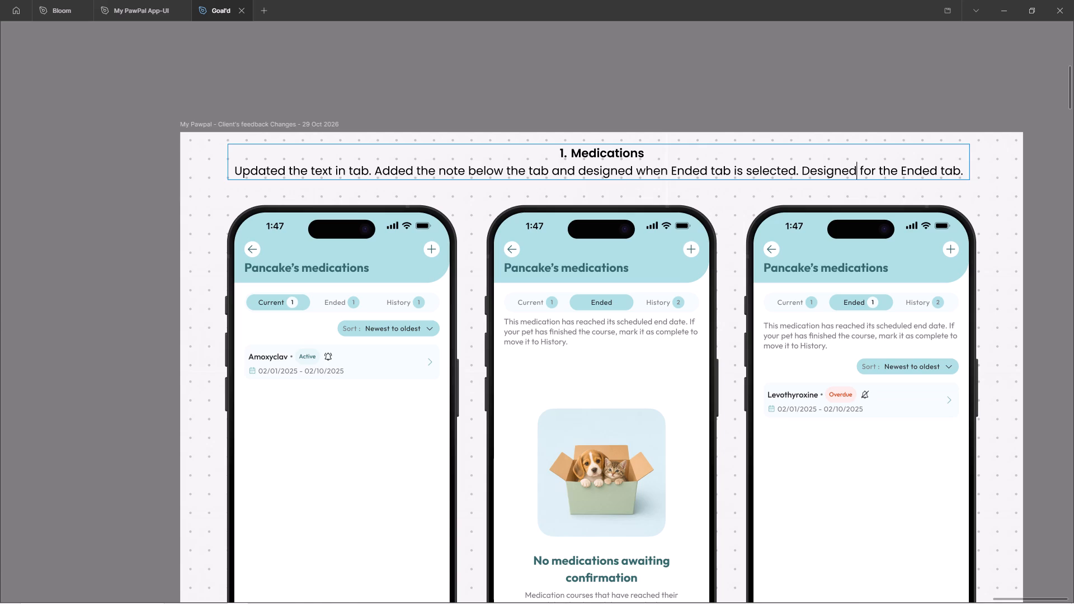
pyautogui.click(563, 168)
pyautogui.click(581, 168)
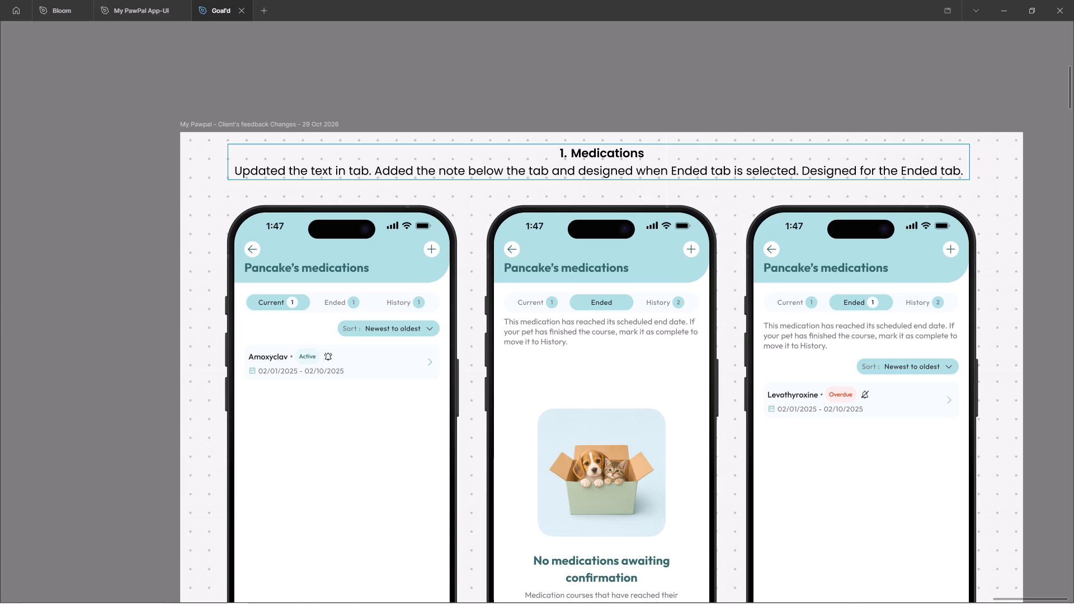
pyautogui.click(634, 171)
pyautogui.hotkey('ctrl', 'v')
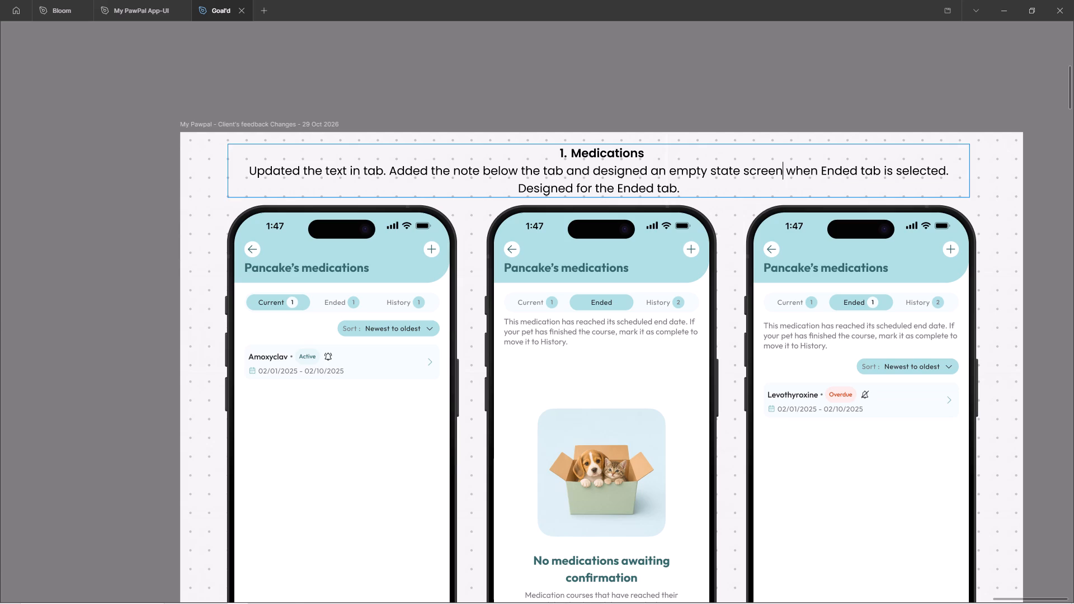
# Delete the leftover sentence "Designed for the Ended tab." from the Medications description.
pyautogui.moveTo(788, 187); pyautogui.dragTo(494, 188)
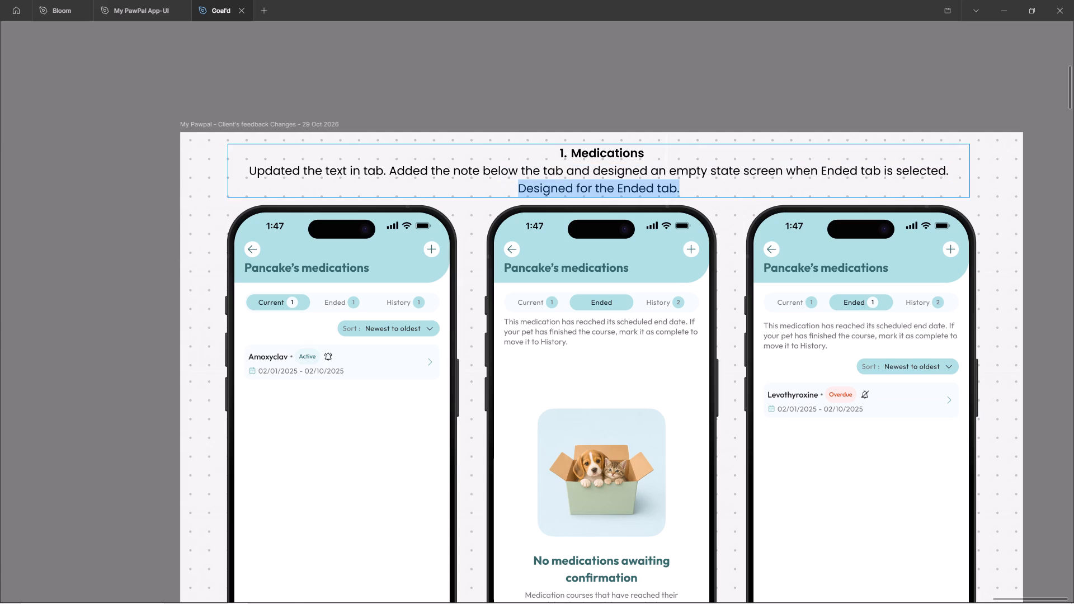
pyautogui.press('BackSpace')
pyautogui.press('BackSpace')
pyautogui.click(460, 79)
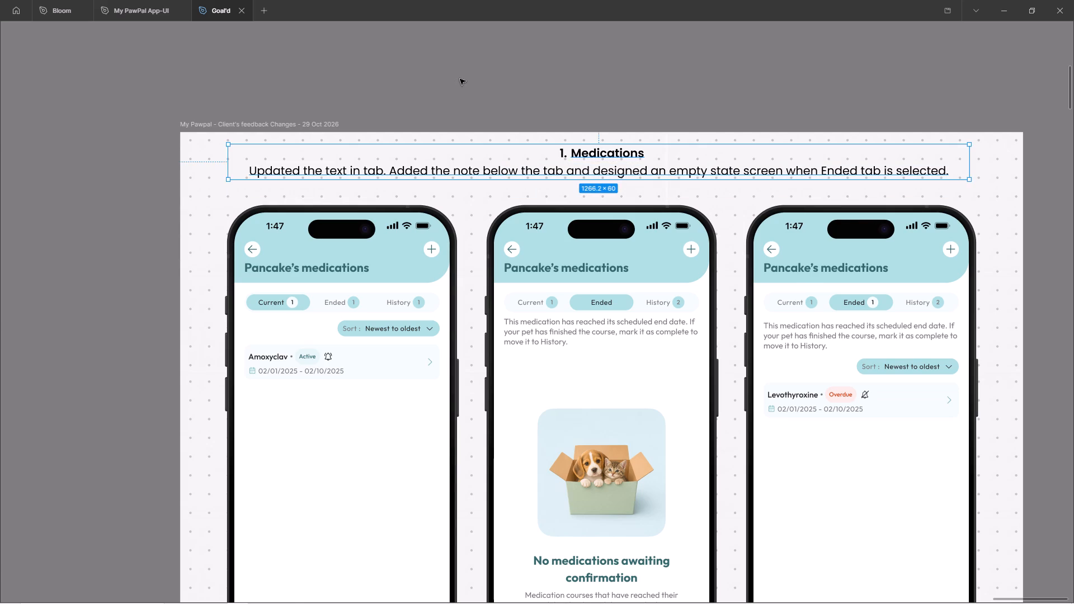
pyautogui.click(460, 79)
# Move the Medications text block down by one large nudge, closer to the phone mockups.
pyautogui.keyDown('ctrl'); pyautogui.scroll(-6, 458, 86); pyautogui.keyUp('ctrl')
pyautogui.press('space')
pyautogui.press('space')
pyautogui.press('space')
pyautogui.press('space')
pyautogui.press('space')
pyautogui.press('space')
pyautogui.press('space')
pyautogui.press('space')
pyautogui.press('space')
pyautogui.press('space')
pyautogui.press('space')
pyautogui.press('space')
pyautogui.press('space')
pyautogui.press('space')
pyautogui.press('space')
pyautogui.press('space')
pyautogui.press('space')
pyautogui.moveTo(535, 91); pyautogui.dragTo(554, 54)
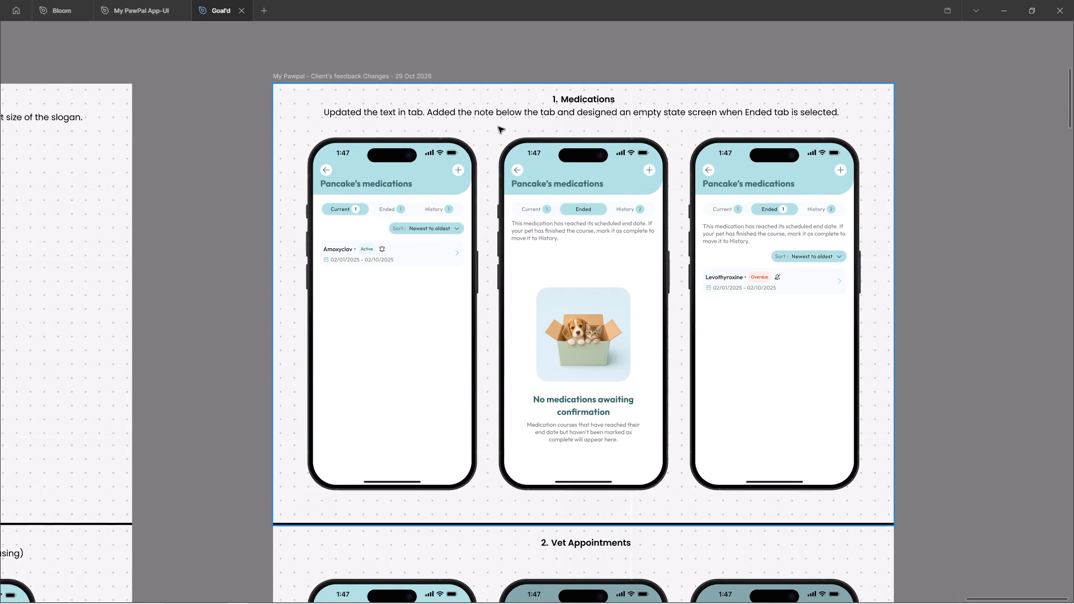
pyautogui.keyDown('ctrl'); pyautogui.click(565, 101); pyautogui.keyUp('ctrl')
pyautogui.hotkey('shift', 'Down')
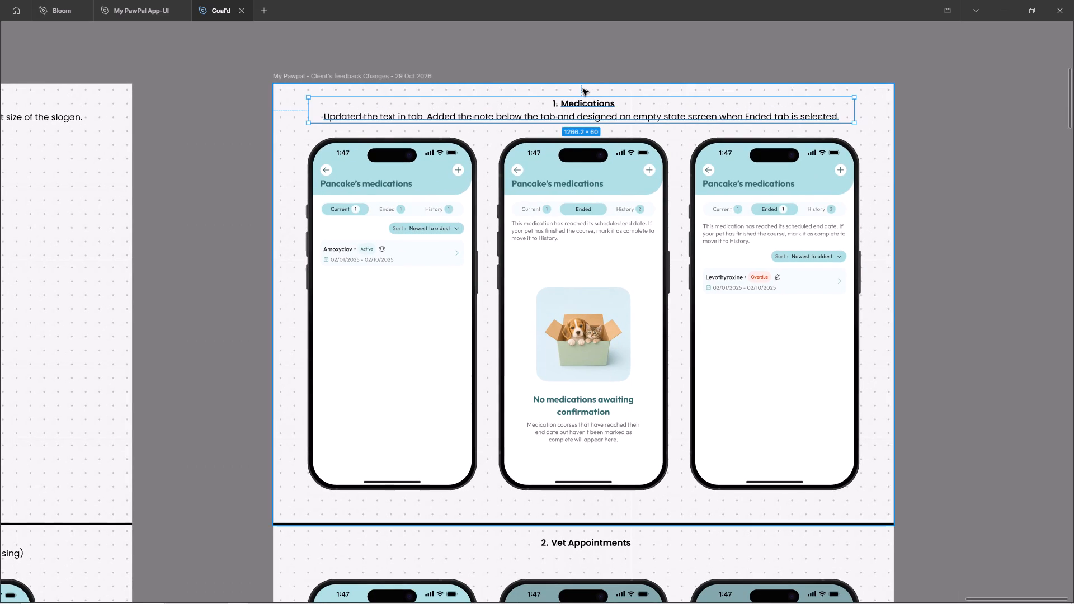
pyautogui.click(595, 41)
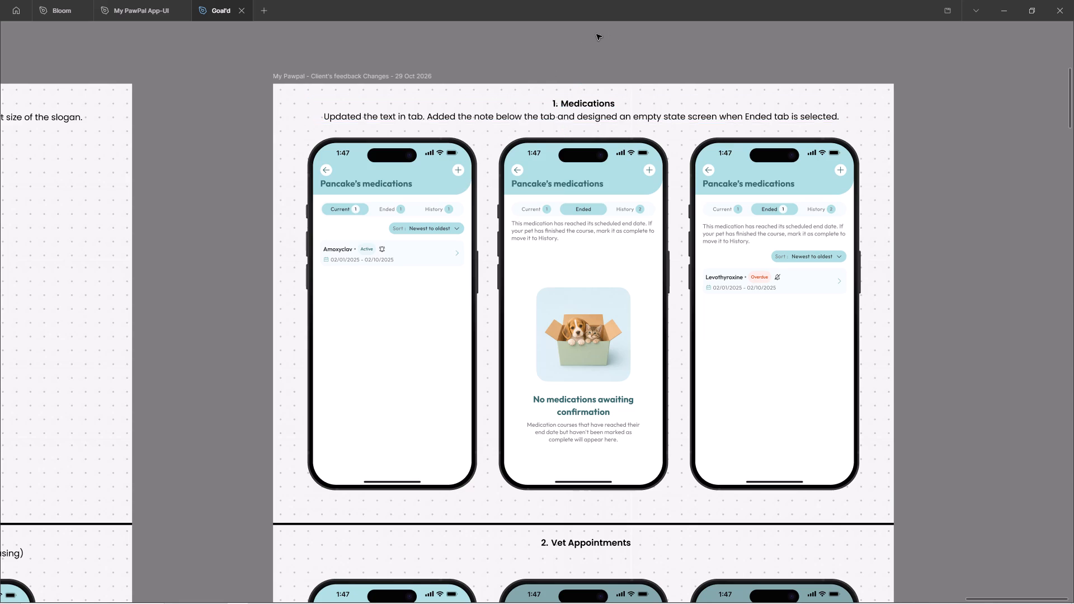
pyautogui.click(678, 45)
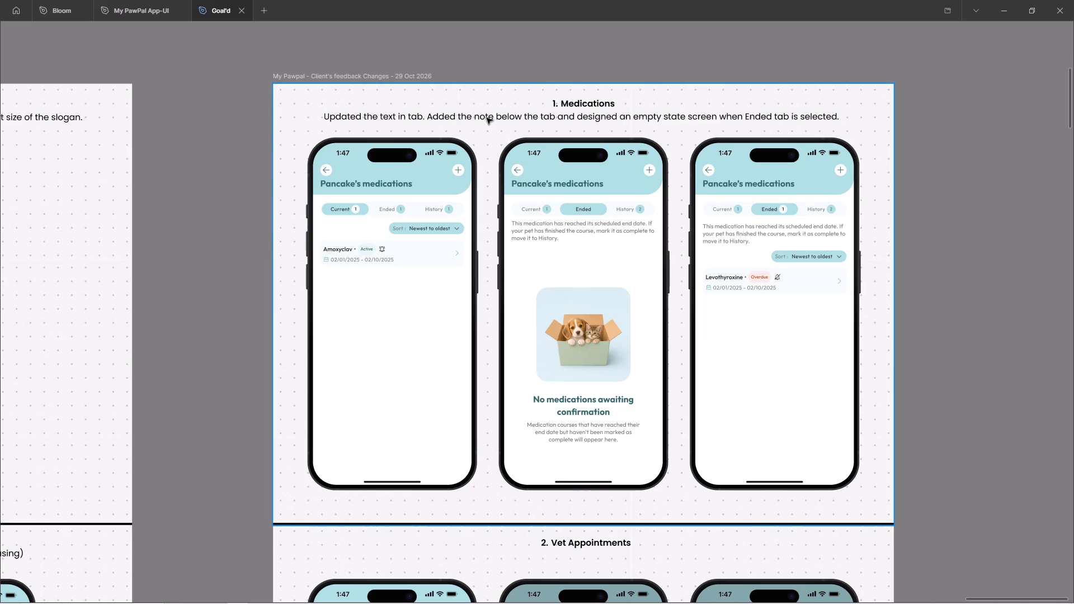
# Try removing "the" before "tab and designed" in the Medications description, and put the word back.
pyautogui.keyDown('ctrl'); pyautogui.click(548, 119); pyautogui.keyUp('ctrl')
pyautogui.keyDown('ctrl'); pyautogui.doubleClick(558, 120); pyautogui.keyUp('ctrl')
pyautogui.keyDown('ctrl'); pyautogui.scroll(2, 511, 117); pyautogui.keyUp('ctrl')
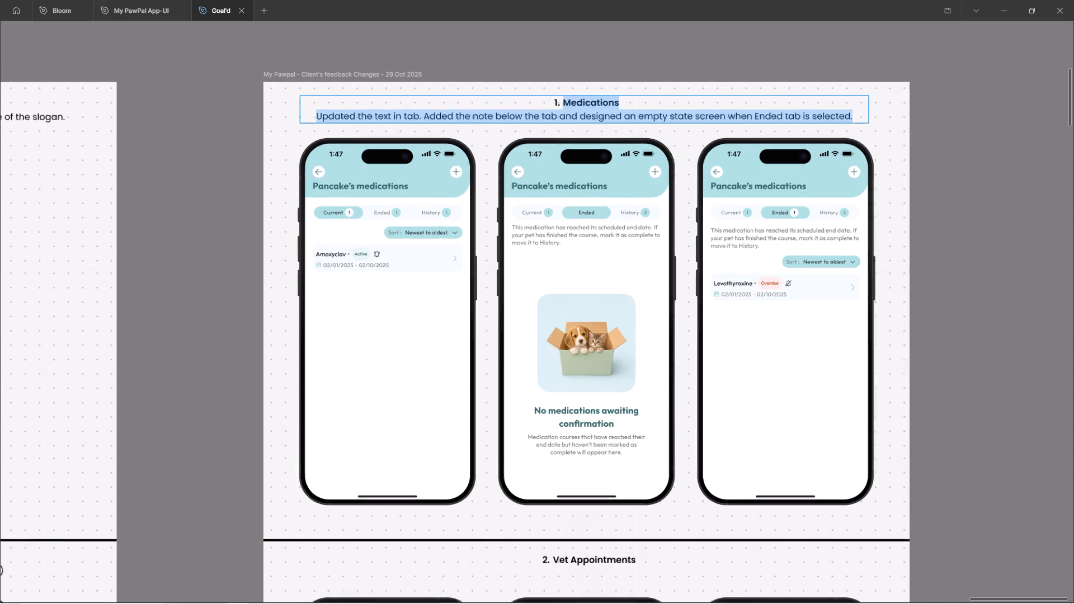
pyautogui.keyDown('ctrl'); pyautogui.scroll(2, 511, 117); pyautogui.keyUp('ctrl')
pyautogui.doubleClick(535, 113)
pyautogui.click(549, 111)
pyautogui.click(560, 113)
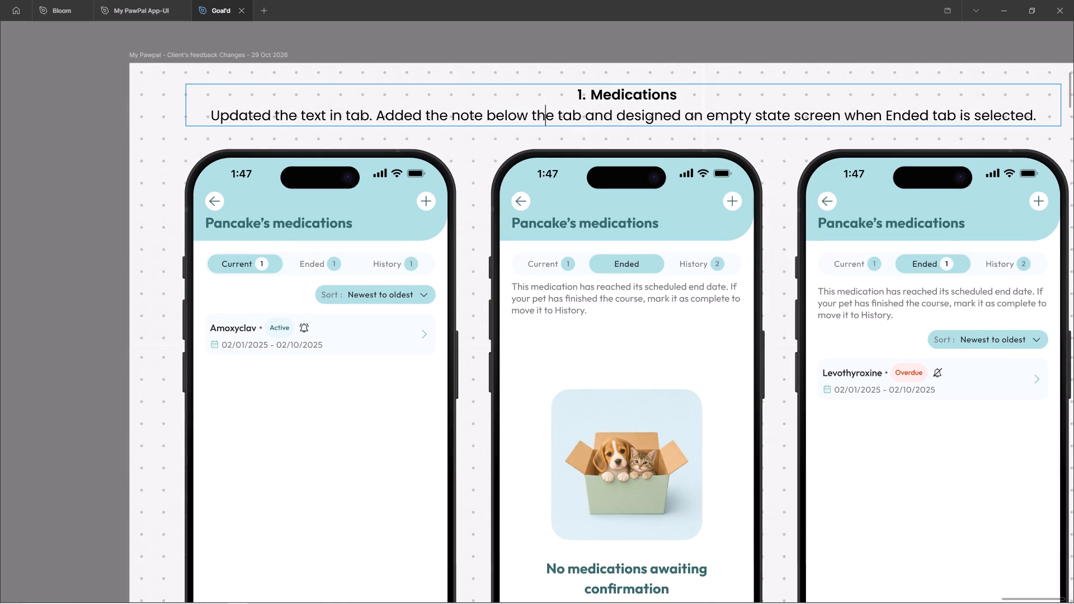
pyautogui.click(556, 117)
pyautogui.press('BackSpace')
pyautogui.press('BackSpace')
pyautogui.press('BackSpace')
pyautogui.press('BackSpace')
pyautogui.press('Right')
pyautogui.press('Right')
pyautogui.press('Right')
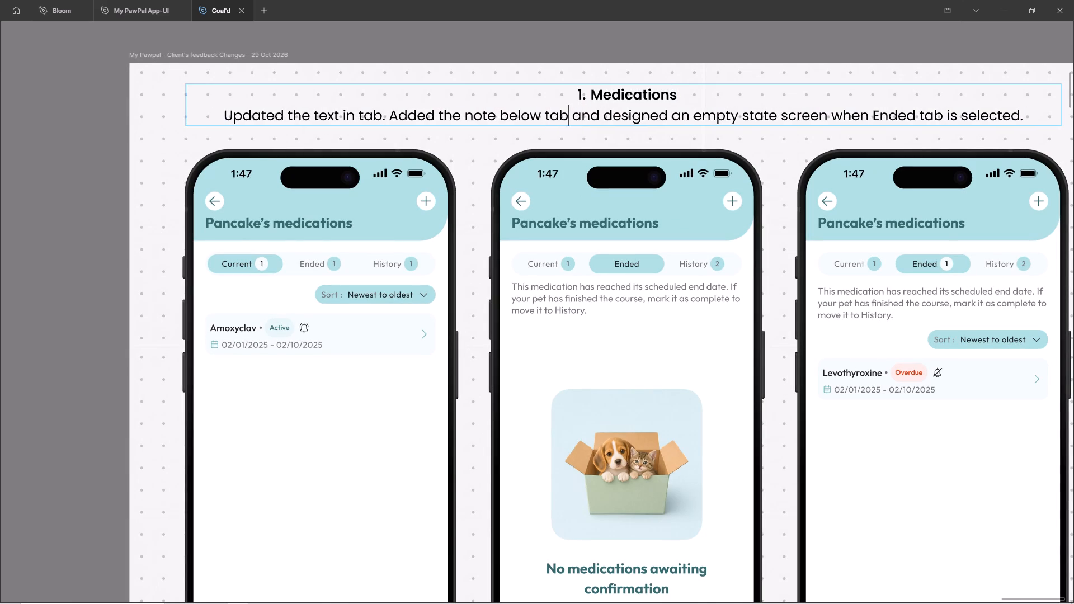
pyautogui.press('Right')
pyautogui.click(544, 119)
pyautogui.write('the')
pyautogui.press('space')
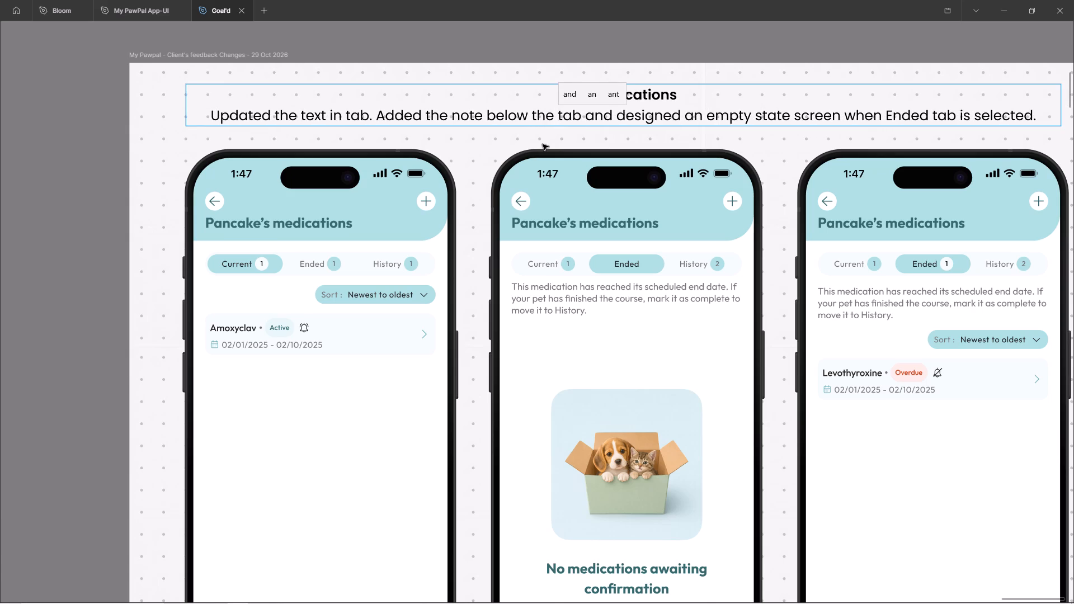
# Insert "the" before "Ended tab is selected" in the Medications description.
pyautogui.keyDown('ctrl'); pyautogui.scroll(-6, 539, 144); pyautogui.keyUp('ctrl')
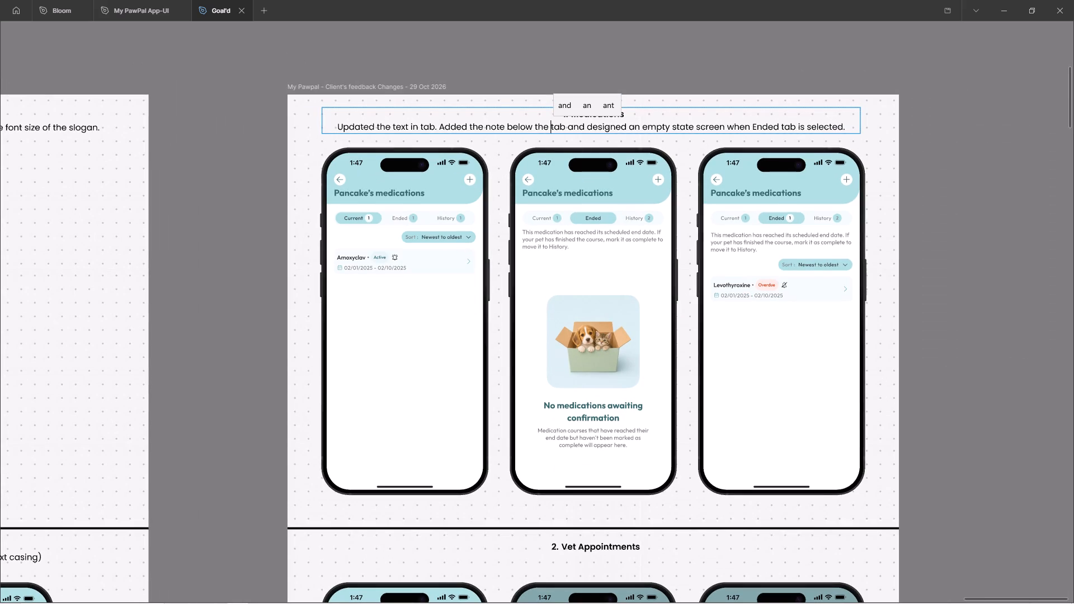
pyautogui.click(752, 126)
pyautogui.write('the')
pyautogui.press('space')
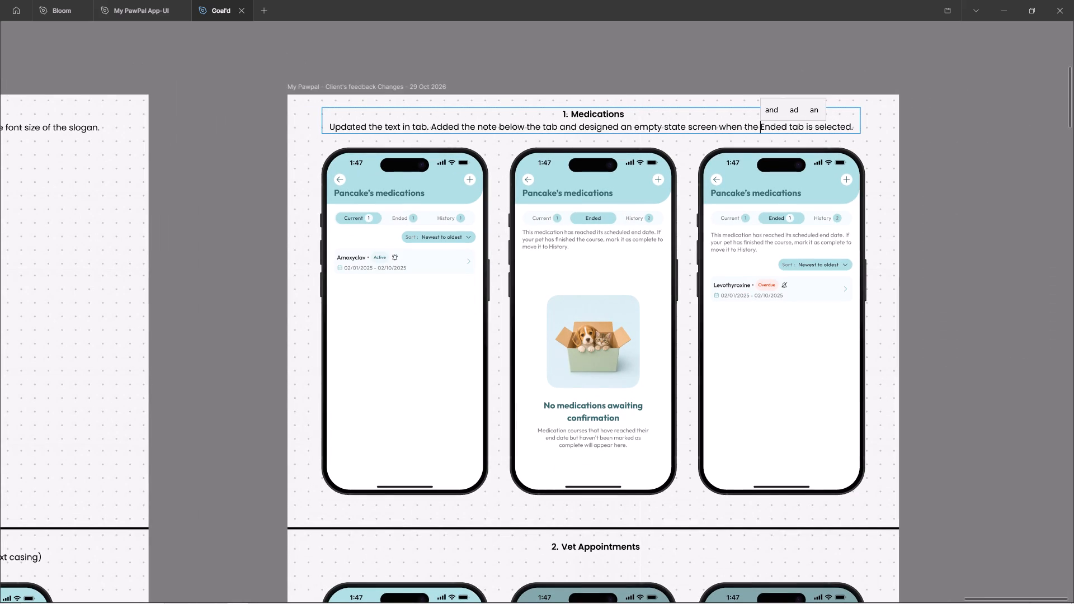
pyautogui.doubleClick(907, 159)
# Replace the Vet Appointments heading in section 2 of the 29 Oct board with a copy of the Medications text block.
pyautogui.press('space')
pyautogui.press('space')
pyautogui.press('space')
pyautogui.press('space')
pyautogui.press('space')
pyautogui.press('space')
pyautogui.press('space')
pyautogui.press('space')
pyautogui.press('space')
pyautogui.press('space')
pyautogui.press('space')
pyautogui.press('space')
pyautogui.press('space')
pyautogui.press('space')
pyautogui.press('space')
pyautogui.press('space')
pyautogui.press('space')
pyautogui.press('space')
pyautogui.press('space')
pyautogui.press('space')
pyautogui.moveTo(964, 252); pyautogui.dragTo(941, 111)
pyautogui.moveTo(925, 273); pyautogui.dragTo(939, 210)
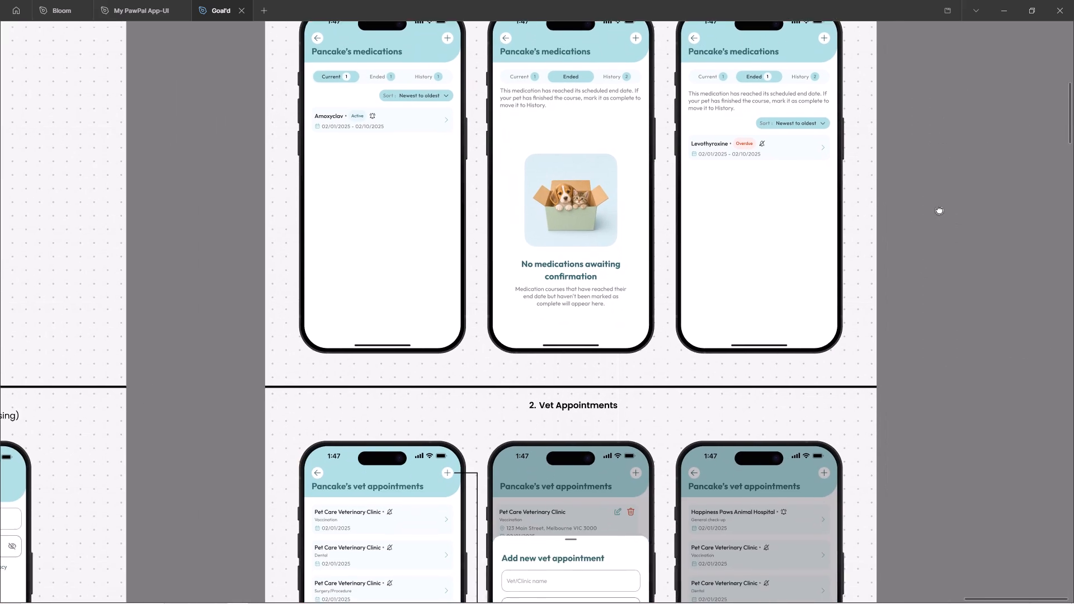
pyautogui.moveTo(939, 210); pyautogui.dragTo(944, 146)
pyautogui.keyDown('ctrl'); pyautogui.scroll(-5, 861, 273); pyautogui.keyUp('ctrl')
pyautogui.keyDown('ctrl'); pyautogui.click(719, 50); pyautogui.keyUp('ctrl')
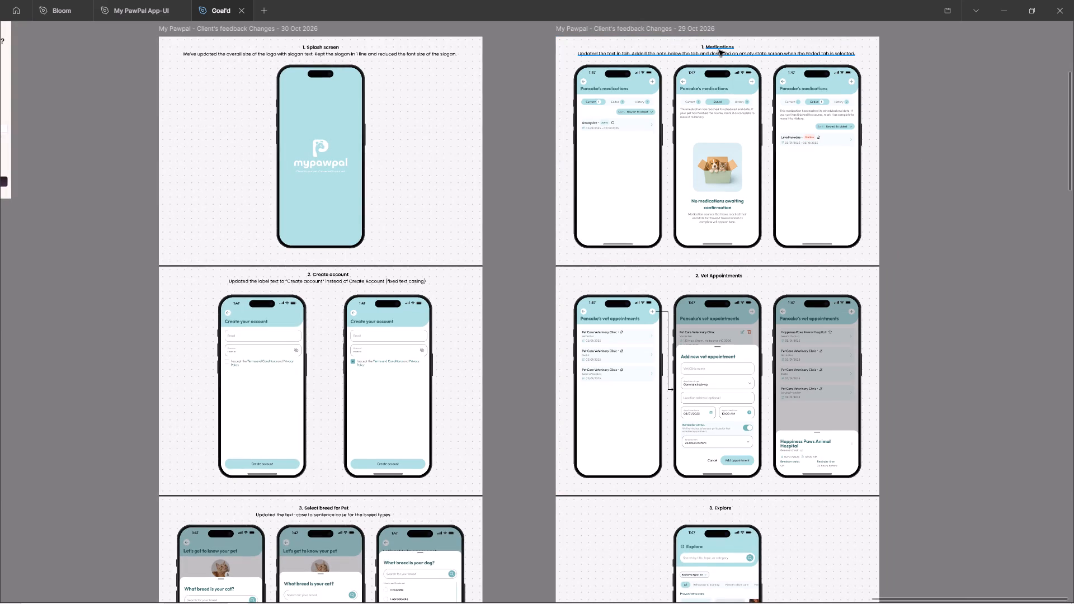
pyautogui.hotkey('ctrl', 'c')
pyautogui.keyDown('ctrl'); pyautogui.click(716, 269); pyautogui.keyUp('ctrl')
pyautogui.keyDown('ctrl'); pyautogui.click(712, 275); pyautogui.keyUp('ctrl')
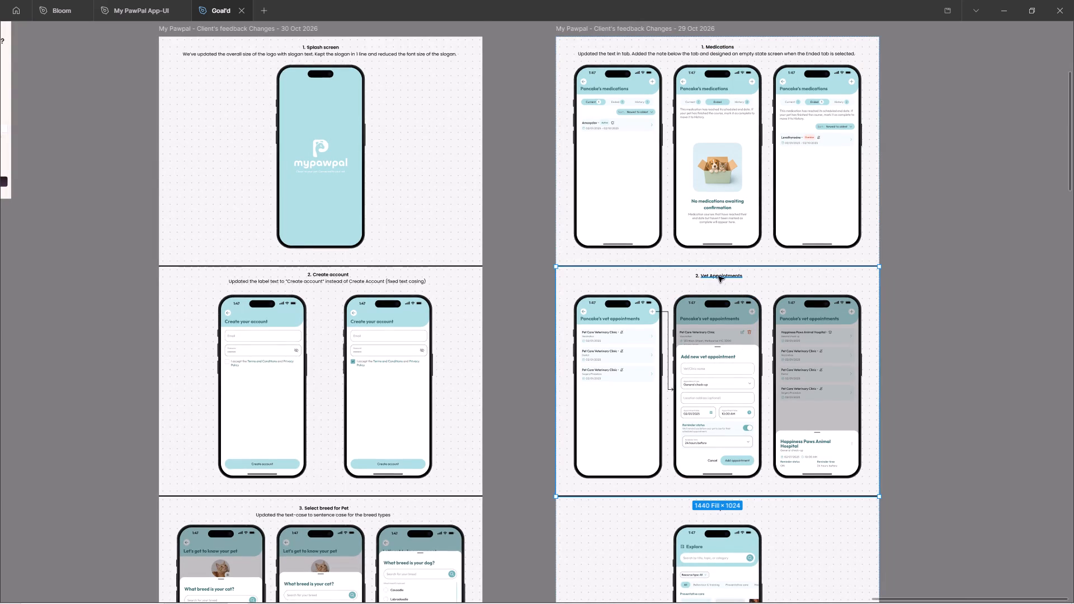
pyautogui.keyDown('ctrl'); pyautogui.scroll(12, 721, 277); pyautogui.keyUp('ctrl')
pyautogui.hotkey('ctrl', 'shift', 'r')
pyautogui.keyDown('ctrl'); pyautogui.doubleClick(712, 275); pyautogui.keyUp('ctrl')
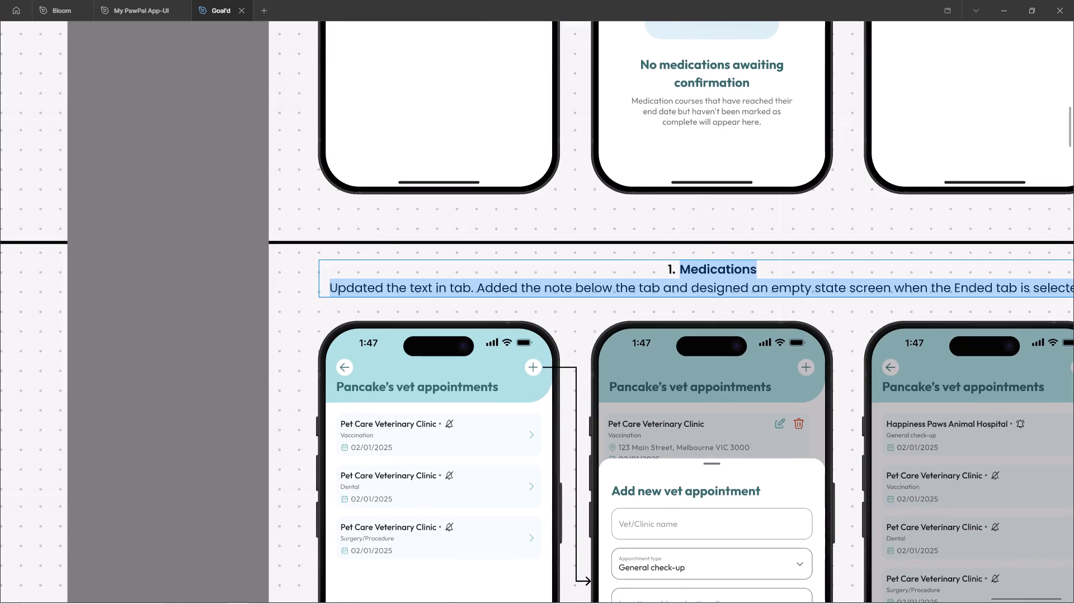
# Change the title in the copied text block of section 2 on the 29 Oct board to "Vet appointment".
pyautogui.moveTo(768, 267); pyautogui.dragTo(681, 278)
pyautogui.write('Ver')
pyautogui.press('space')
pyautogui.press('BackSpace')
pyautogui.press('BackSpace')
pyautogui.write('t apo')
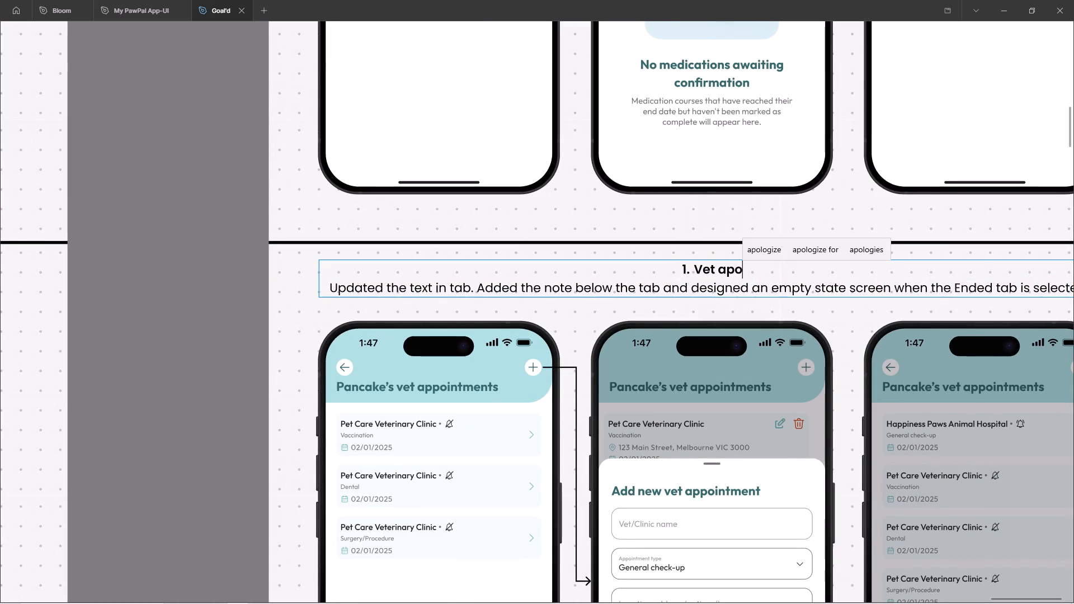
pyautogui.press('BackSpace')
pyautogui.write('point,e')
pyautogui.press('BackSpace')
pyautogui.press('BackSpace')
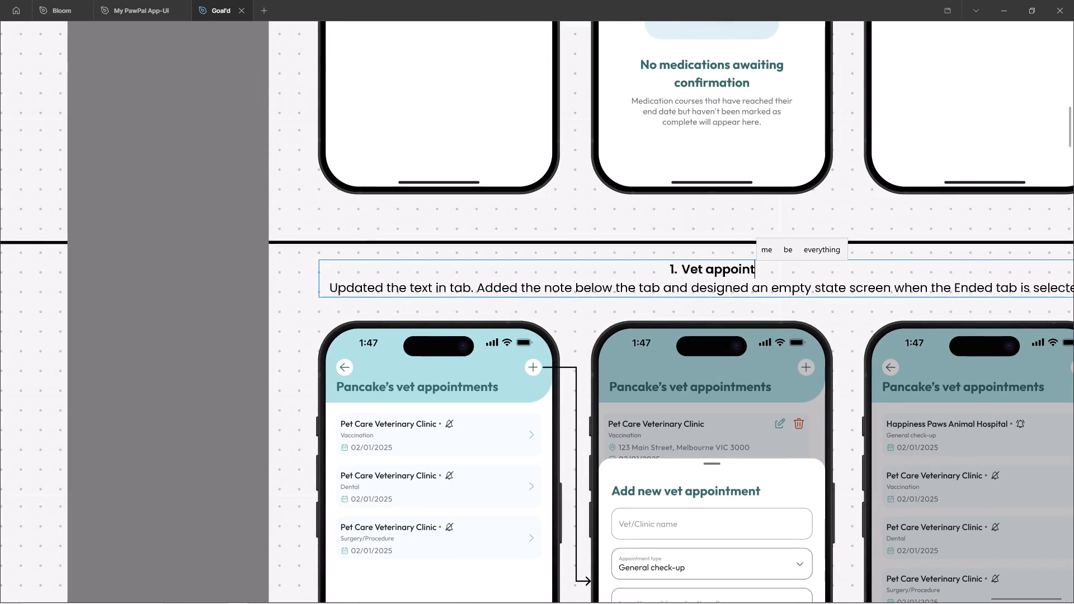
pyautogui.write('ment')
# Review the Vet appointment section's heading, description and phone mockups against the neighbouring sections.
pyautogui.keyDown('ctrl'); pyautogui.scroll(-3, 514, 272); pyautogui.keyUp('ctrl')
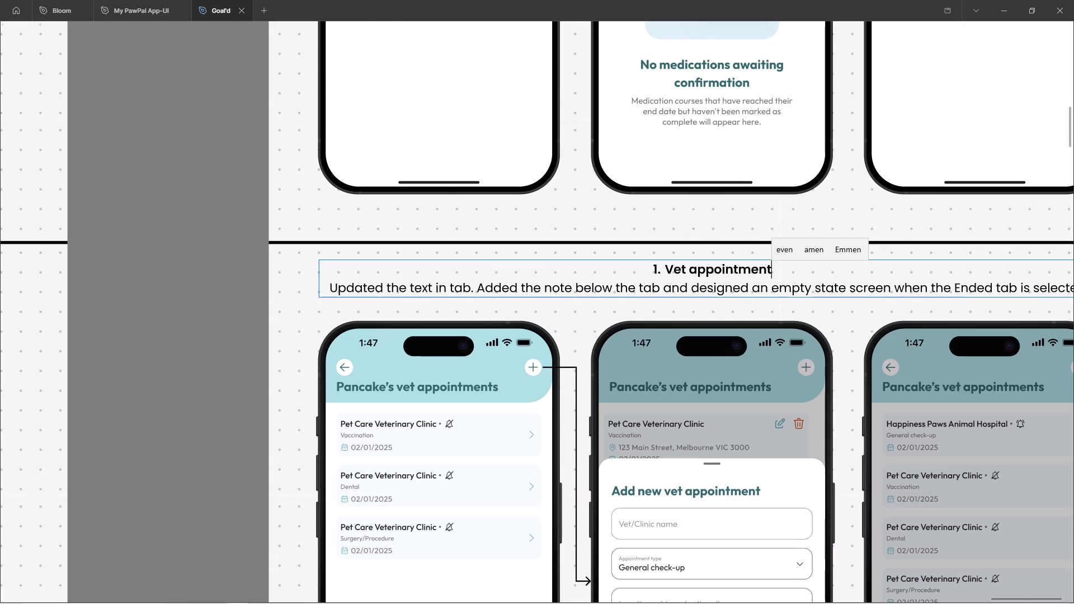
pyautogui.keyDown('ctrl'); pyautogui.scroll(-1, 514, 272); pyautogui.keyUp('ctrl')
pyautogui.keyDown('ctrl'); pyautogui.scroll(3, 559, 338); pyautogui.keyUp('ctrl')
pyautogui.keyDown('ctrl'); pyautogui.scroll(-2, 483, 259); pyautogui.keyUp('ctrl')
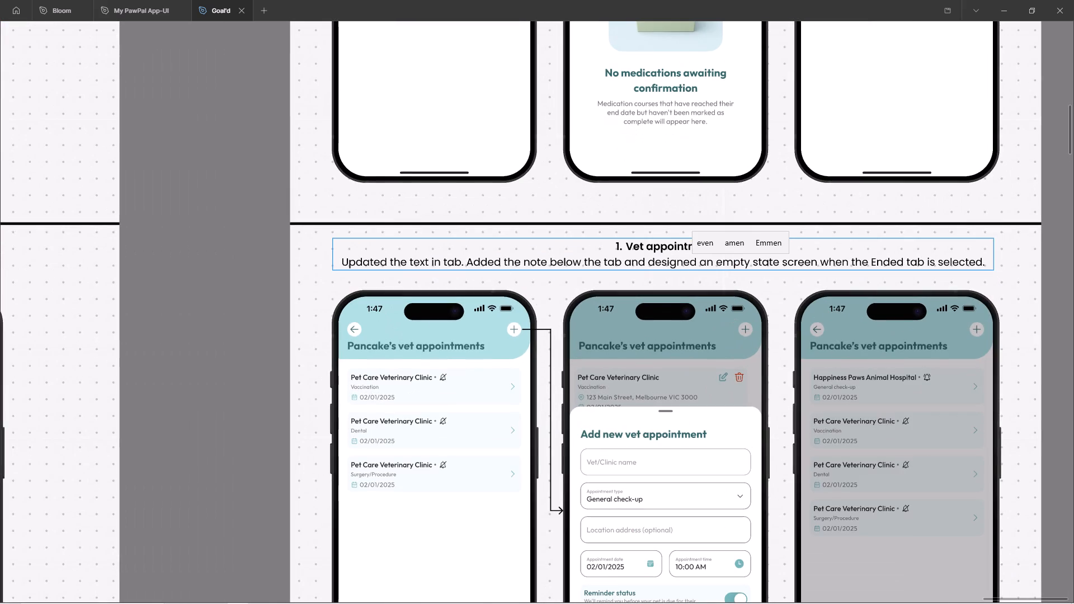
pyautogui.keyDown('ctrl'); pyautogui.scroll(-1, 484, 260); pyautogui.keyUp('ctrl')
pyautogui.doubleClick(960, 420)
pyautogui.press('space')
pyautogui.press('space')
pyautogui.press('space')
pyautogui.press('space')
pyautogui.press('space')
pyautogui.press('space')
pyautogui.press('space')
pyautogui.press('space')
pyautogui.press('space')
pyautogui.press('space')
pyautogui.press('space')
pyautogui.press('space')
pyautogui.press('space')
pyautogui.press('space')
pyautogui.press('space')
pyautogui.press('space')
pyautogui.press('space')
pyautogui.press('space')
pyautogui.press('space')
pyautogui.press('space')
pyautogui.moveTo(919, 449); pyautogui.dragTo(966, 382)
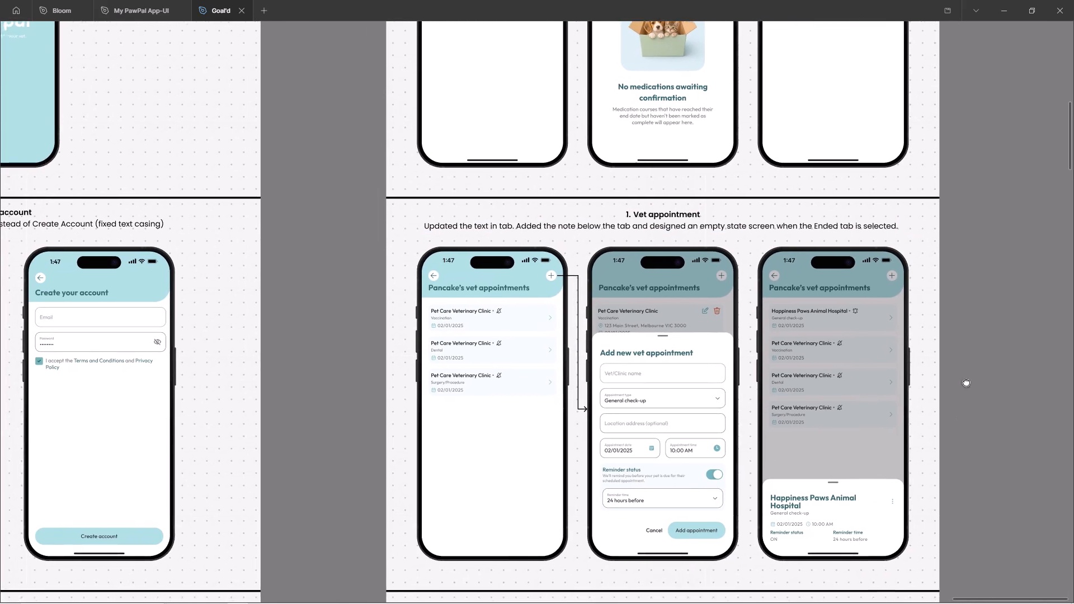
pyautogui.moveTo(966, 382); pyautogui.dragTo(930, 254)
pyautogui.keyDown('ctrl'); pyautogui.scroll(-2, 919, 257); pyautogui.keyUp('ctrl')
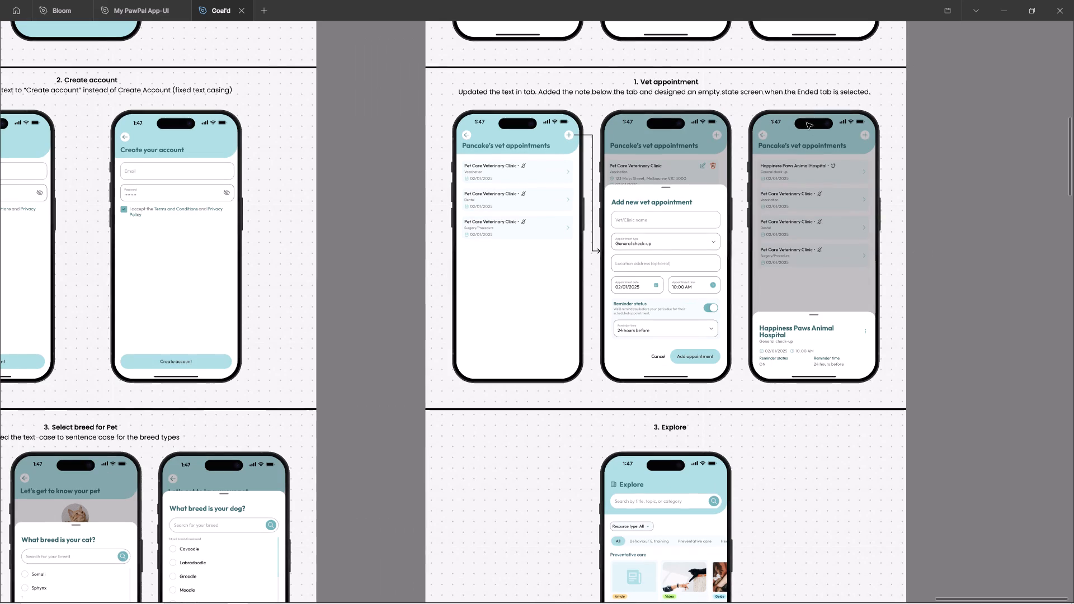
pyautogui.keyDown('ctrl'); pyautogui.scroll(6, 635, 71); pyautogui.keyUp('ctrl')
pyautogui.keyDown('ctrl'); pyautogui.scroll(-8, 635, 71); pyautogui.keyUp('ctrl')
pyautogui.keyDown('ctrl'); pyautogui.scroll(3, 642, 67); pyautogui.keyUp('ctrl')
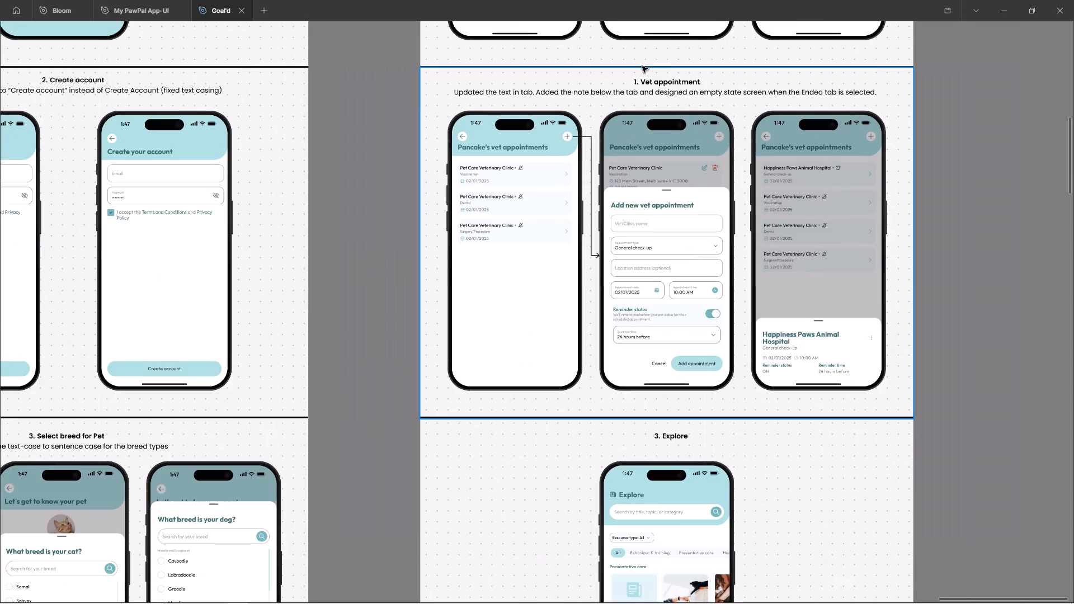
pyautogui.keyDown('ctrl'); pyautogui.scroll(2, 642, 67); pyautogui.keyUp('ctrl')
pyautogui.keyDown('ctrl'); pyautogui.click(567, 94); pyautogui.keyUp('ctrl')
pyautogui.keyDown('ctrl'); pyautogui.click(548, 112); pyautogui.keyUp('ctrl')
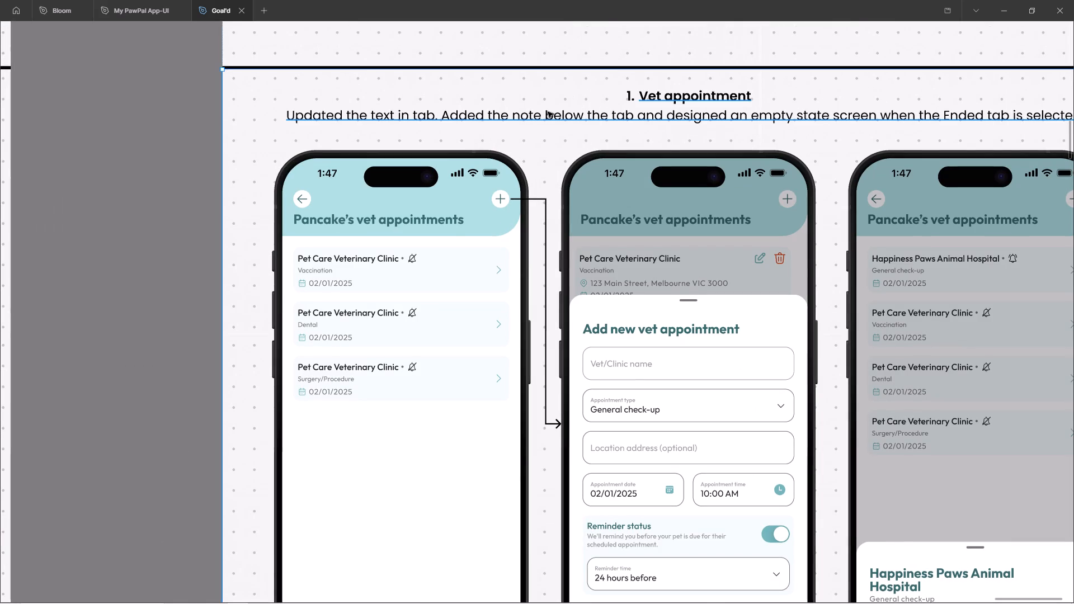
pyautogui.keyDown('ctrl'); pyautogui.scroll(-3, 548, 112); pyautogui.keyUp('ctrl')
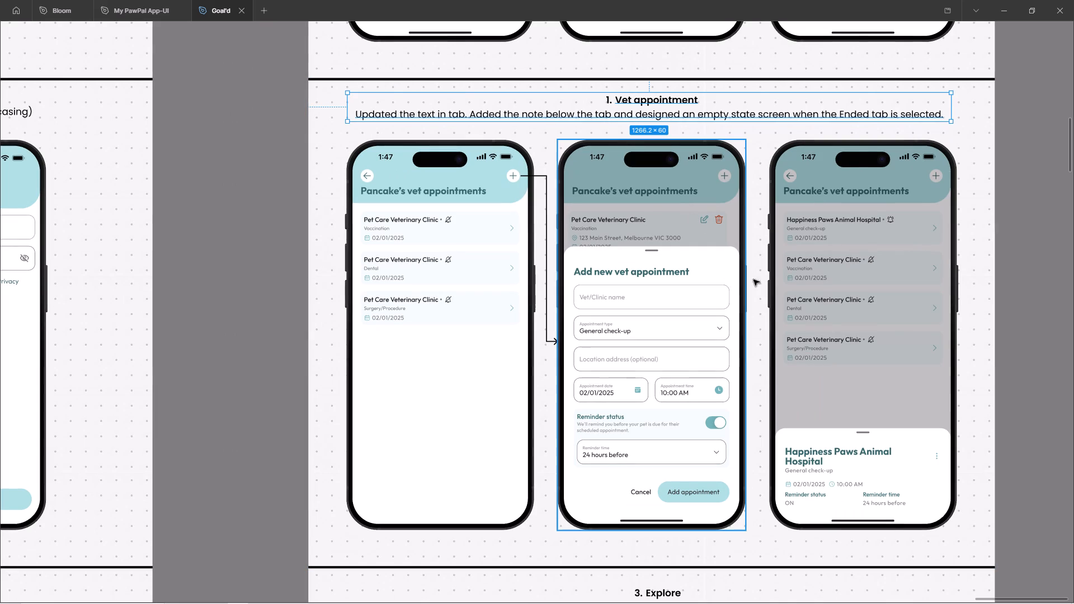
pyautogui.click(465, 216)
pyautogui.click(623, 238)
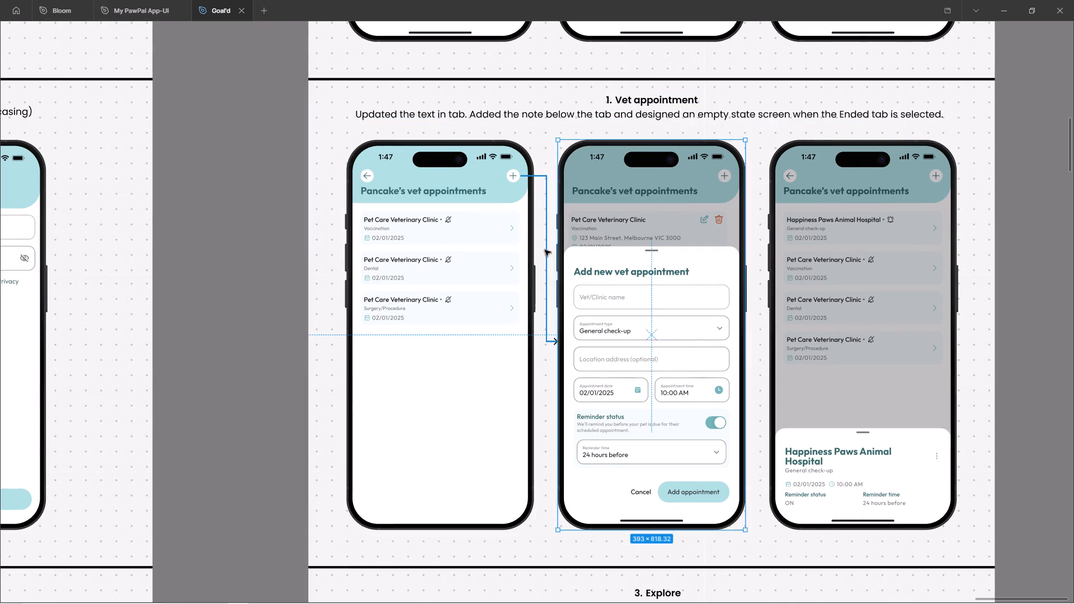
pyautogui.keyDown('ctrl'); pyautogui.scroll(-1, 557, 247); pyautogui.keyUp('ctrl')
pyautogui.scroll(2, 598, 121)
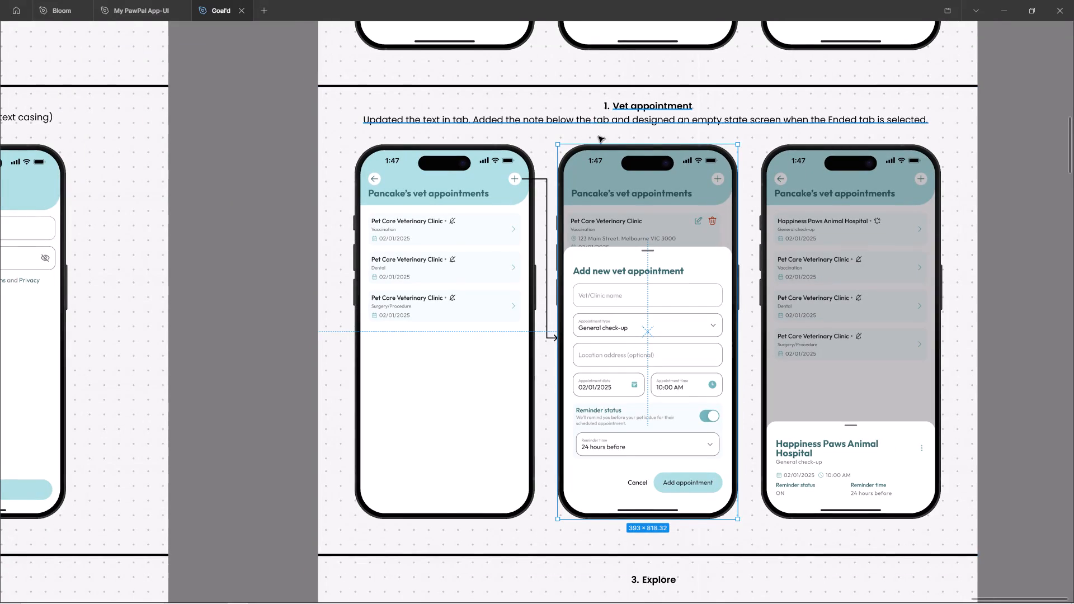
# Renumber the Vet appointment heading to "2.".
pyautogui.keyDown('ctrl'); pyautogui.doubleClick(567, 136); pyautogui.keyUp('ctrl')
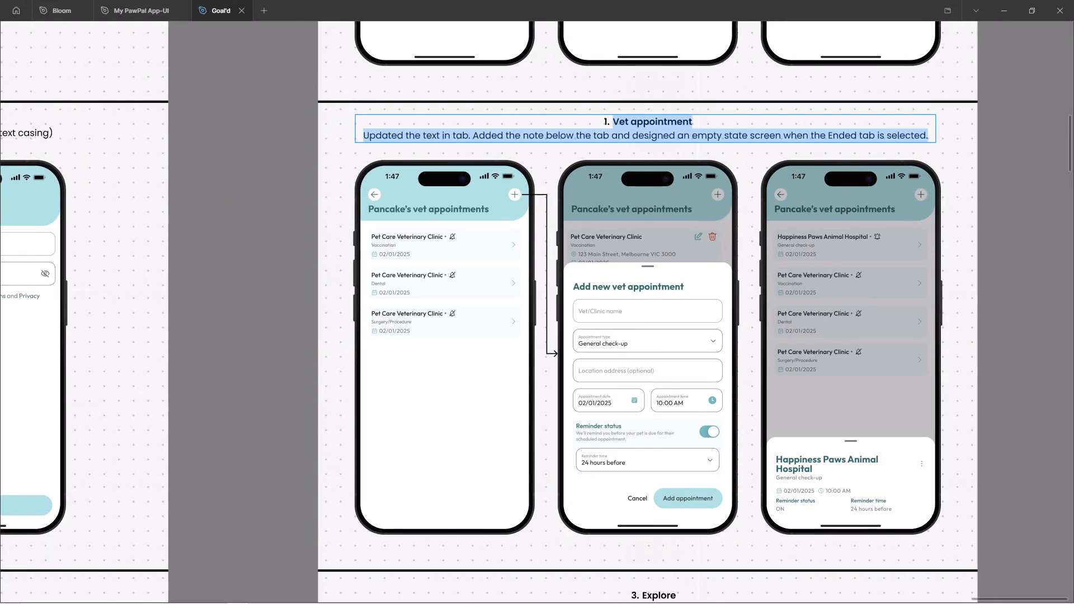
pyautogui.moveTo(364, 137); pyautogui.dragTo(1073, 159)
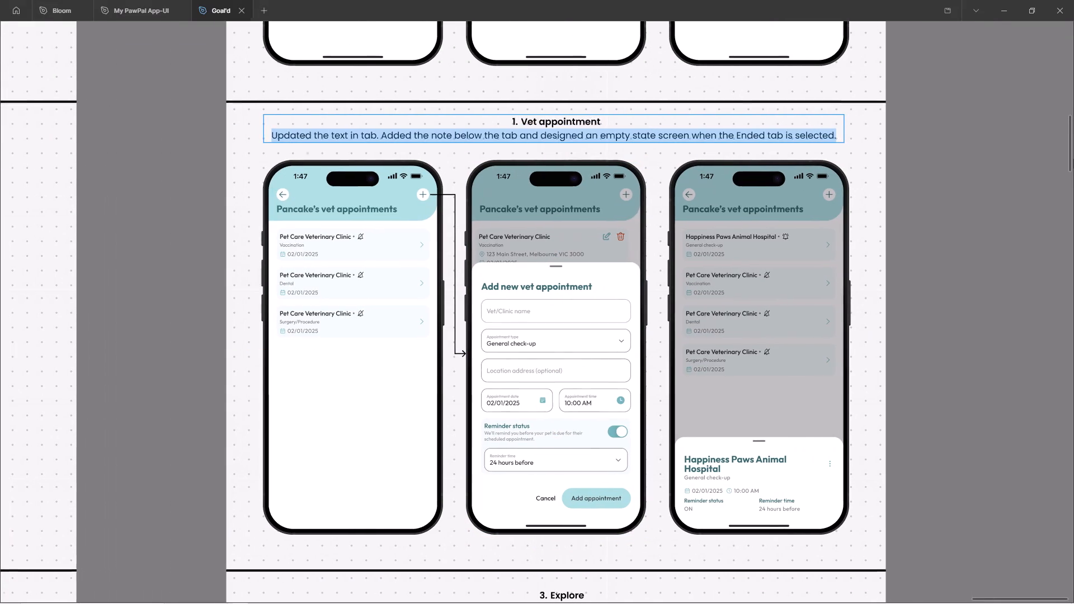
pyautogui.scroll(1, 549, 144)
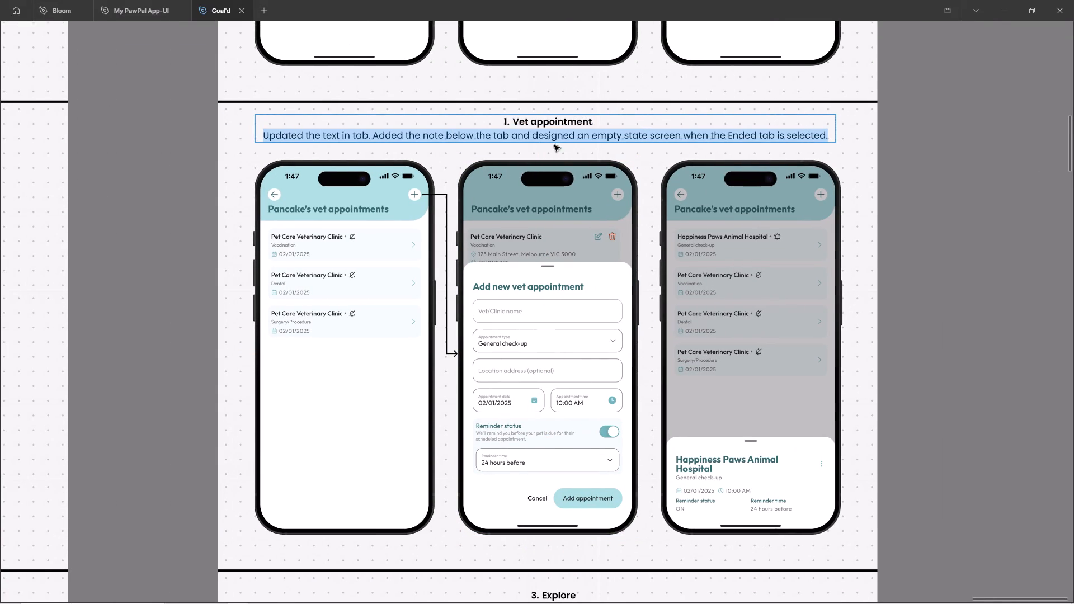
pyautogui.scroll(7, 554, 145)
pyautogui.scroll(-1, 554, 145)
pyautogui.scroll(10, 554, 145)
pyautogui.scroll(-12, 560, 142)
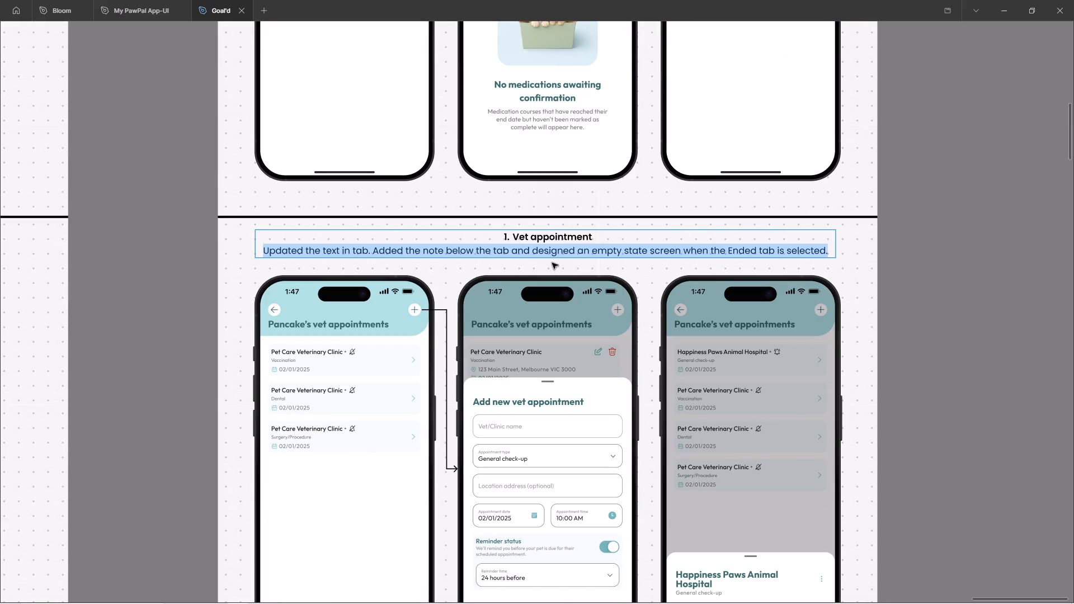
pyautogui.click(494, 237)
pyautogui.press('=')
pyautogui.press('BackSpace')
pyautogui.press('BackSpace')
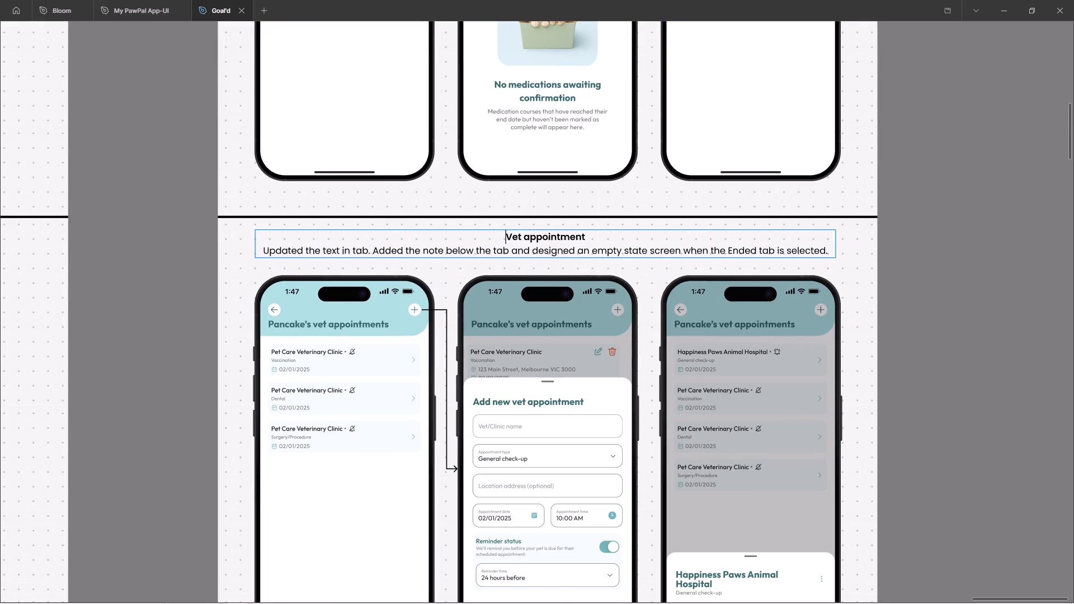
pyautogui.write('2,')
pyautogui.press('space')
pyautogui.press('BackSpace')
pyautogui.press('BackSpace')
pyautogui.write('.')
pyautogui.press('space')
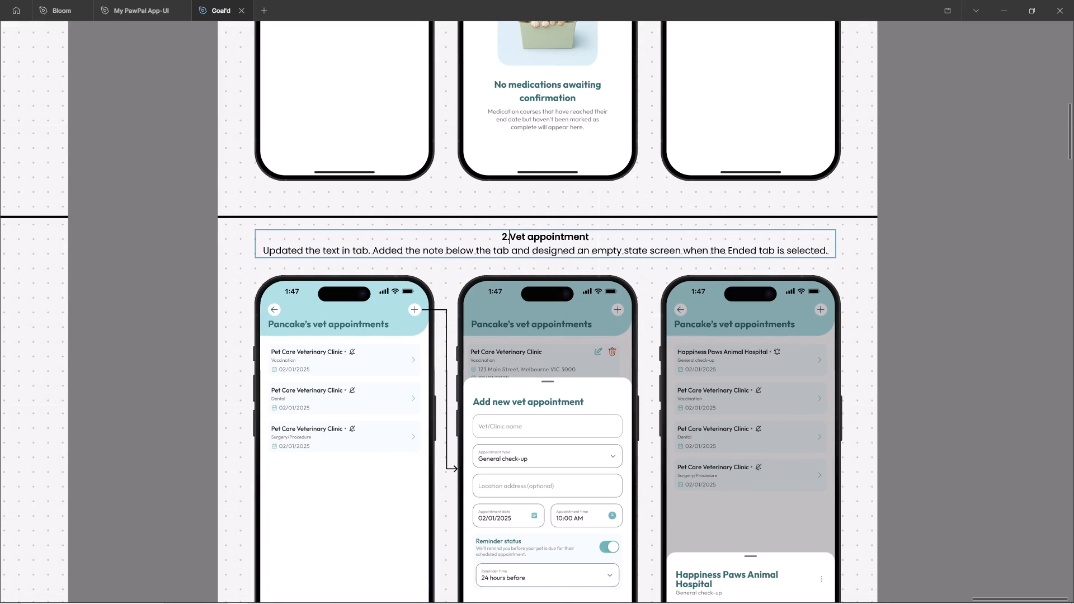
# Replace the Vet appointment description with "Make Location address field optional and user will type manually in this field".
pyautogui.moveTo(828, 249); pyautogui.dragTo(317, 250)
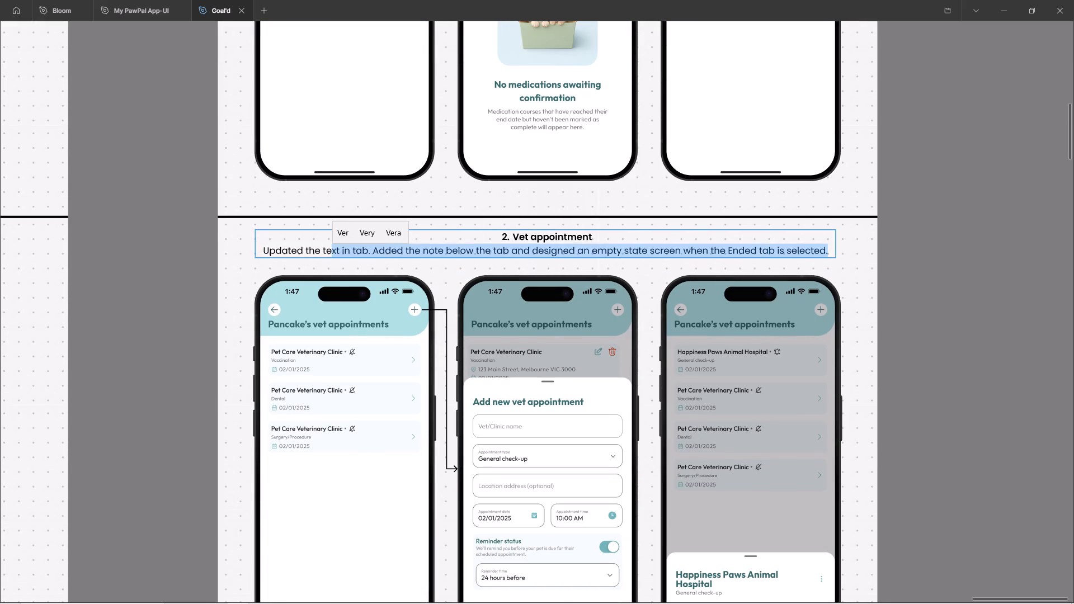
pyautogui.moveTo(317, 250); pyautogui.dragTo(250, 251)
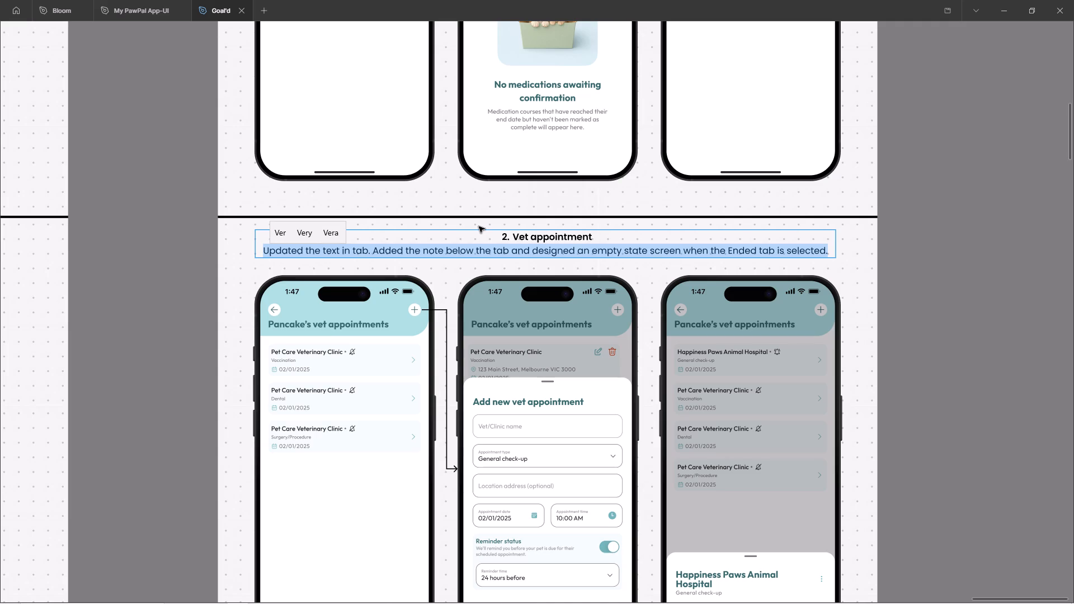
pyautogui.write('MAke')
pyautogui.press('space')
pyautogui.press('BackSpace')
pyautogui.press('BackSpace')
pyautogui.press('BackSpace')
pyautogui.press('BackSpace')
pyautogui.write('ake Location address field')
pyautogui.press('space')
pyautogui.write('optional')
pyautogui.press('space')
pyautogui.write('ad')
pyautogui.press('BackSpace')
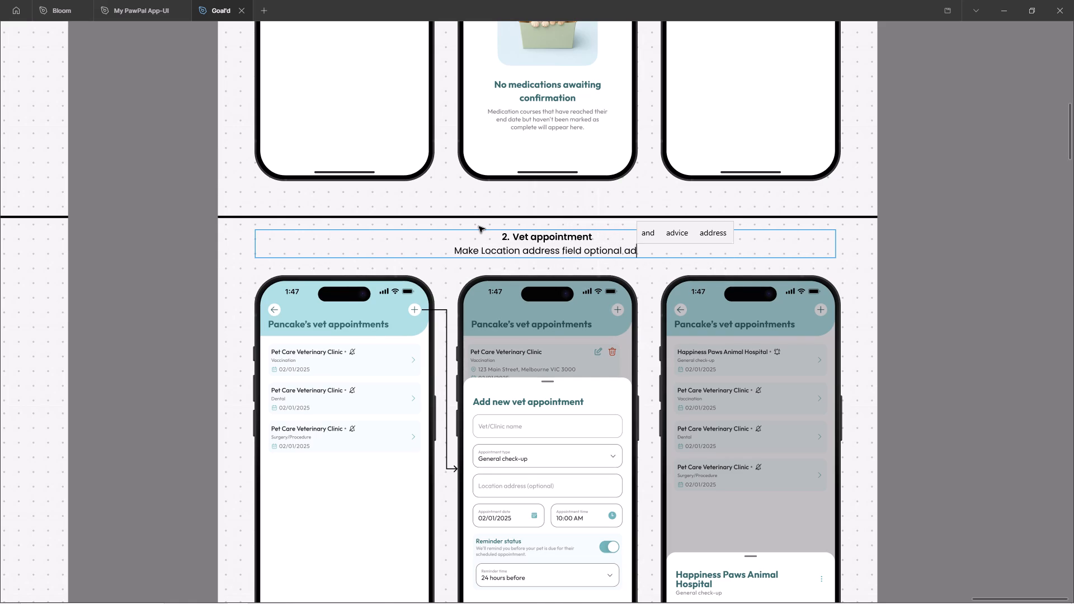
pyautogui.write('nd n')
pyautogui.press('BackSpace')
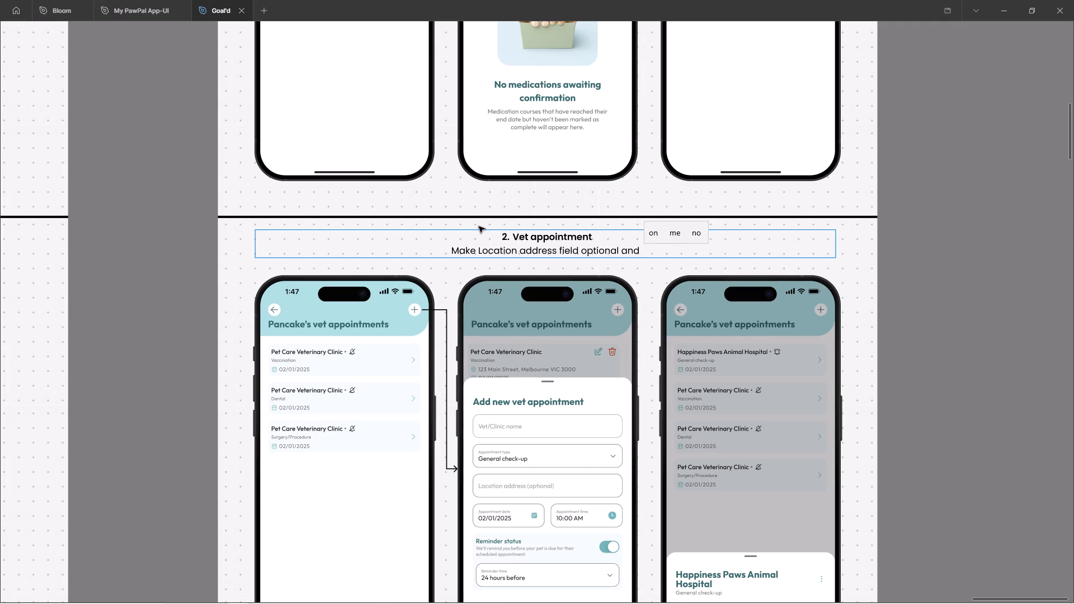
pyautogui.write('user wil')
pyautogui.write('l se')
pyautogui.press('BackSpace')
pyautogui.press('BackSpace')
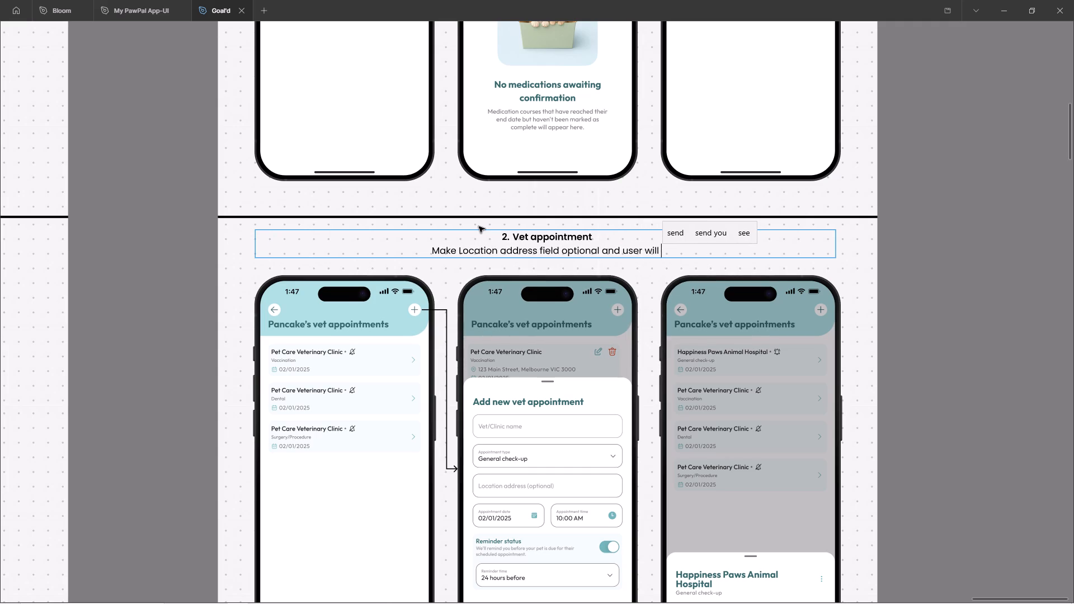
pyautogui.write('type manually in th')
pyautogui.press('s')
pyautogui.press('BackSpace')
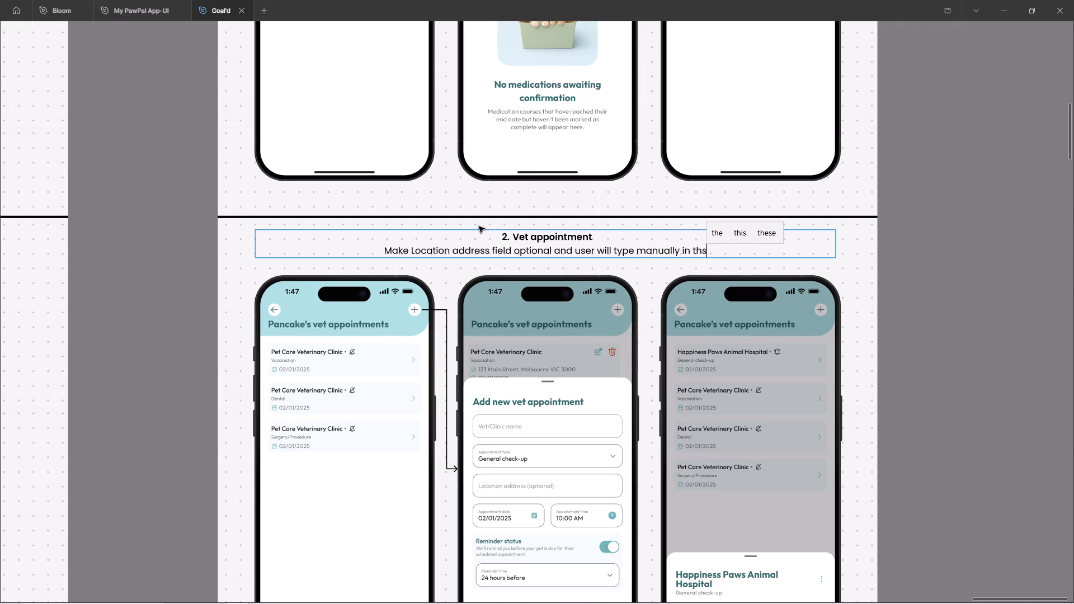
pyautogui.write('is field')
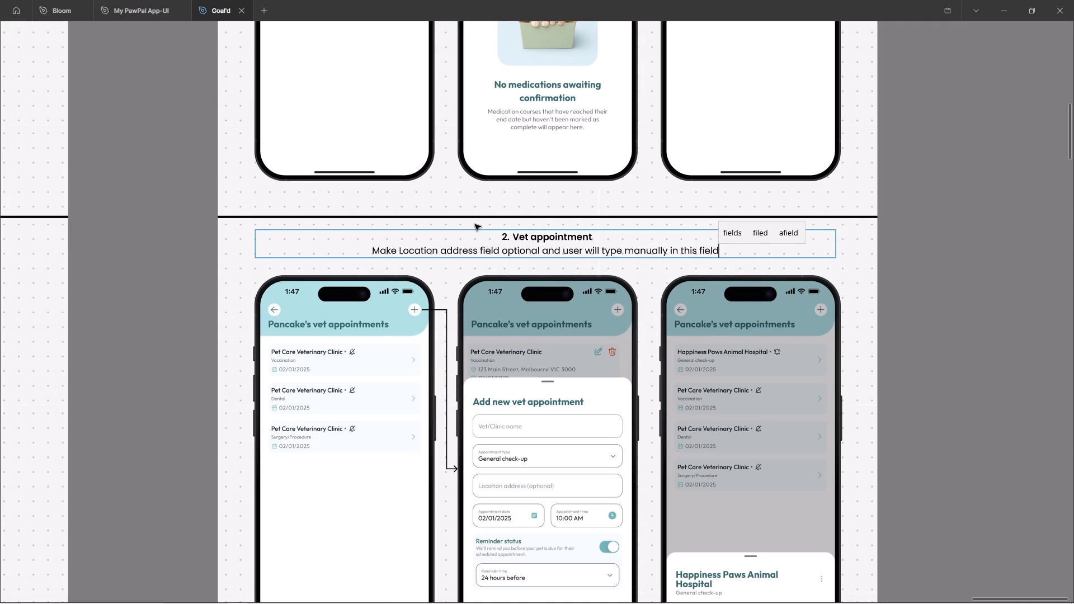
pyautogui.click(421, 254)
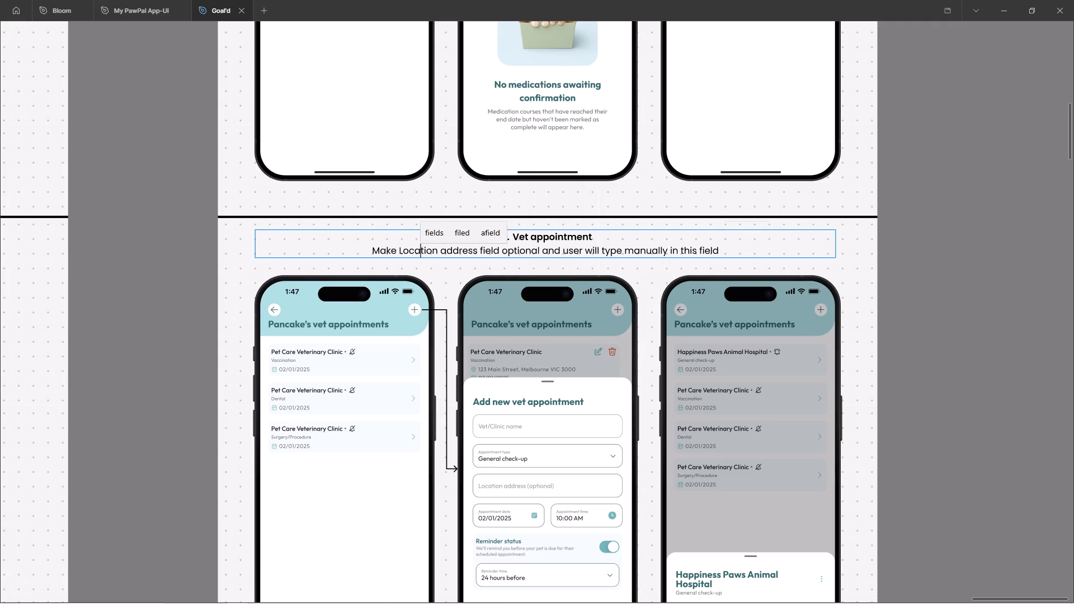
pyautogui.click(927, 351)
# Delete the third phone mockup, showing the Happiness Paws Animal Hospital details, from the Vet appointment section.
pyautogui.click(871, 361)
pyautogui.scroll(-4, 911, 340)
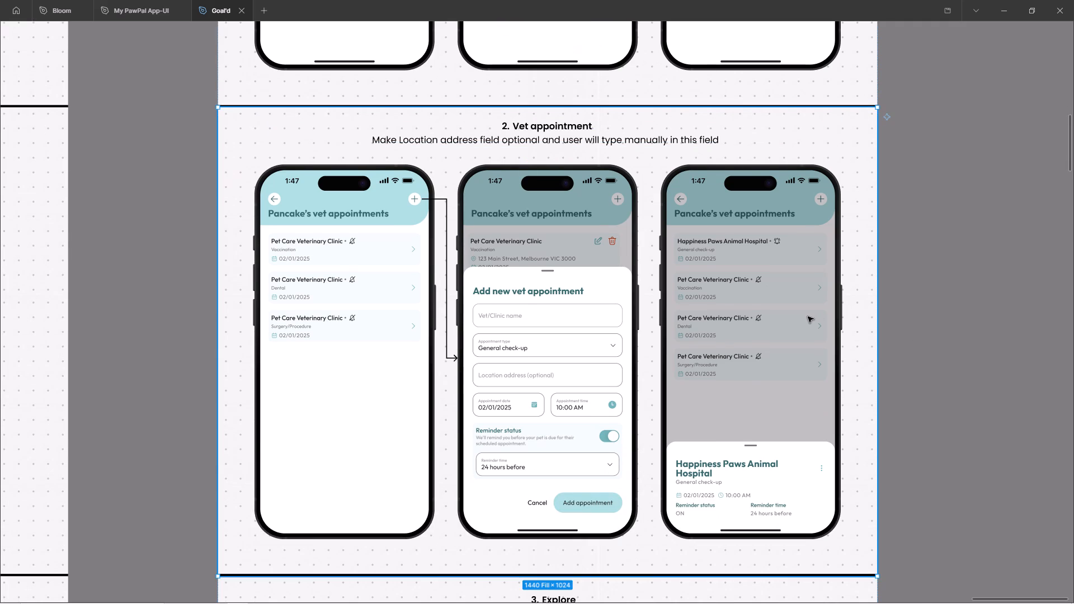
pyautogui.doubleClick(808, 317)
pyautogui.press('Delete')
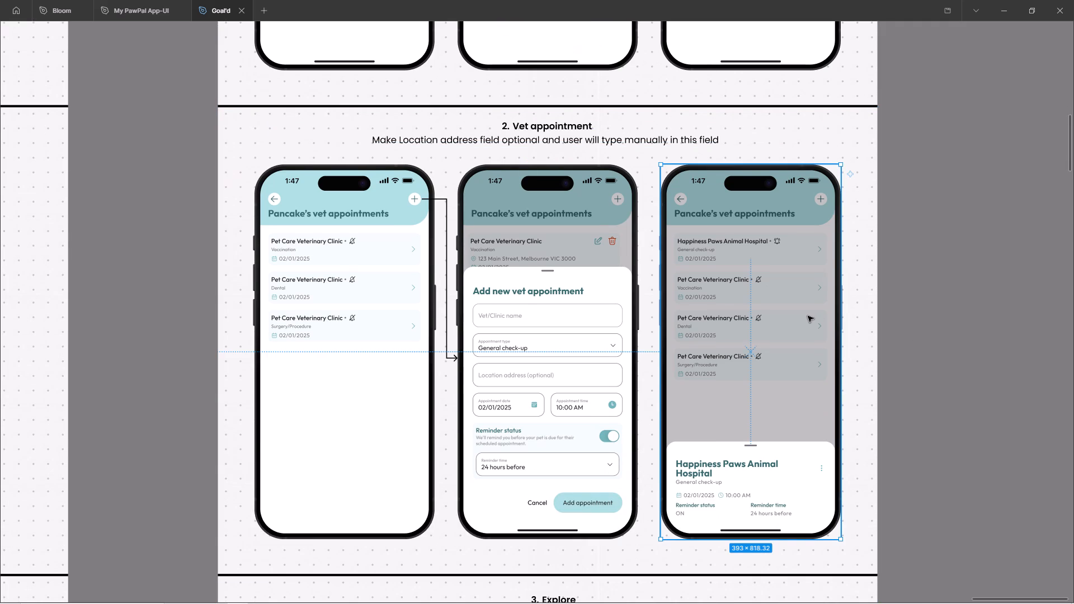
# Group the two remaining vet appointment mockups with their connector arrow and centre the group horizontally in the section.
pyautogui.doubleClick(481, 315)
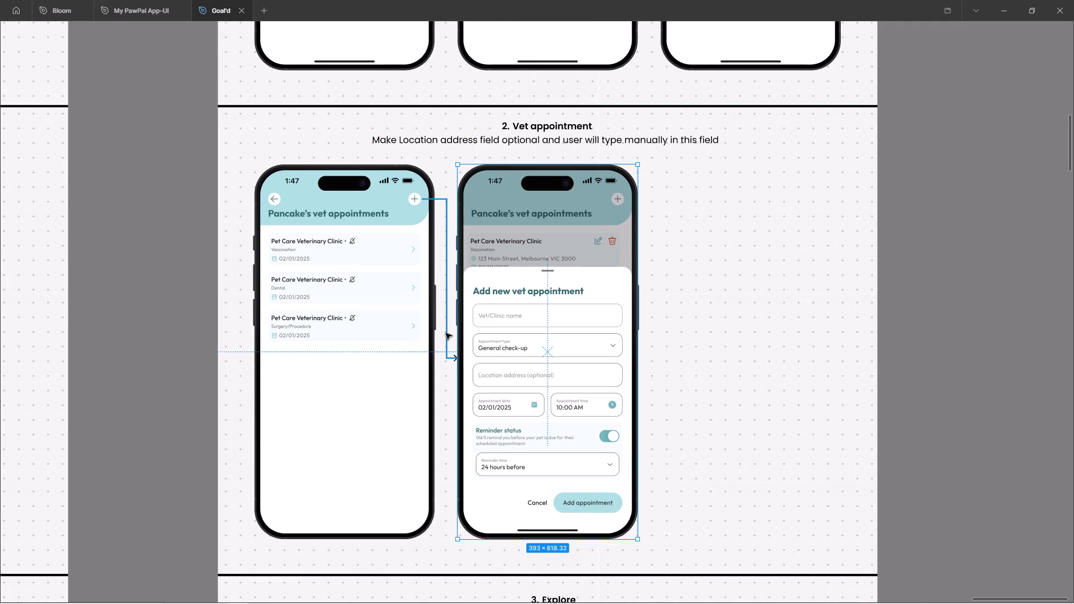
pyautogui.keyDown('shift'); pyautogui.click(446, 333); pyautogui.keyUp('shift')
pyautogui.keyDown('shift'); pyautogui.click(393, 328); pyautogui.keyUp('shift')
pyautogui.hotkey('ctrl', 'g')
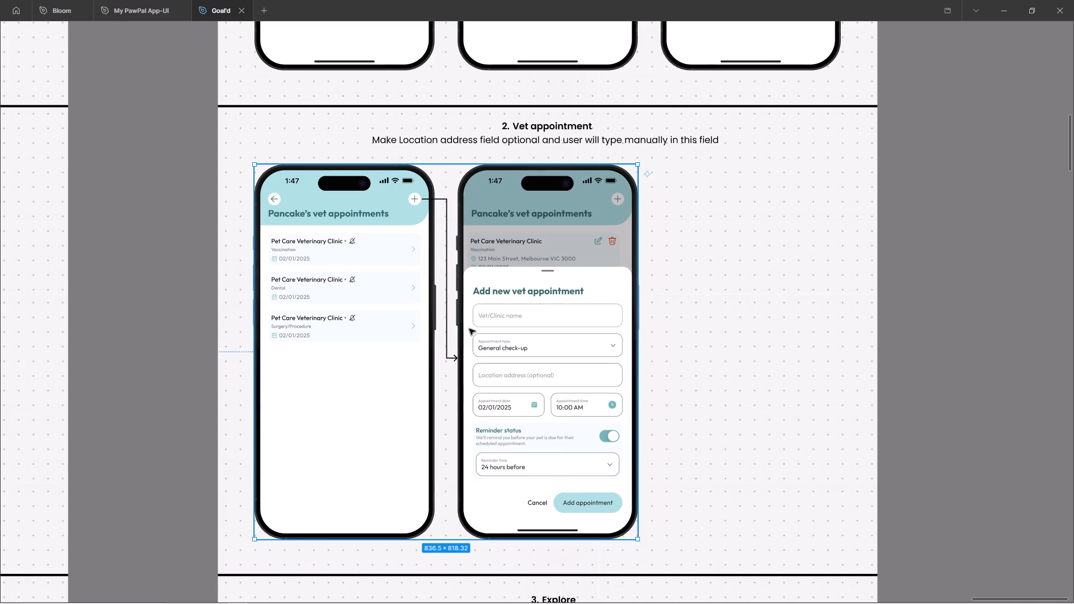
pyautogui.hotkey('alt', 'h')
pyautogui.click(913, 284)
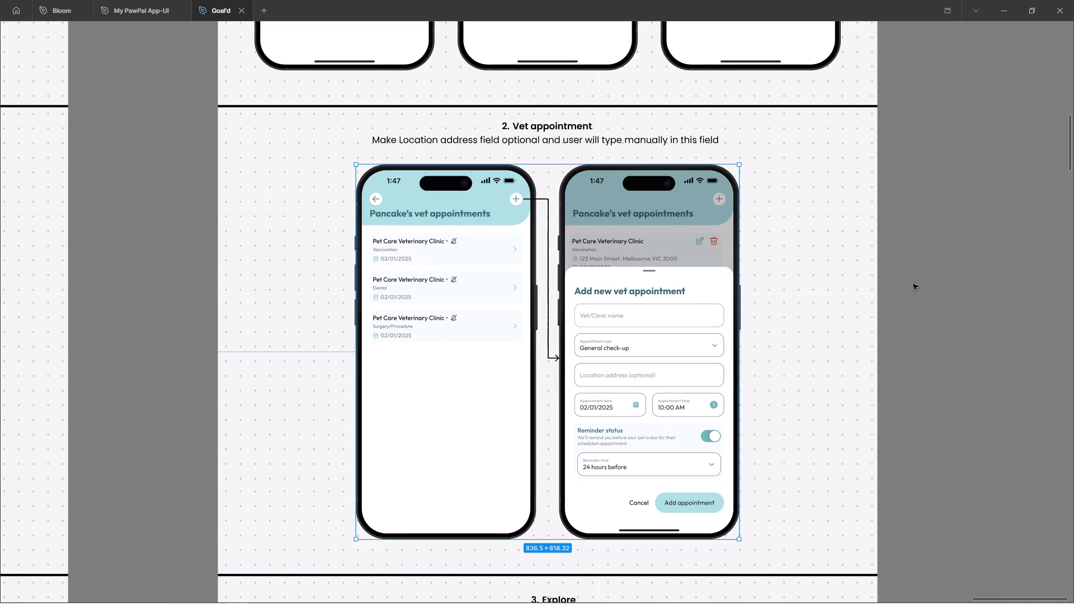
# Ungroup the centred vet appointment mockups and connector arrow.
pyautogui.press('space')
pyautogui.press('space')
pyautogui.moveTo(923, 233); pyautogui.dragTo(924, 301)
pyautogui.click(484, 274)
pyautogui.doubleClick(484, 274)
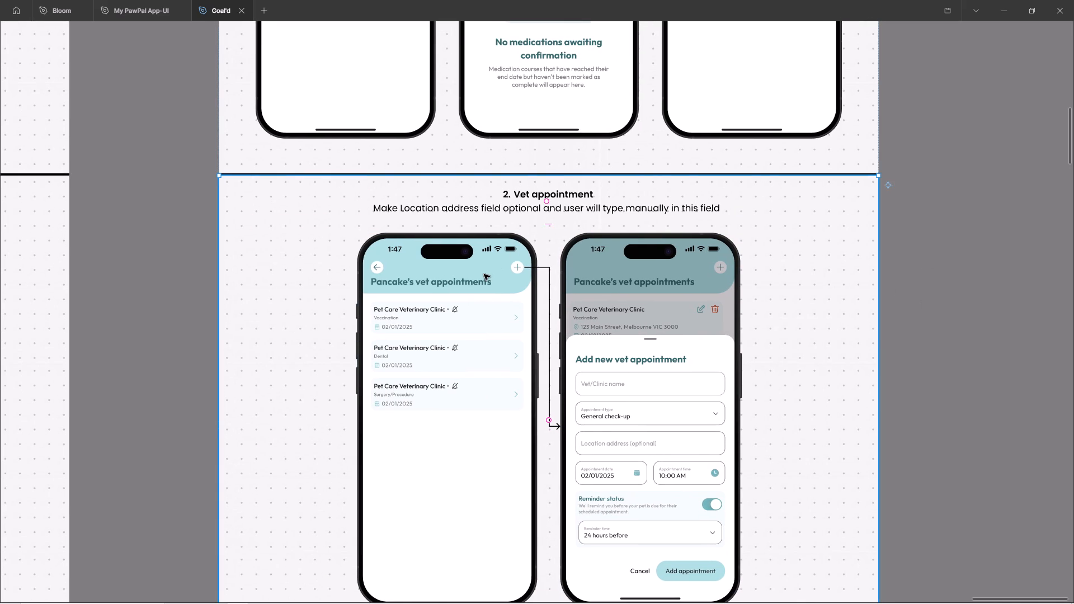
pyautogui.hotkey('ctrl', 'shift', 'g')
pyautogui.click(947, 332)
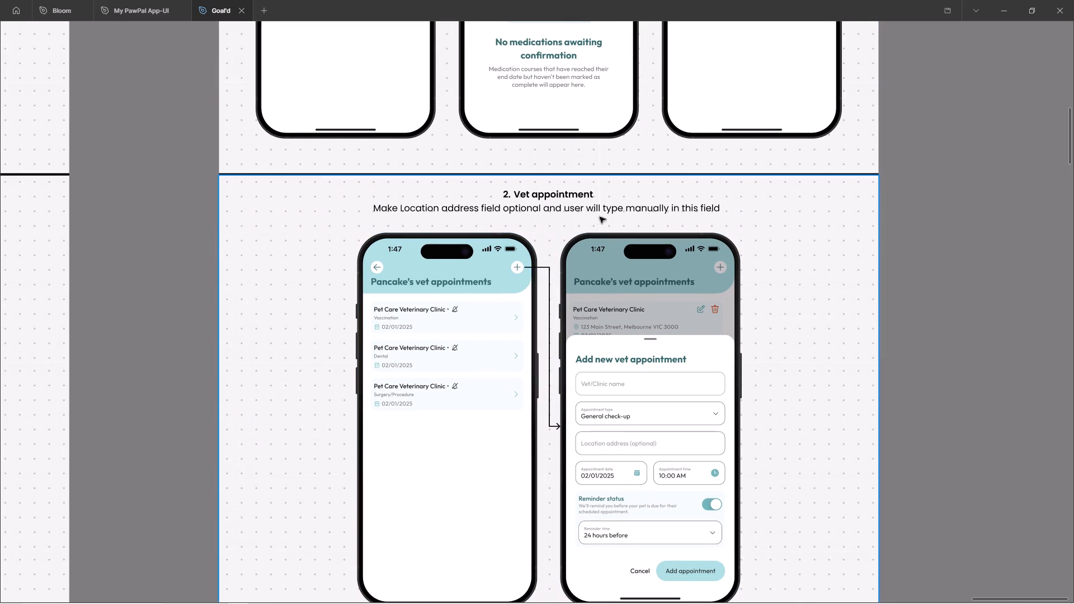
# Replace the word "Make" with "Keep" at the start of the Vet appointment description.
pyautogui.keyDown('ctrl'); pyautogui.doubleClick(497, 210); pyautogui.keyUp('ctrl')
pyautogui.doubleClick(383, 208)
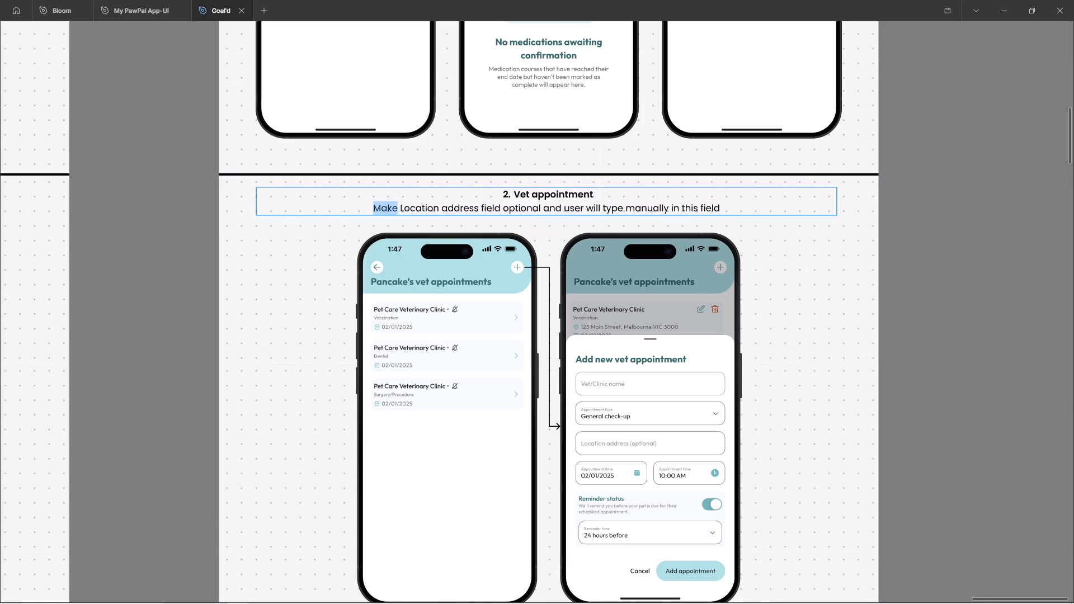
pyautogui.write('Ke')
pyautogui.write('ep')
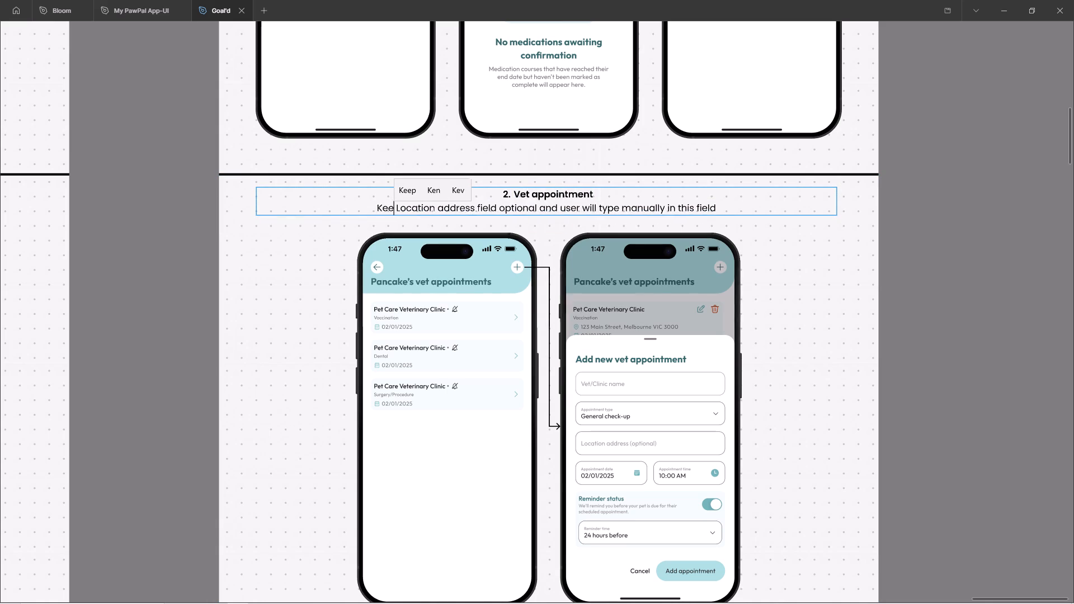
pyautogui.scroll(15, 416, 270)
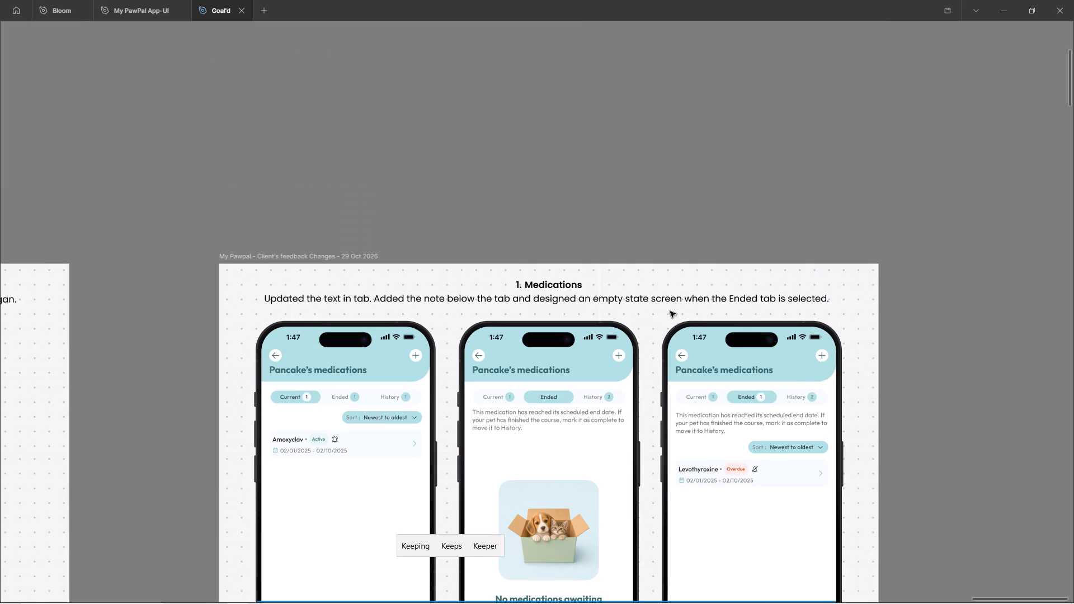
# Find the word "kept" on the page and replace it with "Keep" in the Splash screen description.
pyautogui.keyDown('ctrl'); pyautogui.scroll(-7, 729, 246); pyautogui.keyUp('ctrl')
pyautogui.keyDown('ctrl'); pyautogui.doubleClick(604, 212); pyautogui.keyUp('ctrl')
pyautogui.keyDown('ctrl'); pyautogui.scroll(5, 211, 329); pyautogui.keyUp('ctrl')
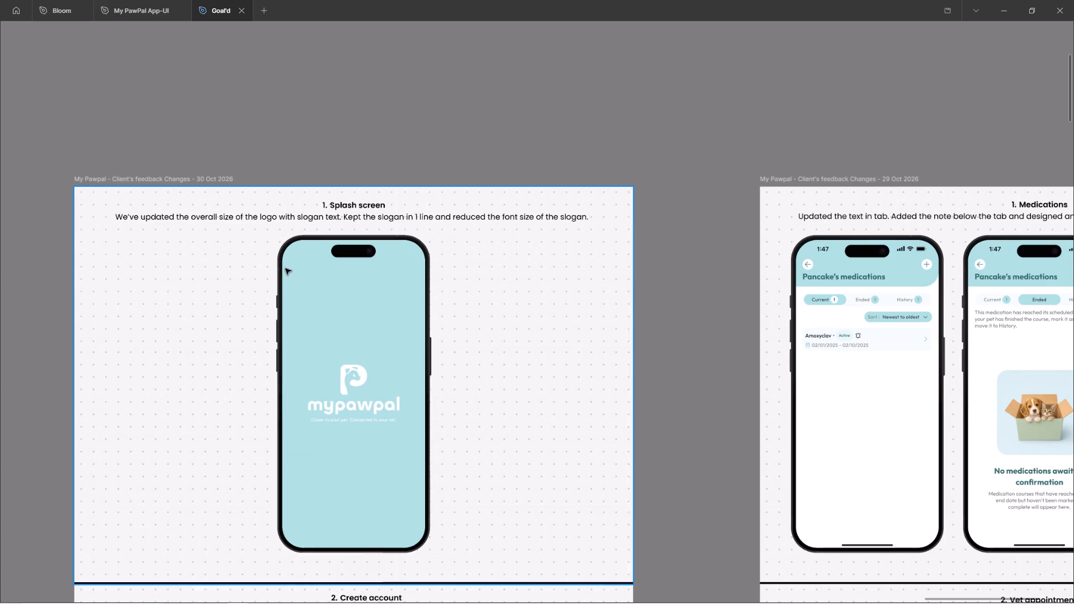
pyautogui.scroll(-6, 285, 268)
pyautogui.scroll(1, 285, 268)
pyautogui.scroll(-3, 285, 268)
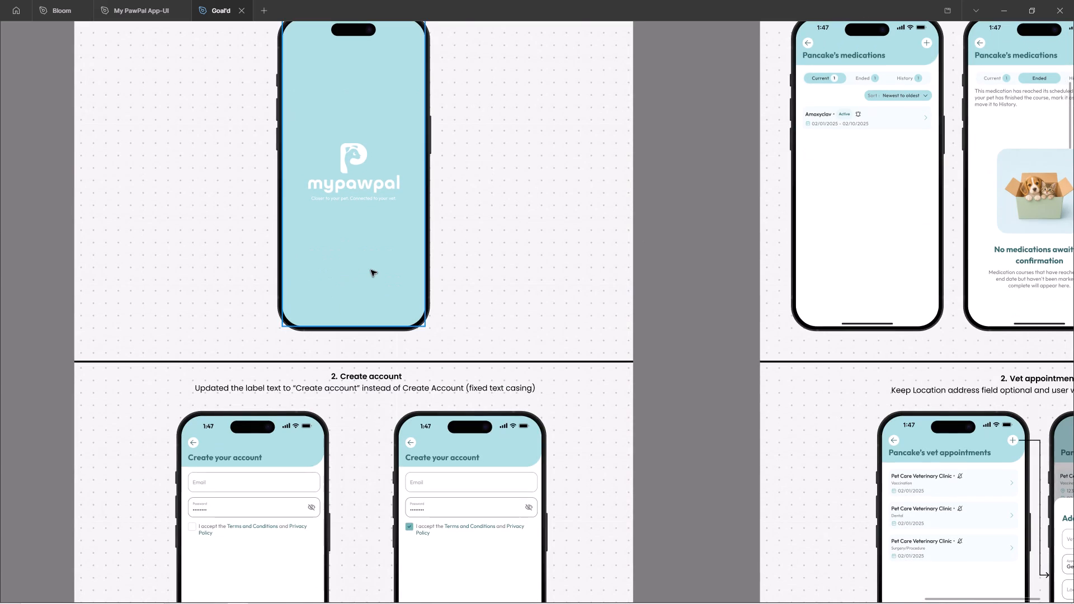
pyautogui.hotkey('ctrl', 'f')
pyautogui.write('kept')
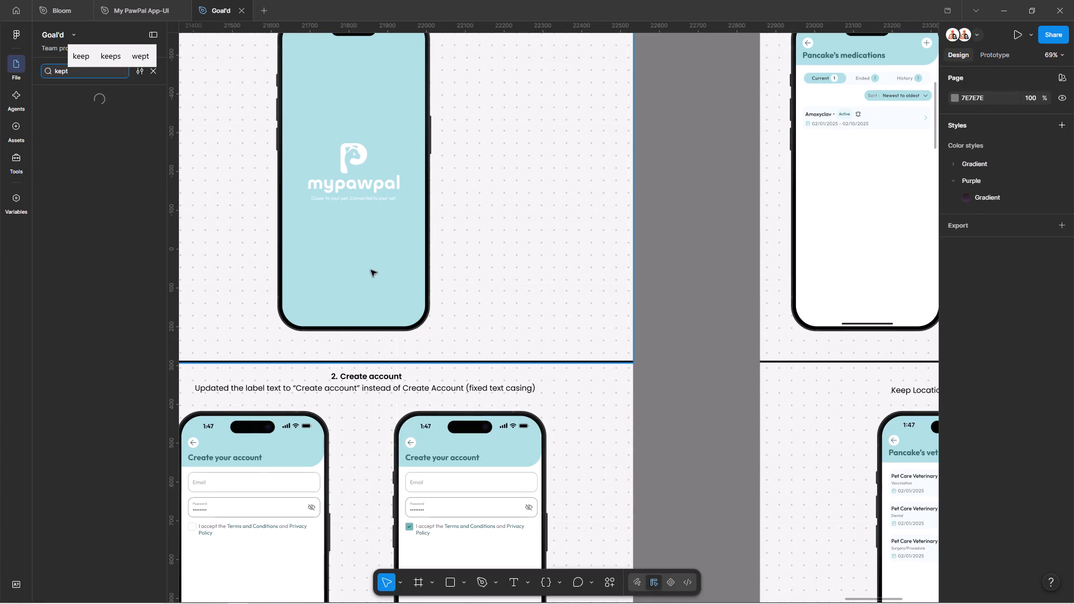
pyautogui.keyDown('ctrl'); pyautogui.scroll(7, 559, 307); pyautogui.keyUp('ctrl')
pyautogui.keyDown('ctrl'); pyautogui.tripleClick(559, 307); pyautogui.keyUp('ctrl')
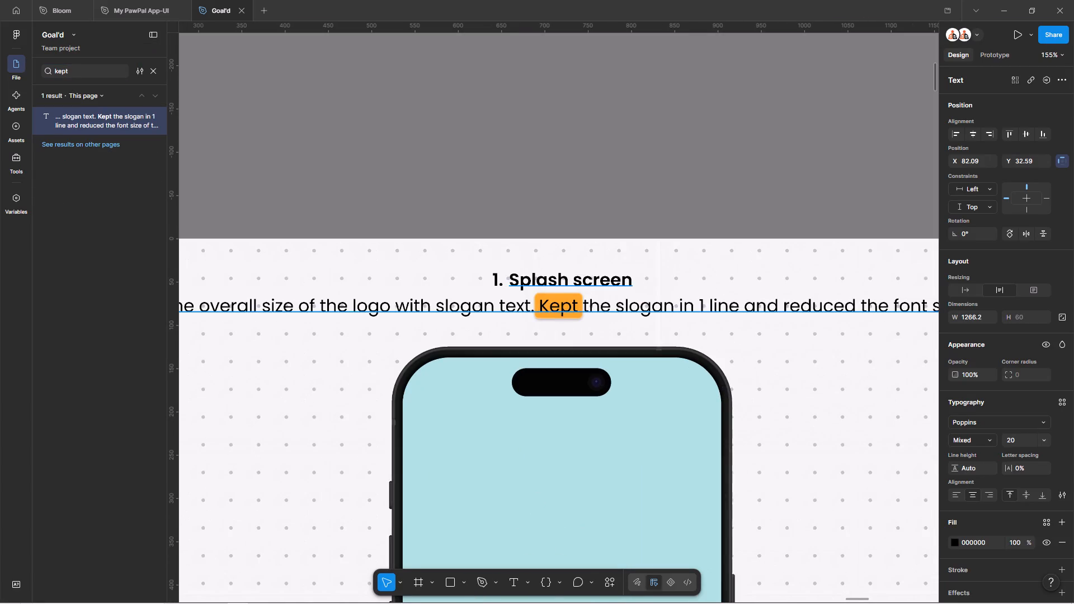
pyautogui.doubleClick(552, 309)
pyautogui.write('Keep')
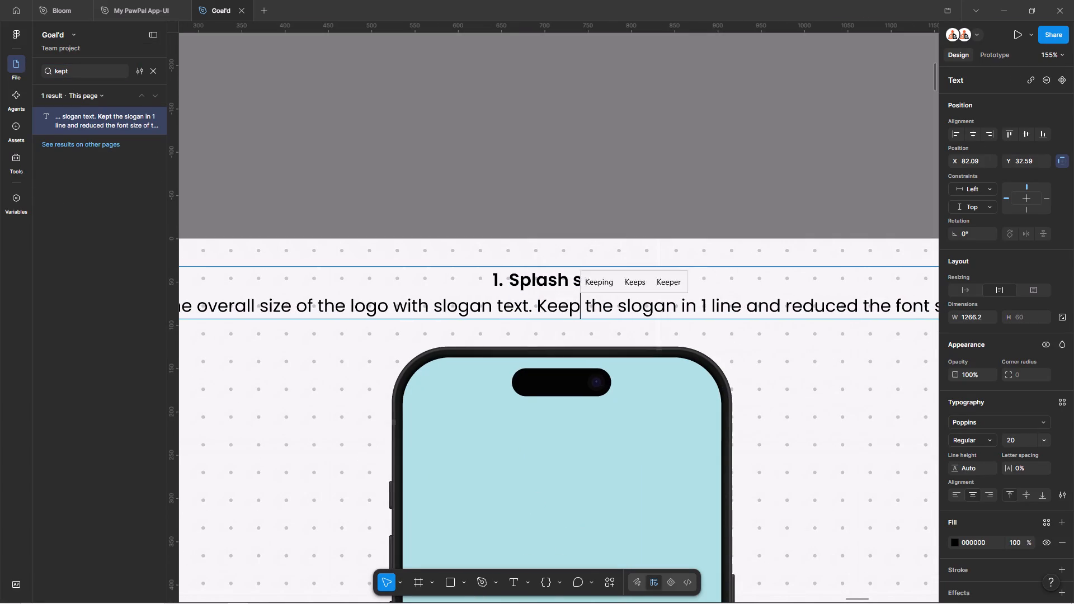
pyautogui.doubleClick(566, 182)
pyautogui.hotkey('ctrl', '\\')
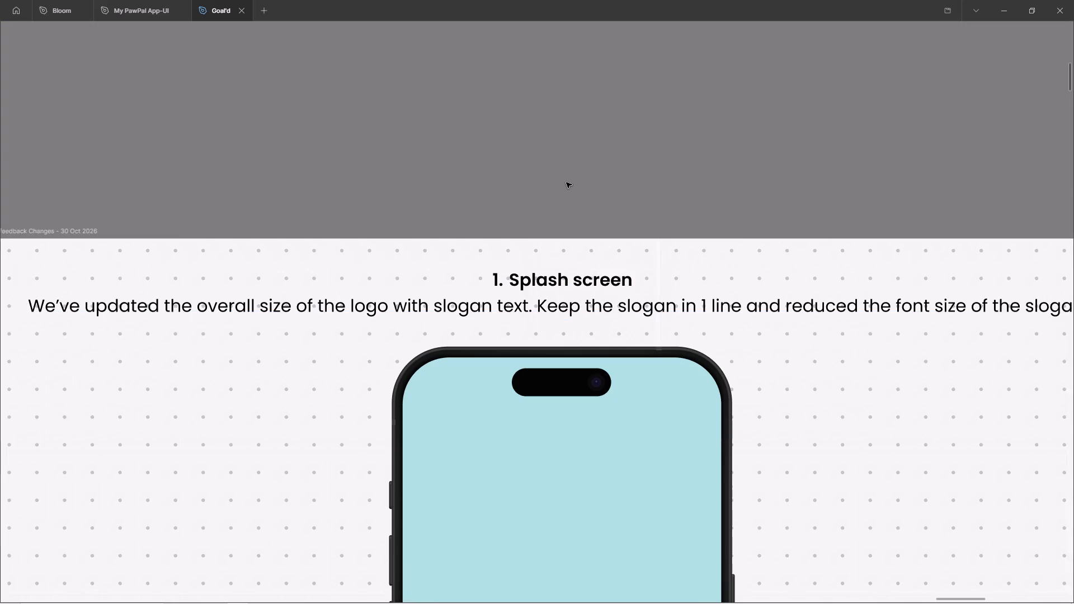
# Shorten the Vet appointment description on the 29 Oct board to "Keep Location address field optional.".
pyautogui.hotkey('shift', '!')
pyautogui.keyDown('shift'); pyautogui.scroll(-7, 563, 187); pyautogui.keyUp('shift')
pyautogui.keyDown('ctrl'); pyautogui.scroll(9, 817, 119); pyautogui.keyUp('ctrl')
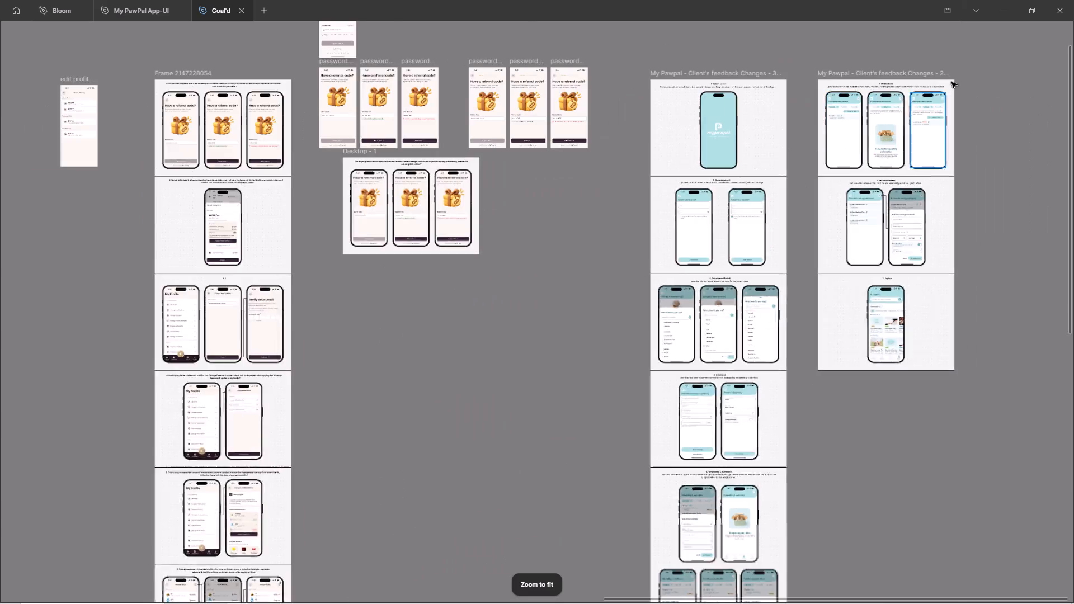
pyautogui.keyDown('ctrl'); pyautogui.scroll(16, 951, 82); pyautogui.keyUp('ctrl')
pyautogui.press('space')
pyautogui.keyDown('ctrl'); pyautogui.scroll(-6, 967, 201); pyautogui.keyUp('ctrl')
pyautogui.press('space')
pyautogui.press('space')
pyautogui.press('space')
pyautogui.press('space')
pyautogui.press('space')
pyautogui.press('space')
pyautogui.press('space')
pyautogui.press('space')
pyautogui.press('space')
pyautogui.press('space')
pyautogui.press('space')
pyautogui.press('space')
pyautogui.press('space')
pyautogui.press('space')
pyautogui.press('space')
pyautogui.press('space')
pyautogui.press('space')
pyautogui.press('space')
pyautogui.press('space')
pyautogui.press('space')
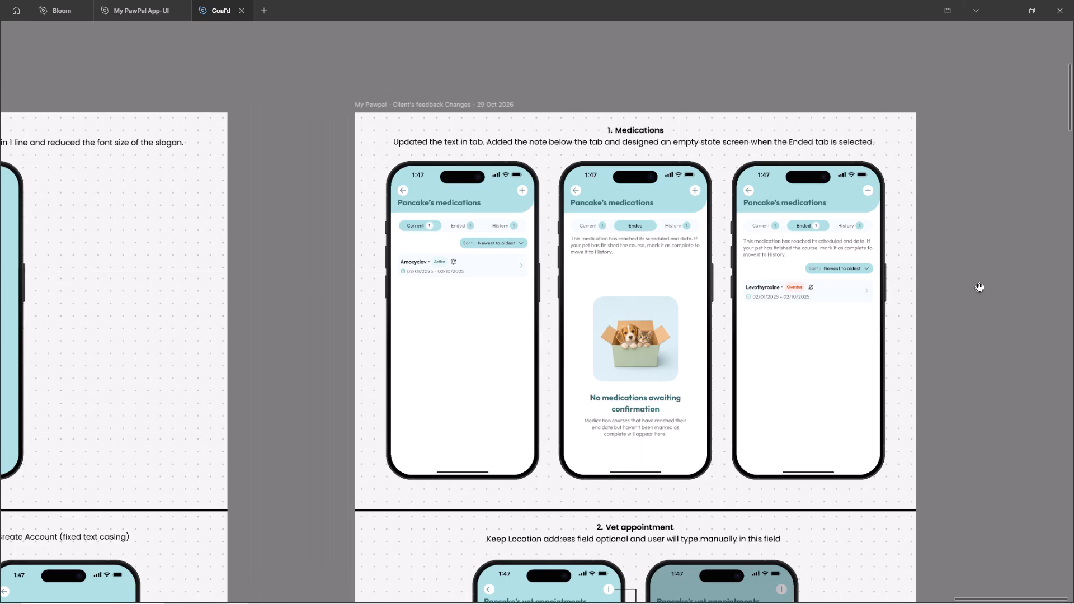
pyautogui.moveTo(980, 289); pyautogui.dragTo(969, 72)
pyautogui.moveTo(964, 285); pyautogui.dragTo(971, 147)
pyautogui.keyDown('ctrl'); pyautogui.scroll(4, 573, 204); pyautogui.keyUp('ctrl')
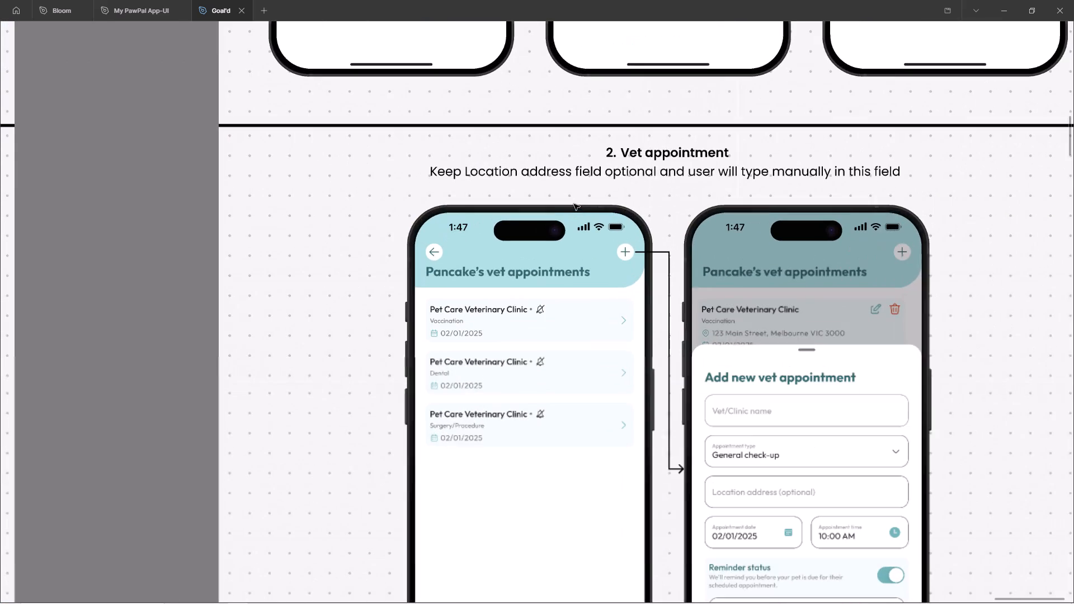
pyautogui.keyDown('ctrl'); pyautogui.scroll(-2, 579, 201); pyautogui.keyUp('ctrl')
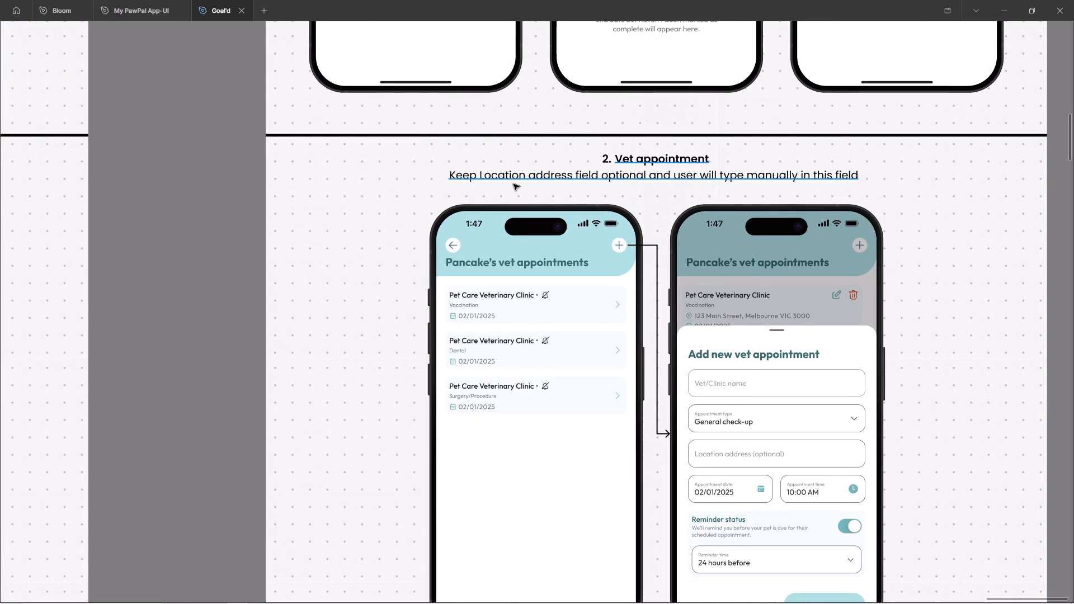
pyautogui.keyDown('ctrl'); pyautogui.click(518, 181); pyautogui.keyUp('ctrl')
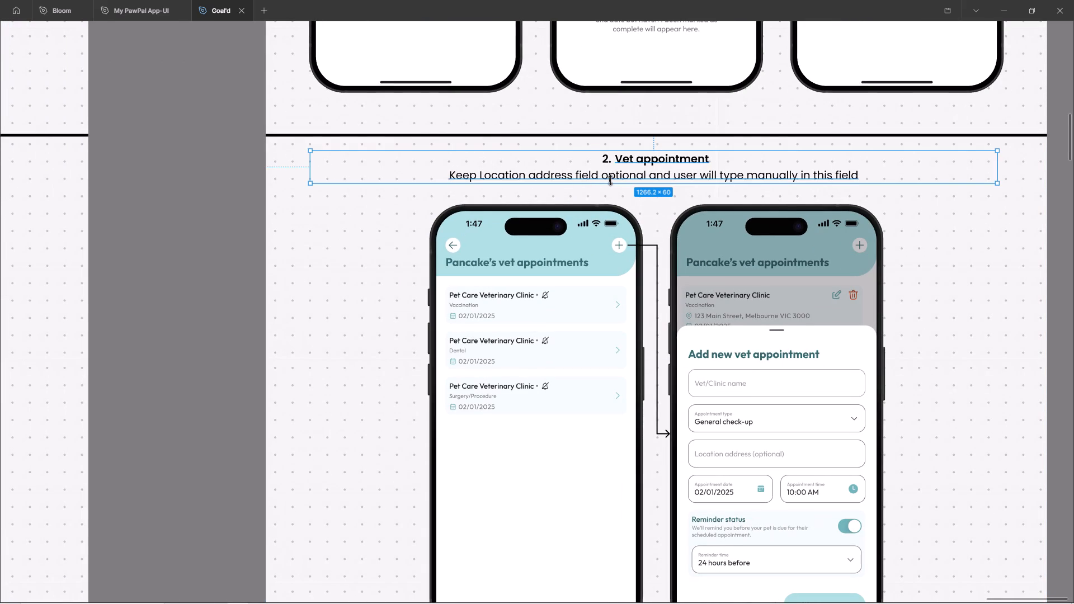
pyautogui.keyDown('ctrl'); pyautogui.doubleClick(676, 171); pyautogui.keyUp('ctrl')
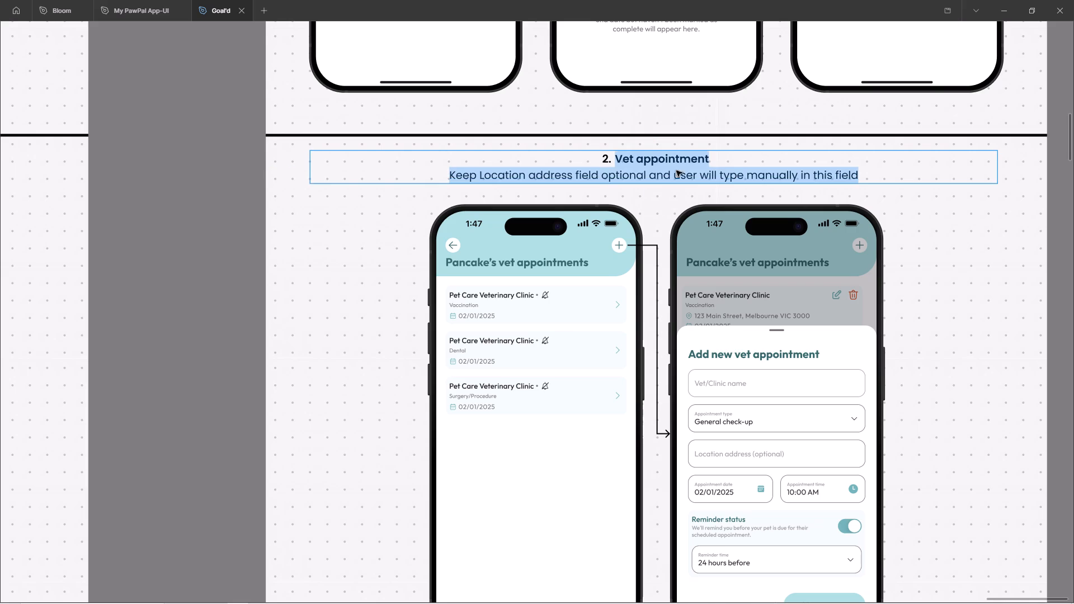
pyautogui.moveTo(648, 176); pyautogui.dragTo(1073, 200)
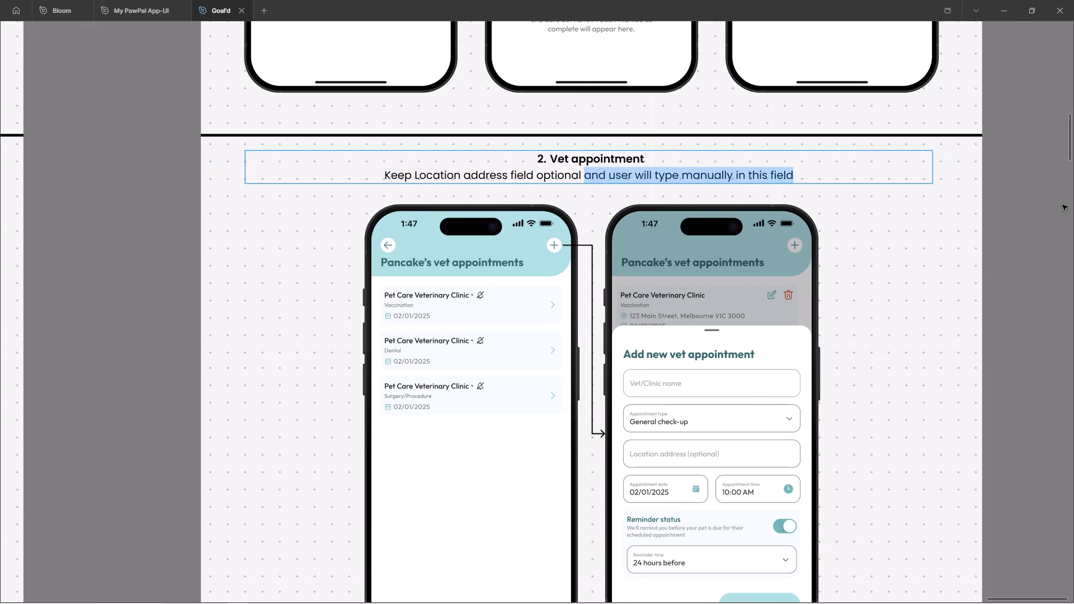
pyautogui.press('BackSpace')
pyautogui.press('BackSpace')
pyautogui.press('.')
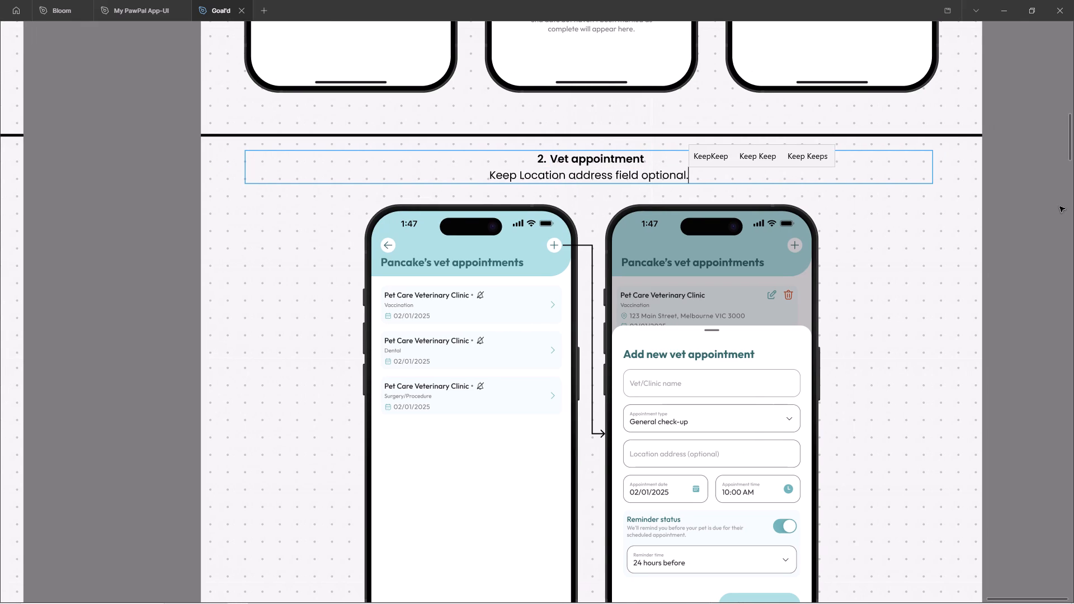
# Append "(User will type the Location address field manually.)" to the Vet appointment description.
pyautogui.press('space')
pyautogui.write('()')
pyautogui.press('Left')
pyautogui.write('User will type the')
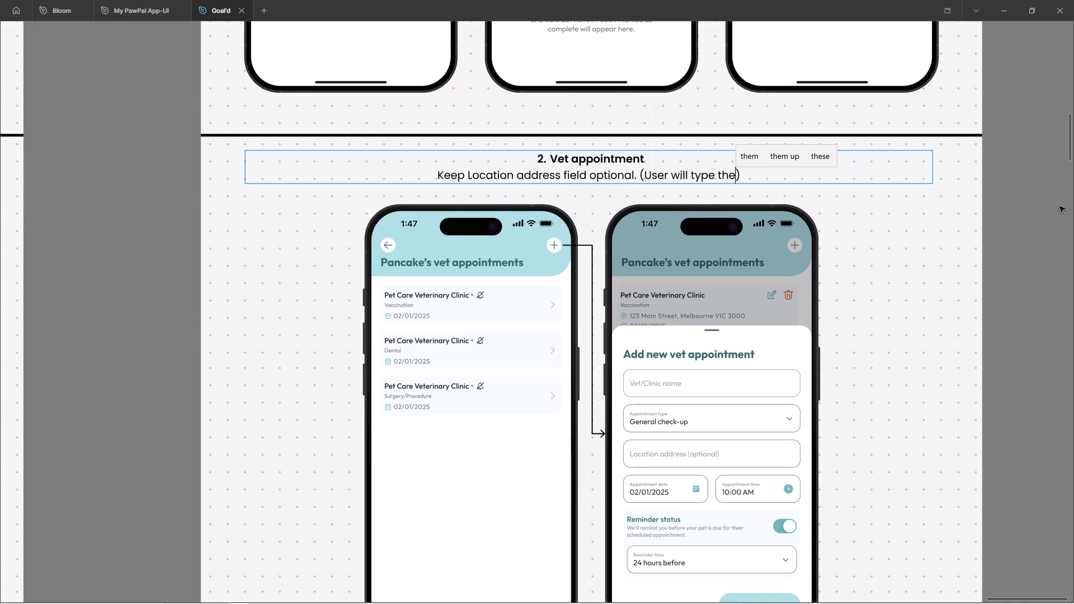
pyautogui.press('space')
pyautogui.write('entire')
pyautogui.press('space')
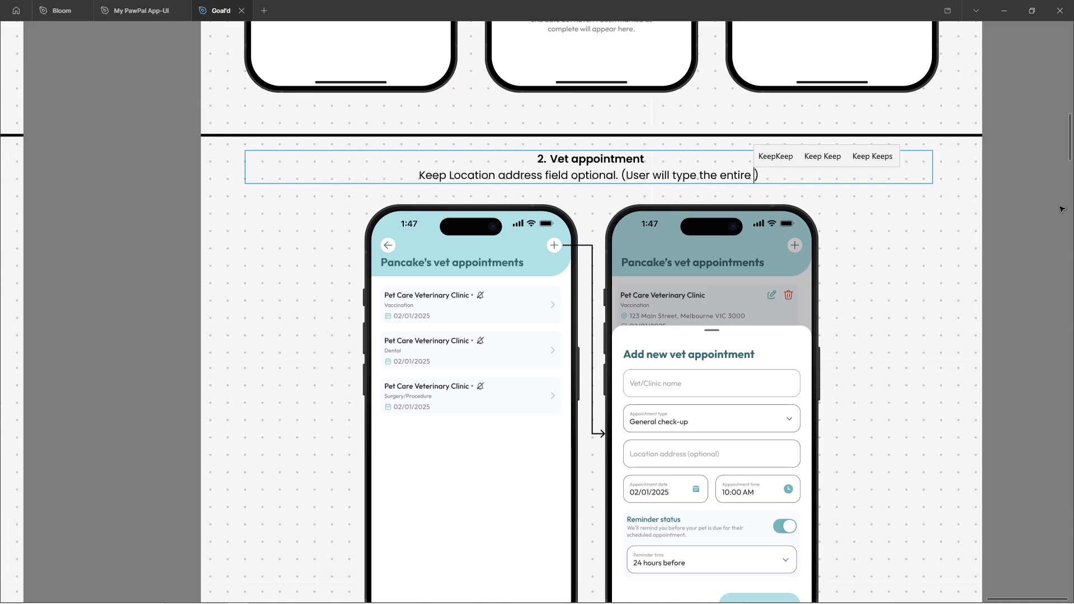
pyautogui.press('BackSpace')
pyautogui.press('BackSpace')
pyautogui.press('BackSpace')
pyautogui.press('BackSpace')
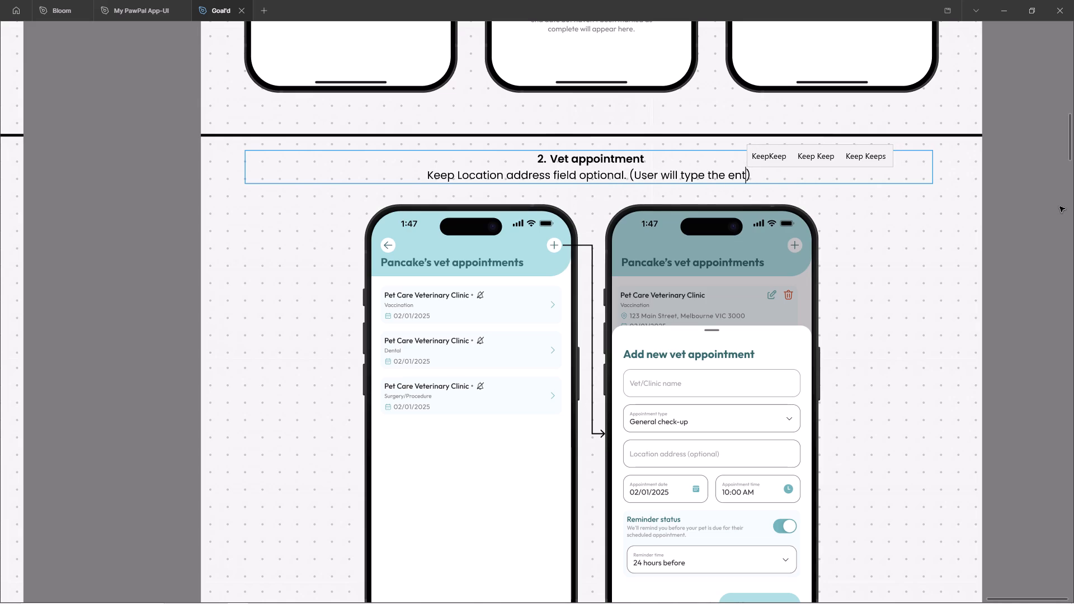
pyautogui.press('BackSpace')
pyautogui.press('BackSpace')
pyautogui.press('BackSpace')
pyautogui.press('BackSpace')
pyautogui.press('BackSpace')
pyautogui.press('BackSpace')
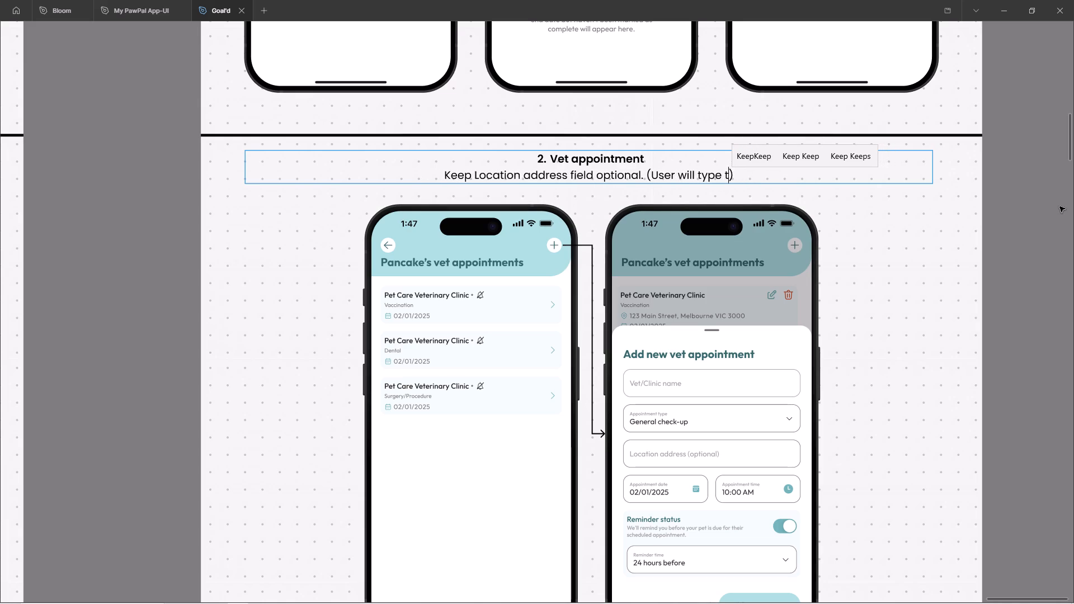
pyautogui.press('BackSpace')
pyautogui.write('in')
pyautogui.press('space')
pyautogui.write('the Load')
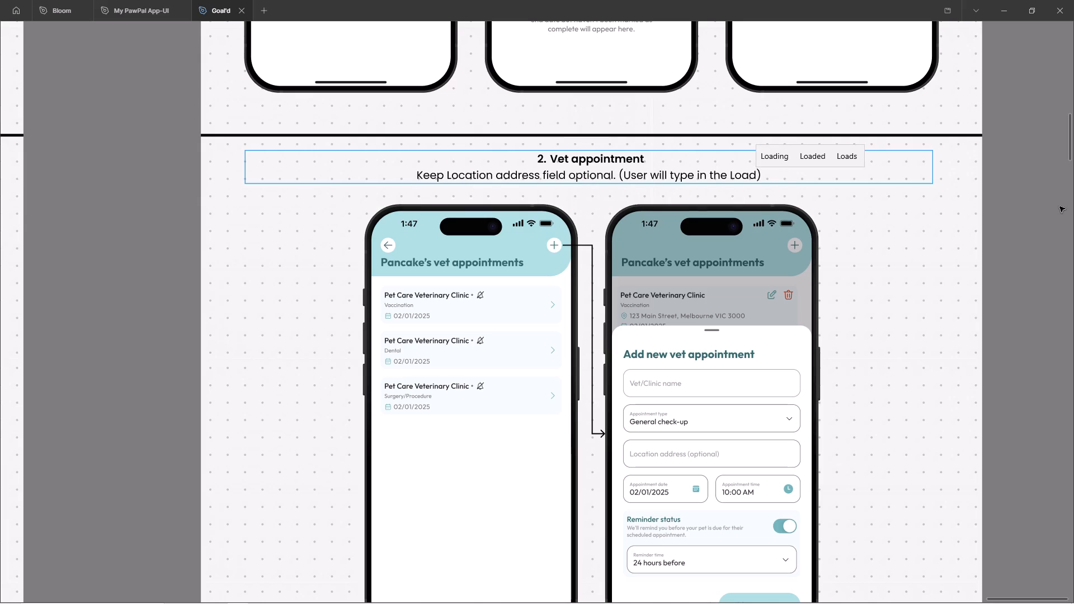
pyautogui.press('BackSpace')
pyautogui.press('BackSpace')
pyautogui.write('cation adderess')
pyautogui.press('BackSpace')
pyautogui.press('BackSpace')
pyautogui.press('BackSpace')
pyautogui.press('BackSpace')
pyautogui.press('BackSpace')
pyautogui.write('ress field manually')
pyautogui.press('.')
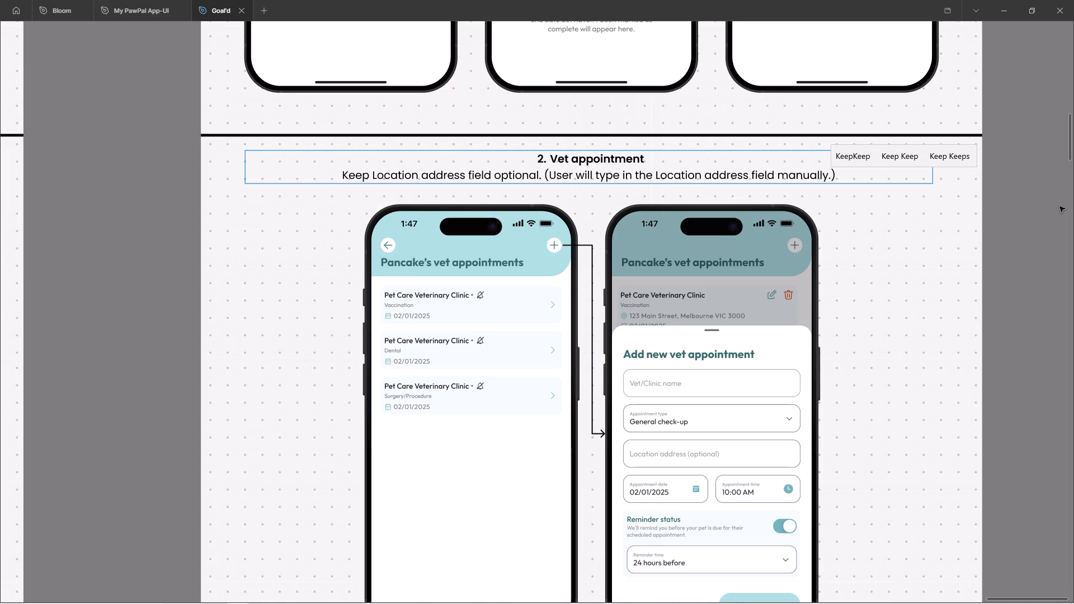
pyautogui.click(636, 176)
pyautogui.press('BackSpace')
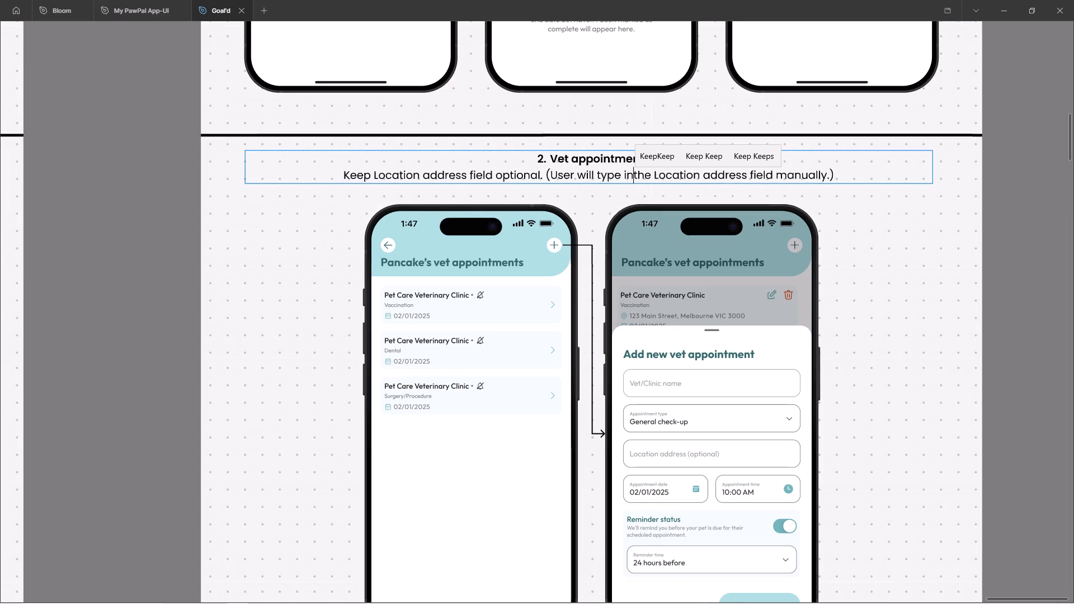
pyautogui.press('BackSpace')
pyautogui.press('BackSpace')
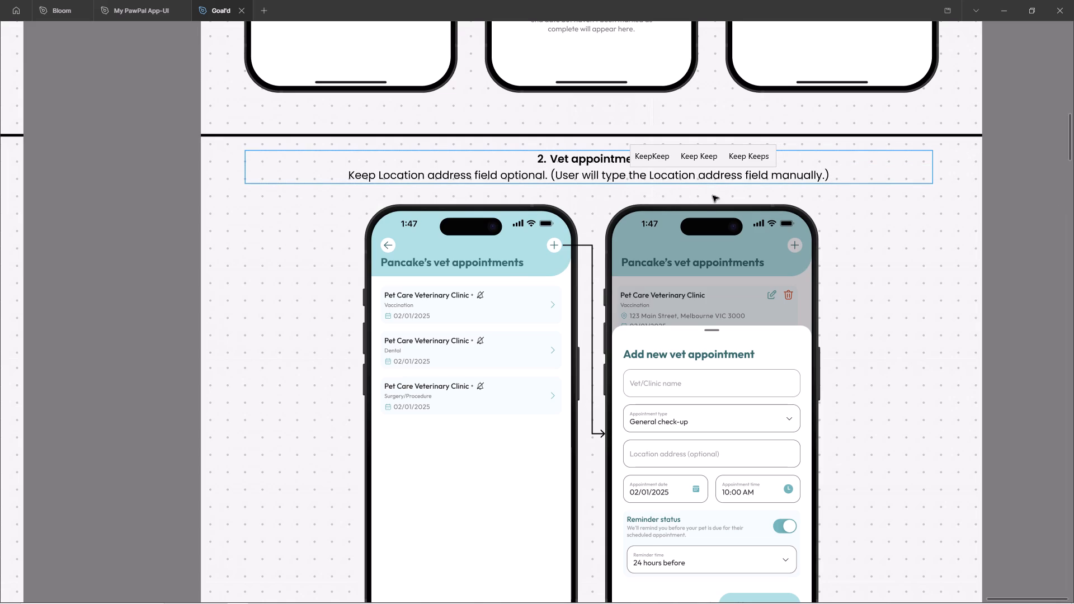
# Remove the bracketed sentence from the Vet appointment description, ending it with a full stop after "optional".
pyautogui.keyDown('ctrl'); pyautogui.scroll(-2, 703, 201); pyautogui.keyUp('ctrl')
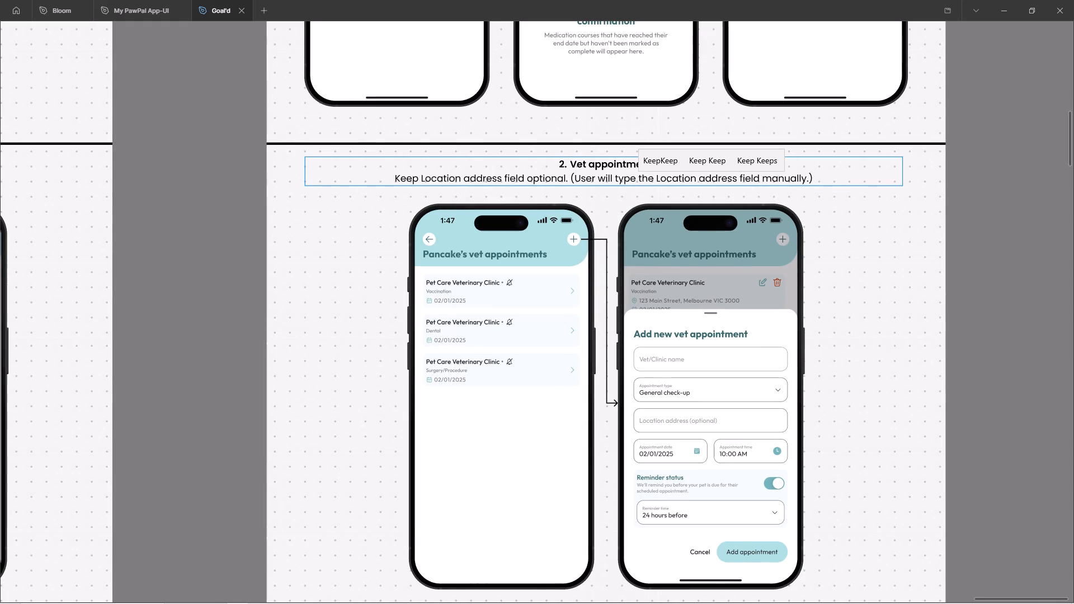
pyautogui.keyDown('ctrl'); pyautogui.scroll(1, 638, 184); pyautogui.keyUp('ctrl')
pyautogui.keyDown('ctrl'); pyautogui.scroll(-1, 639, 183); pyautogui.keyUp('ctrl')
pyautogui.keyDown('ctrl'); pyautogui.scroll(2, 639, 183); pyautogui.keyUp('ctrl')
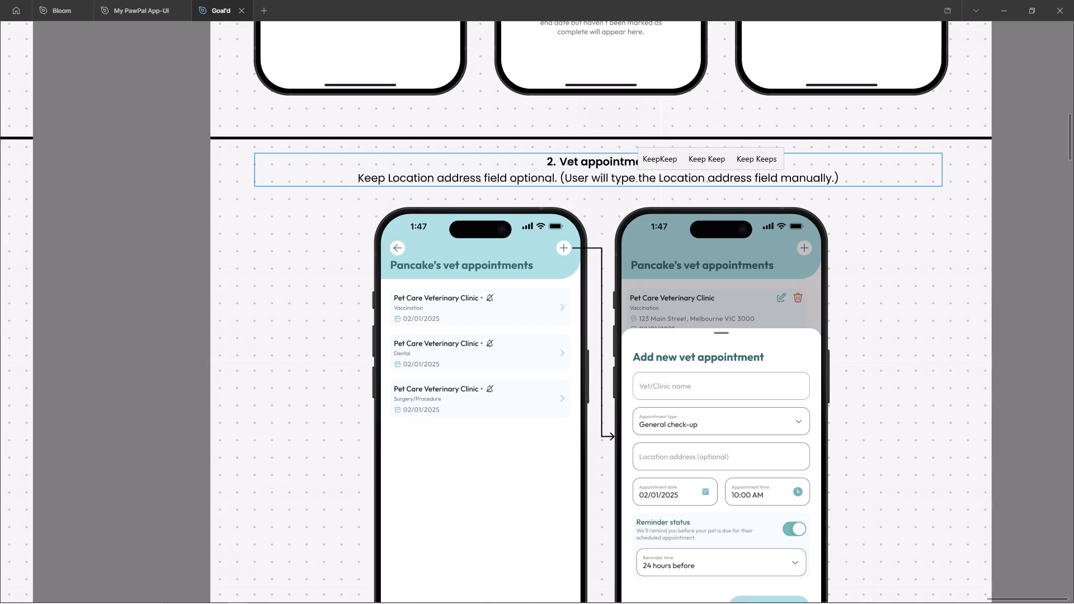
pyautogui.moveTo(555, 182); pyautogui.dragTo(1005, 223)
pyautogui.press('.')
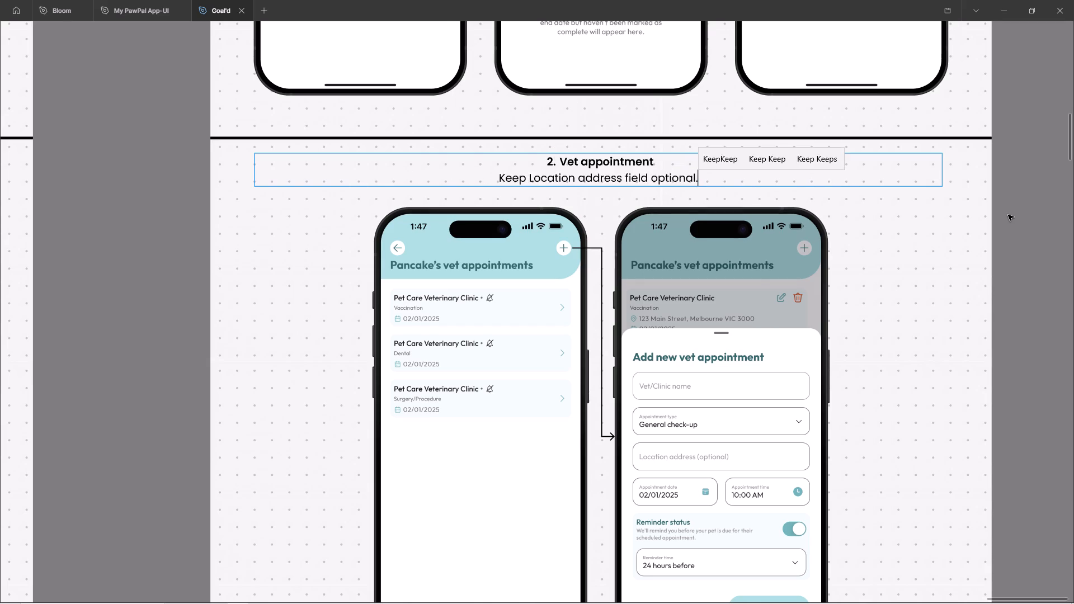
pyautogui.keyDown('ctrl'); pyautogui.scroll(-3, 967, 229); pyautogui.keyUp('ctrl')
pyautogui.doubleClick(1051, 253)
# Replace the Explore section's heading text with a copy of the Vet appointment heading and description block.
pyautogui.keyDown('ctrl'); pyautogui.scroll(-3, 995, 224); pyautogui.keyUp('ctrl')
pyautogui.press('space')
pyautogui.press('space')
pyautogui.press('space')
pyautogui.press('space')
pyautogui.press('space')
pyautogui.press('space')
pyautogui.press('space')
pyautogui.press('space')
pyautogui.press('space')
pyautogui.press('space')
pyautogui.press('space')
pyautogui.press('space')
pyautogui.press('space')
pyautogui.press('space')
pyautogui.press('space')
pyautogui.press('space')
pyautogui.press('space')
pyautogui.press('space')
pyautogui.press('space')
pyautogui.press('space')
pyautogui.moveTo(1007, 292); pyautogui.dragTo(783, 36)
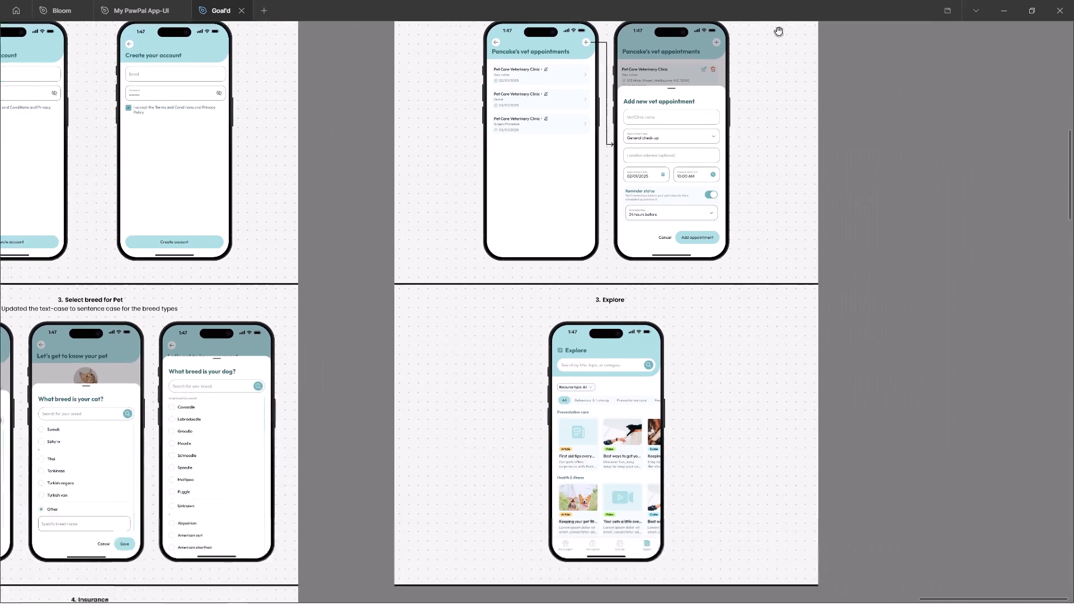
pyautogui.moveTo(828, 270); pyautogui.dragTo(821, 247)
pyautogui.keyDown('ctrl'); pyautogui.scroll(3, 559, 216); pyautogui.keyUp('ctrl')
pyautogui.scroll(7, 806, 308)
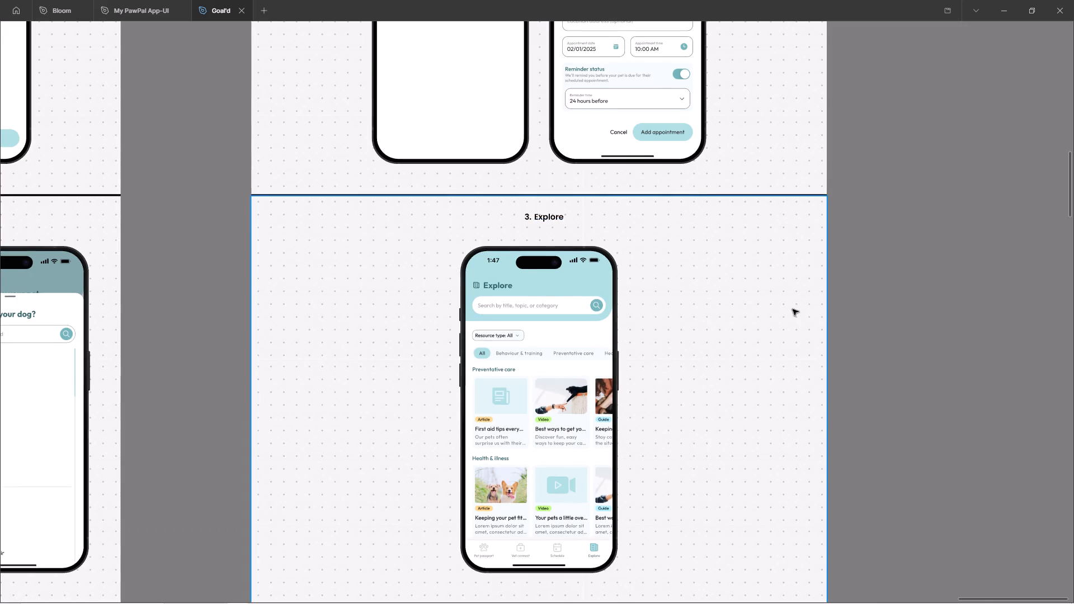
pyautogui.scroll(5, 713, 277)
pyautogui.keyDown('ctrl'); pyautogui.click(540, 233); pyautogui.keyUp('ctrl')
pyautogui.hotkey('ctrl', 'c')
pyautogui.scroll(-9, 555, 228)
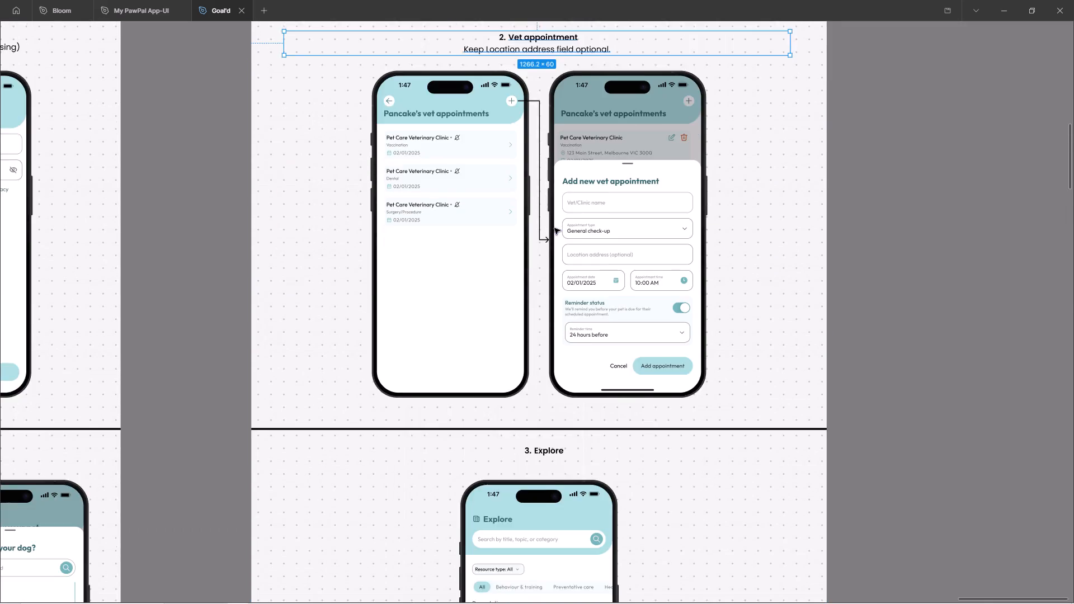
pyautogui.scroll(-2, 554, 228)
pyautogui.keyDown('ctrl'); pyautogui.click(543, 275); pyautogui.keyUp('ctrl')
pyautogui.hotkey('ctrl', 'shift', 'r')
pyautogui.keyDown('ctrl'); pyautogui.scroll(2, 544, 275); pyautogui.keyUp('ctrl')
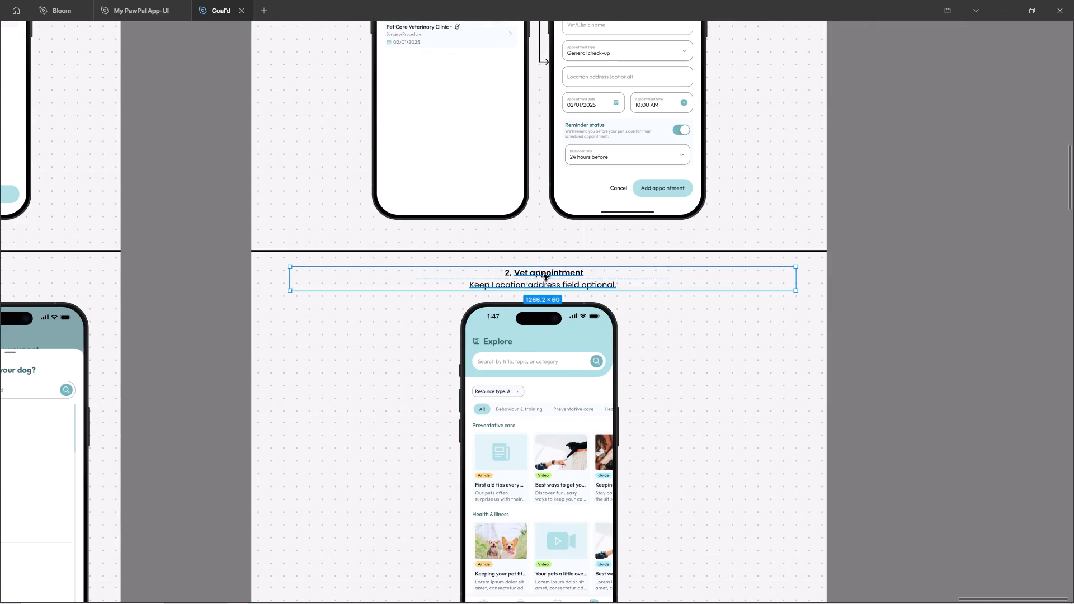
# Change the heading of the copied text block above the Explore mockup to "3. Explore".
pyautogui.keyDown('ctrl'); pyautogui.scroll(3, 544, 275); pyautogui.keyUp('ctrl')
pyautogui.keyDown('ctrl'); pyautogui.doubleClick(544, 275); pyautogui.keyUp('ctrl')
pyautogui.moveTo(623, 273); pyautogui.dragTo(491, 273)
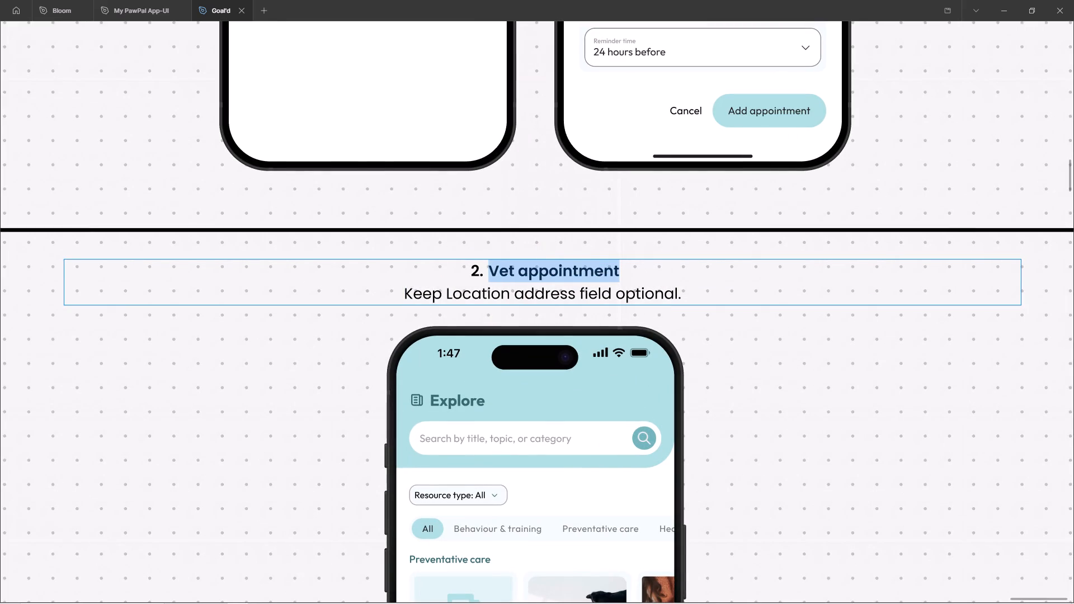
pyautogui.write('Explore')
pyautogui.click(522, 273)
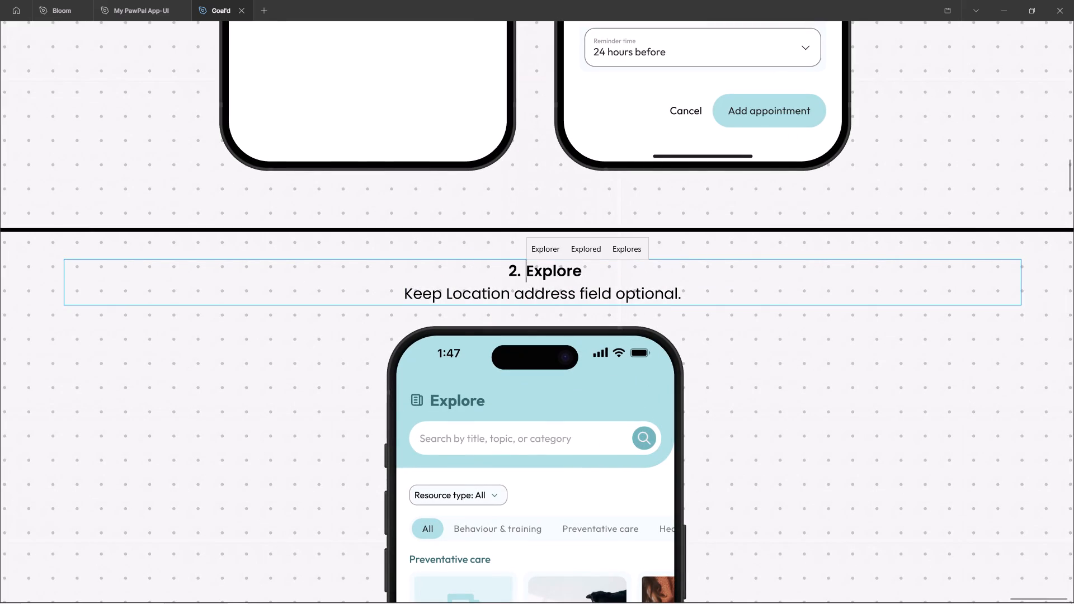
pyautogui.press('BackSpace')
pyautogui.press('3')
pyautogui.write('.')
pyautogui.press('space')
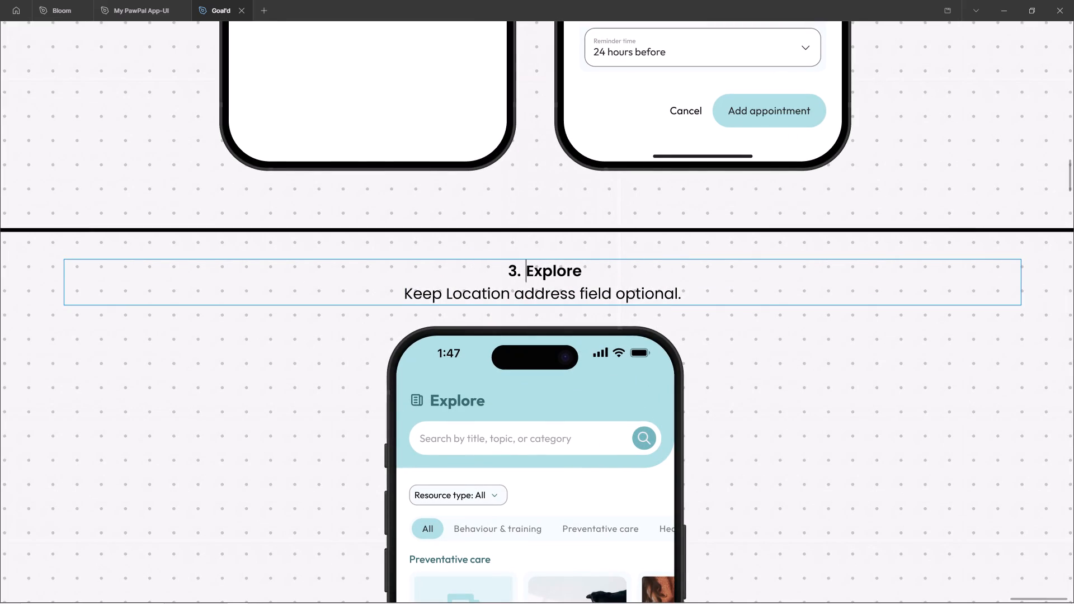
# Replace the description under the "3. Explore" heading with "Added Behaviour & training category in Explore.".
pyautogui.keyDown('ctrl'); pyautogui.scroll(-4, 613, 278); pyautogui.keyUp('ctrl')
pyautogui.moveTo(655, 287); pyautogui.dragTo(397, 291)
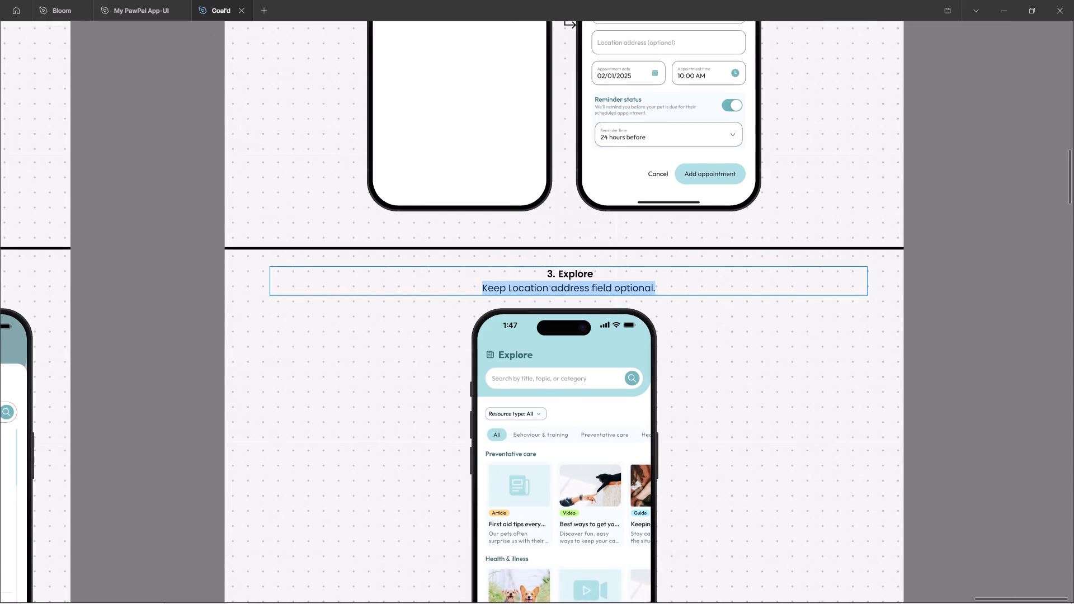
pyautogui.moveTo(397, 291); pyautogui.dragTo(397, 291)
pyautogui.scroll(-5, 543, 367)
pyautogui.scroll(4, 548, 363)
pyautogui.write('Added')
pyautogui.press('space')
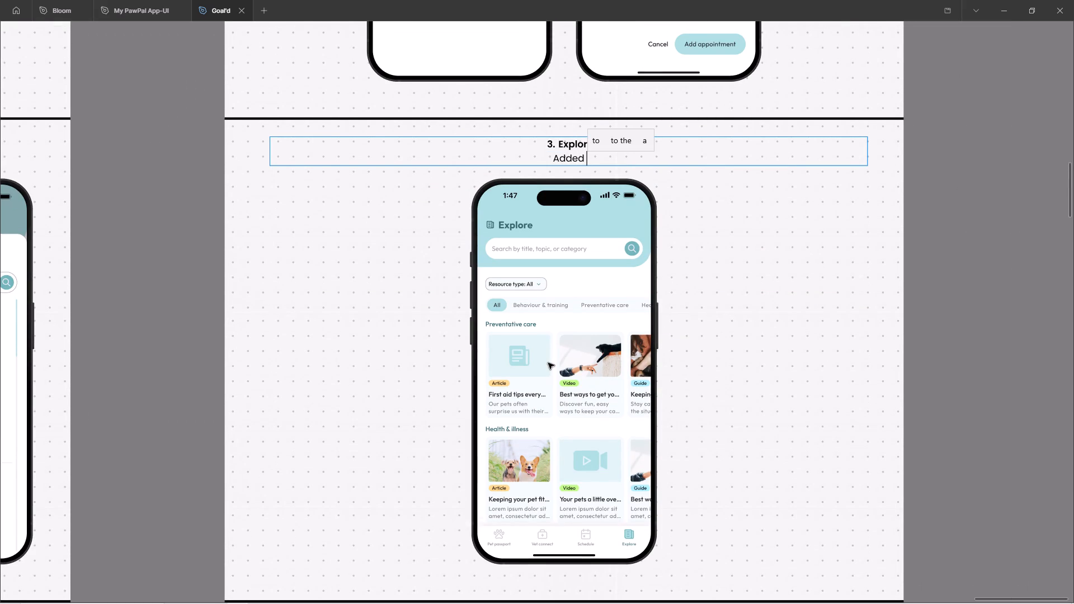
pyautogui.write('Be')
pyautogui.write('hav')
pyautogui.write('iour')
pyautogui.keyDown('ctrl'); pyautogui.scroll(4, 548, 363); pyautogui.keyUp('ctrl')
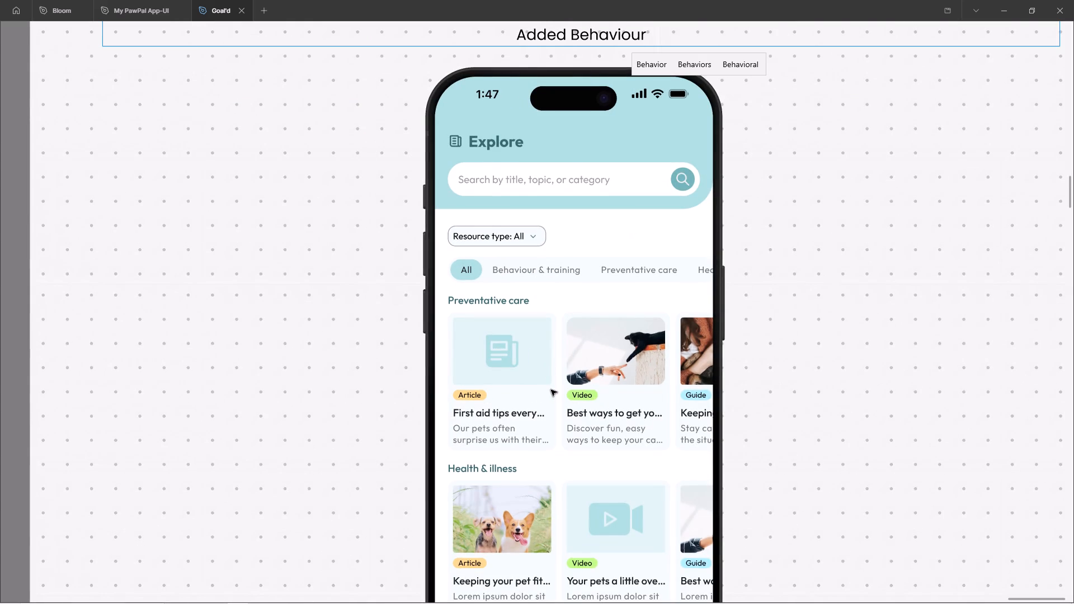
pyautogui.scroll(3, 551, 390)
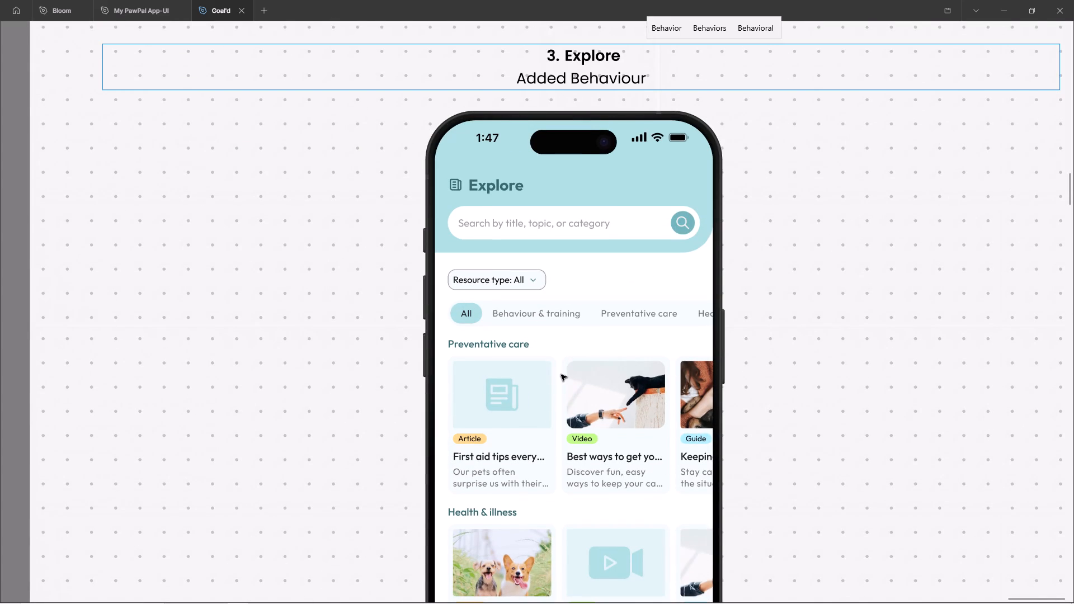
pyautogui.press('space')
pyautogui.write('& tra')
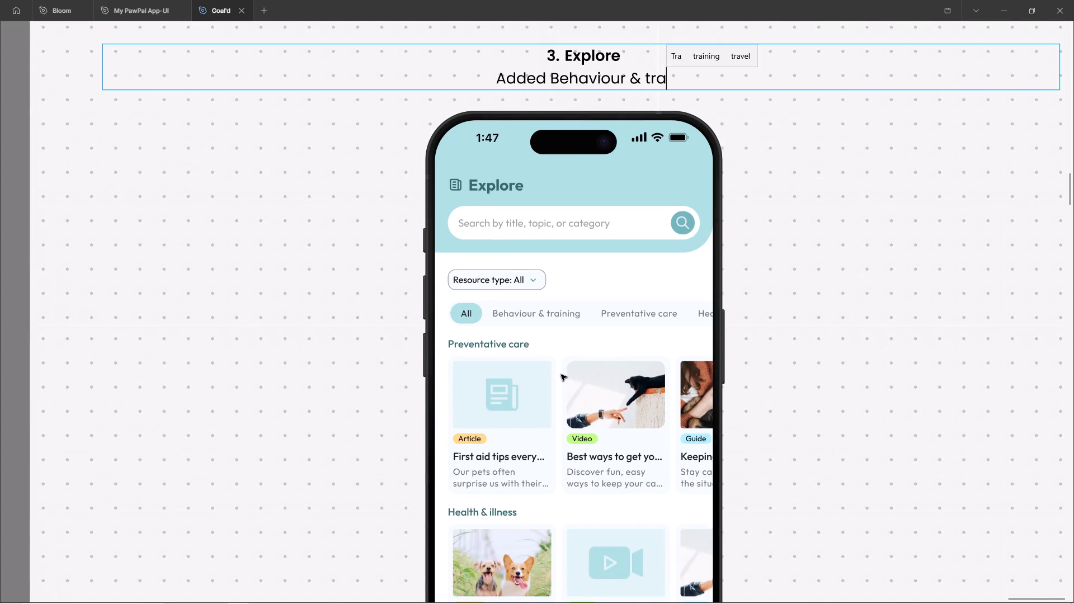
pyautogui.write('ining')
pyautogui.press('space')
pyautogui.write('category in Ex')
pyautogui.write('plre')
pyautogui.press('BackSpace')
pyautogui.press('BackSpace')
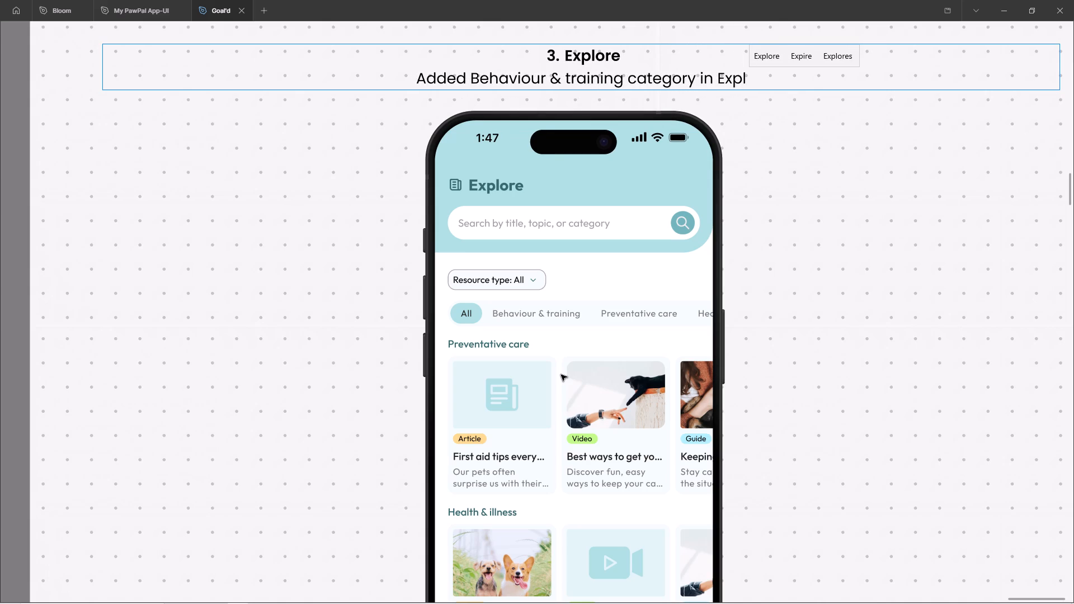
pyautogui.write('ore')
pyautogui.press('.')
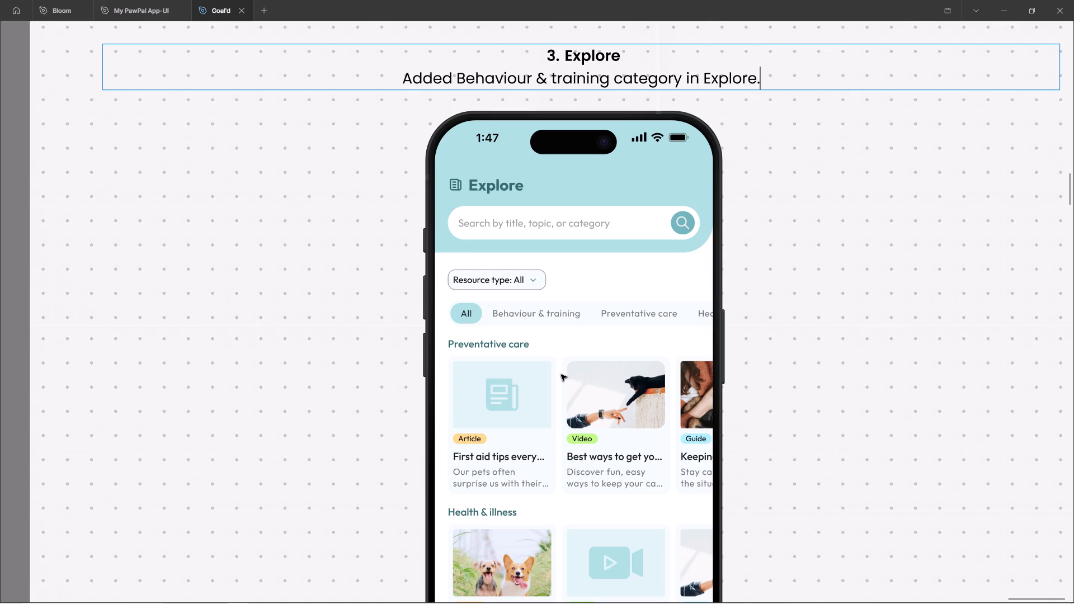
pyautogui.keyDown('ctrl'); pyautogui.scroll(-11, 542, 368); pyautogui.keyUp('ctrl')
pyautogui.keyDown('ctrl'); pyautogui.doubleClick(818, 396); pyautogui.keyUp('ctrl')
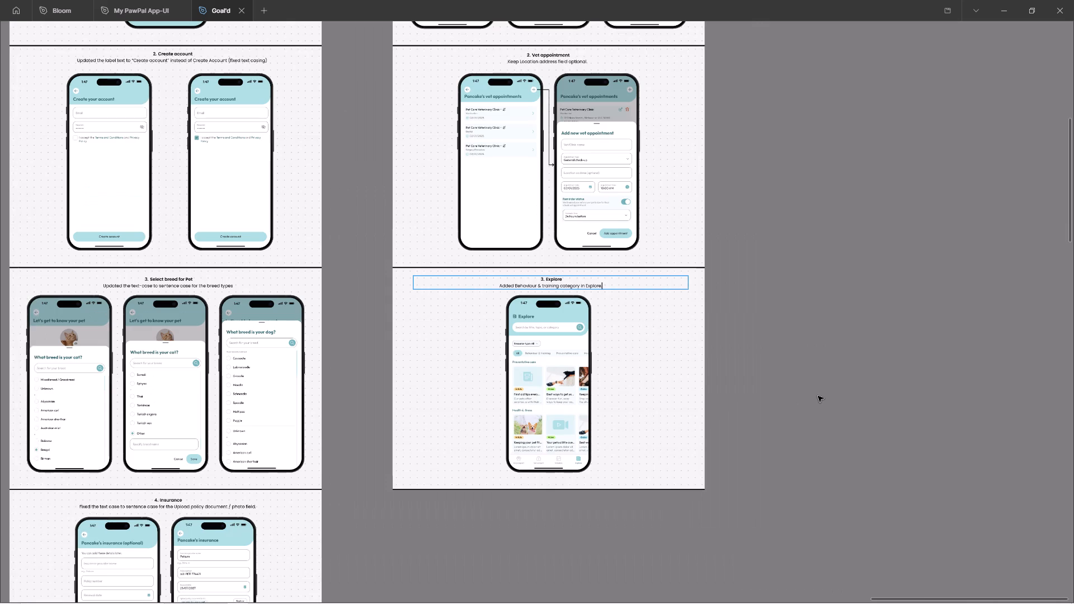
# Review the section headings and descriptions on the 29 Oct and 30 Oct 2026 feedback boards.
pyautogui.keyDown('ctrl'); pyautogui.scroll(-3, 818, 396); pyautogui.keyUp('ctrl')
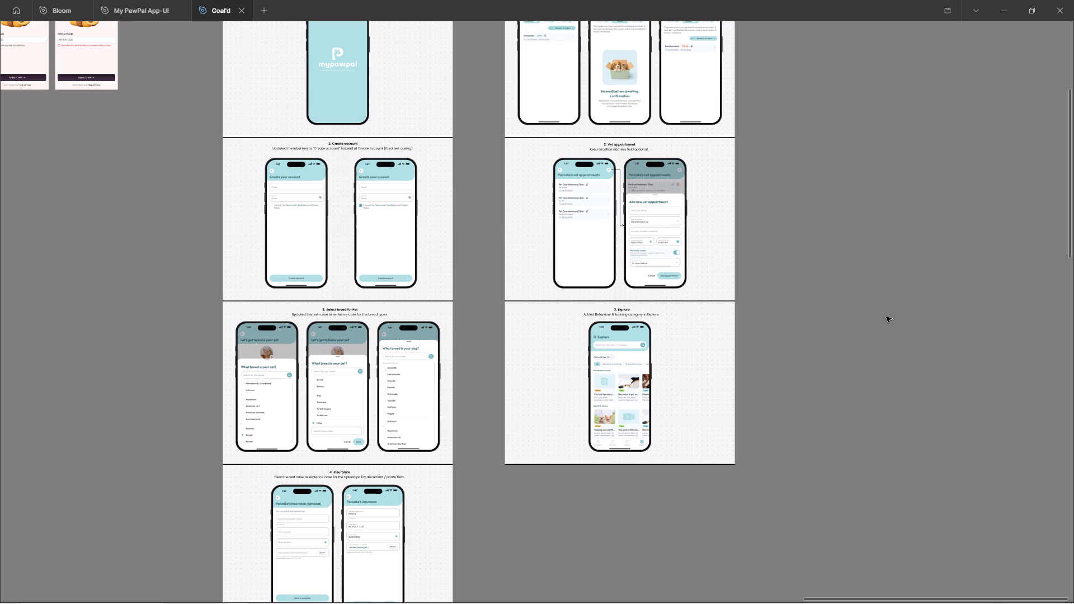
pyautogui.click(819, 303)
pyautogui.scroll(8, 758, 300)
pyautogui.scroll(-5, 635, 417)
pyautogui.keyDown('ctrl'); pyautogui.scroll(6, 634, 188); pyautogui.keyUp('ctrl')
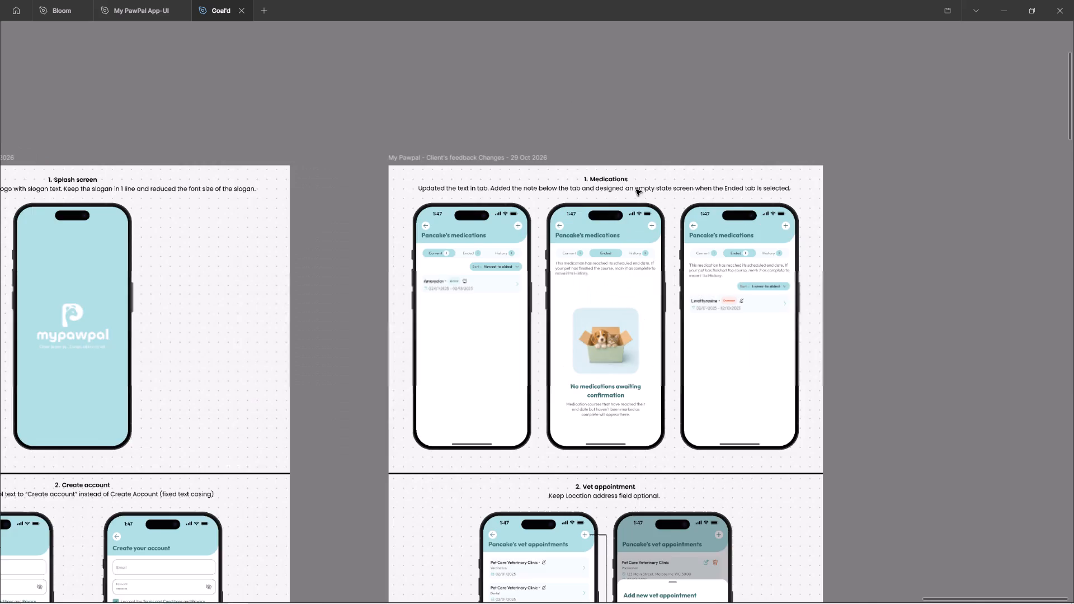
pyautogui.keyDown('ctrl'); pyautogui.scroll(4, 547, 200); pyautogui.keyUp('ctrl')
pyautogui.keyDown('ctrl'); pyautogui.scroll(-5, 585, 137); pyautogui.keyUp('ctrl')
pyautogui.scroll(-4, 607, 129)
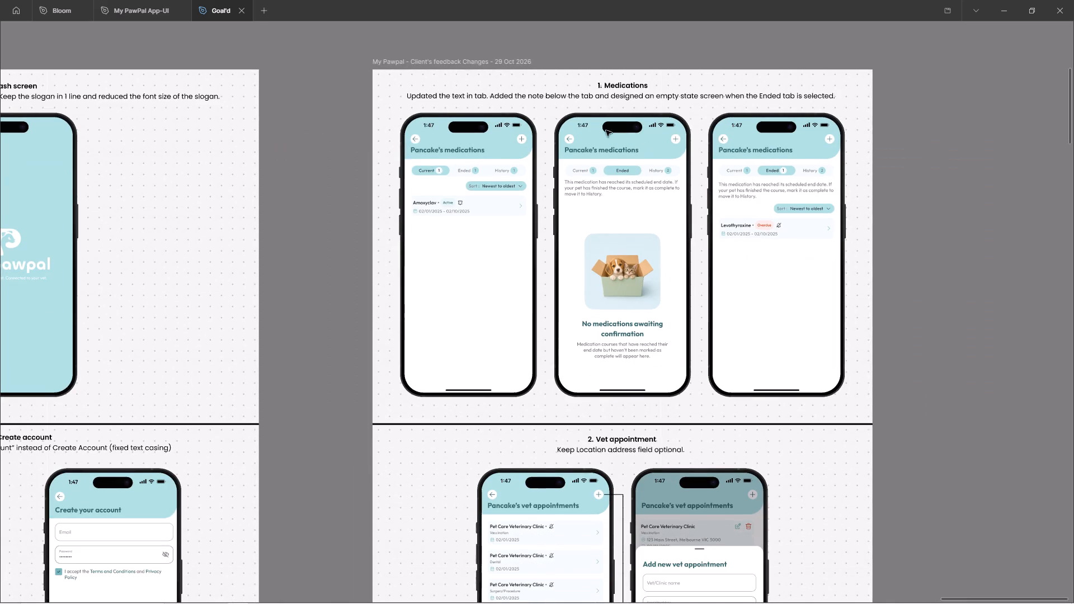
pyautogui.scroll(-16, 566, 426)
pyautogui.keyDown('ctrl'); pyautogui.scroll(-6, 723, 367); pyautogui.keyUp('ctrl')
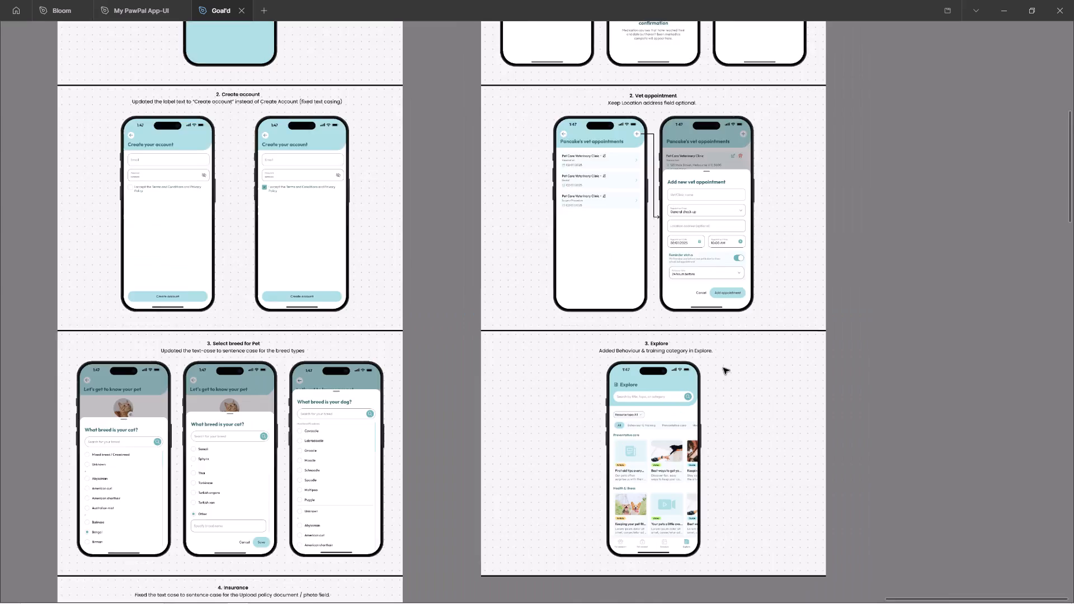
pyautogui.keyDown('ctrl'); pyautogui.scroll(-5, 723, 368); pyautogui.keyUp('ctrl')
pyautogui.scroll(6, 352, 223)
pyautogui.keyDown('ctrl'); pyautogui.scroll(11, 313, 342); pyautogui.keyUp('ctrl')
pyautogui.keyDown('ctrl'); pyautogui.scroll(-5, 384, 263); pyautogui.keyUp('ctrl')
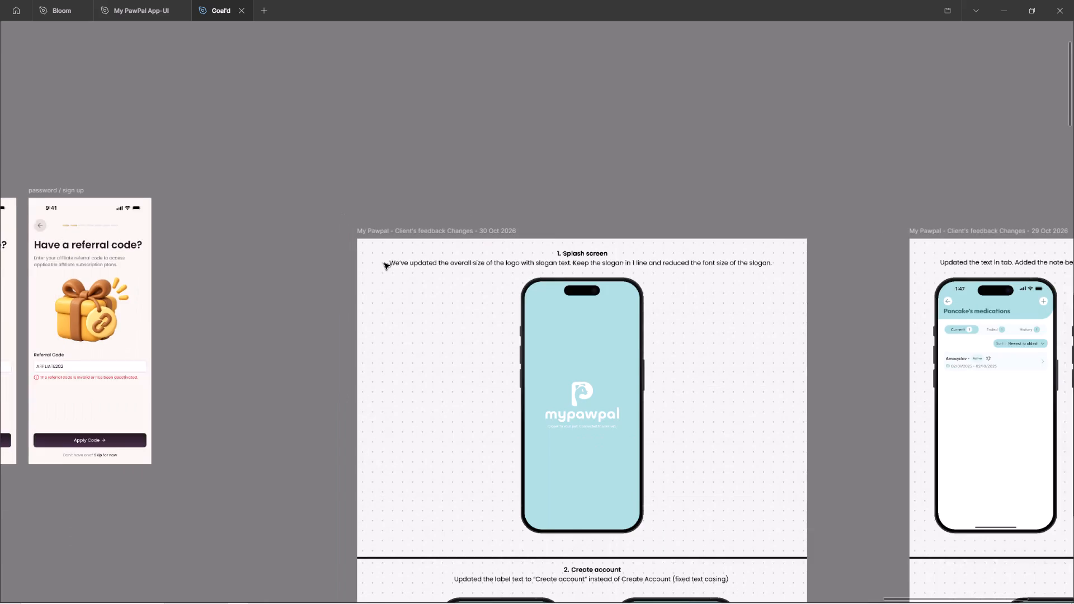
pyautogui.keyDown('ctrl'); pyautogui.scroll(-13, 384, 263); pyautogui.keyUp('ctrl')
pyautogui.scroll(1, 459, 311)
pyautogui.scroll(-1, 459, 311)
pyautogui.scroll(4, 459, 312)
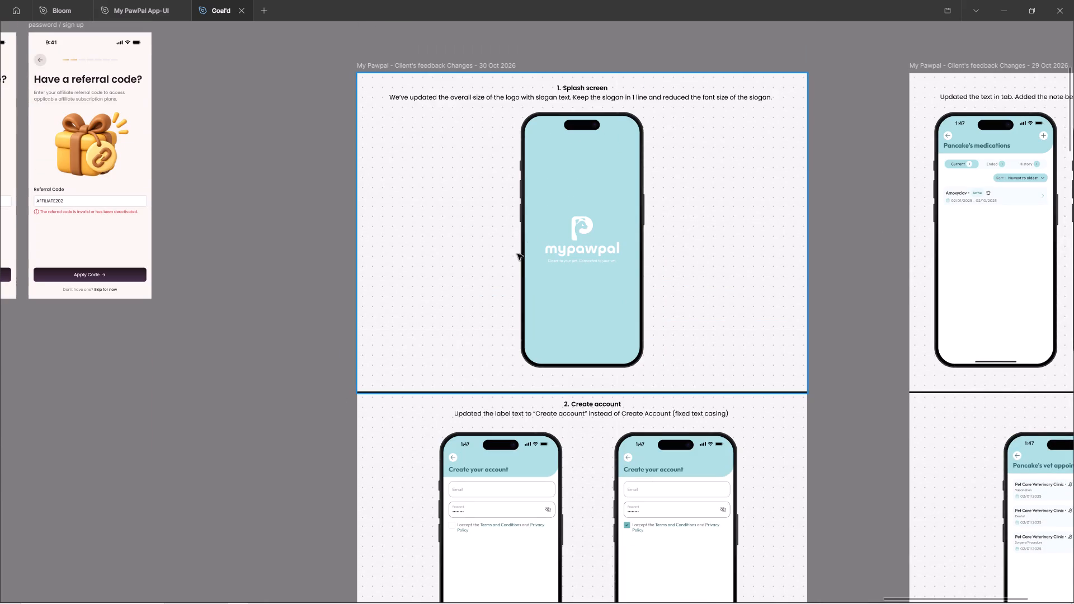
pyautogui.scroll(-16, 547, 386)
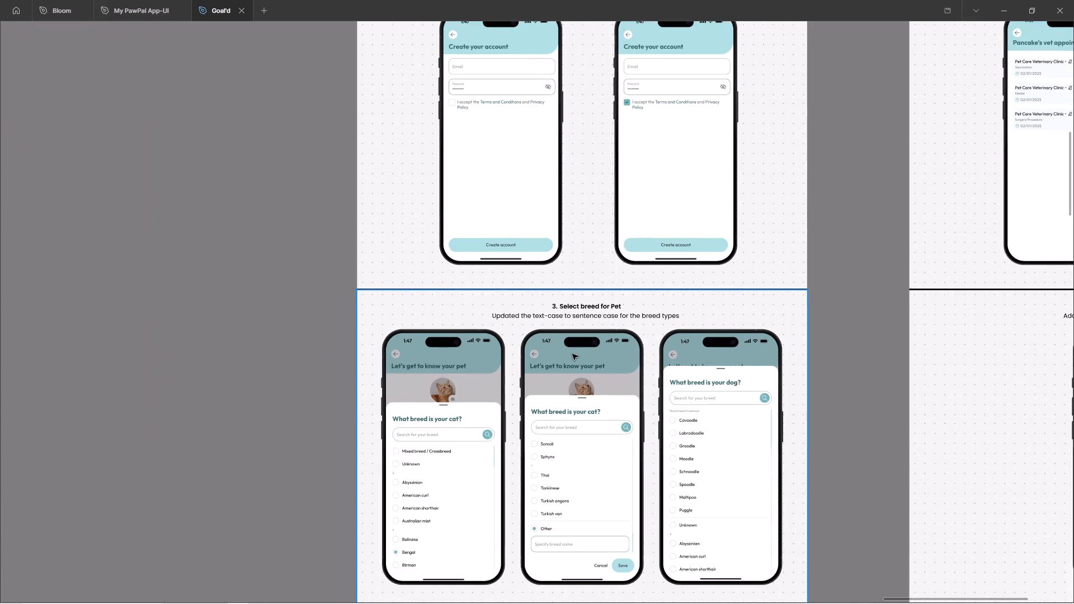
pyautogui.scroll(-2, 571, 351)
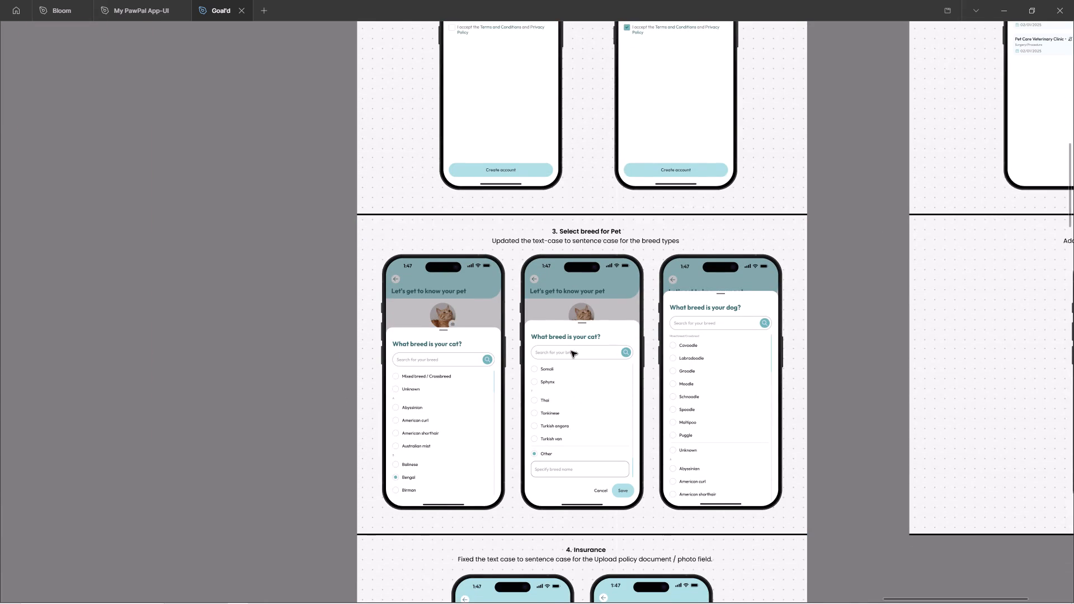
# Reword the heading of the third section on the 30 Oct board to "3. List of breeds".
pyautogui.scroll(-3, 571, 351)
pyautogui.keyDown('ctrl'); pyautogui.scroll(5, 609, 202); pyautogui.keyUp('ctrl')
pyautogui.keyDown('ctrl'); pyautogui.doubleClick(548, 188); pyautogui.keyUp('ctrl')
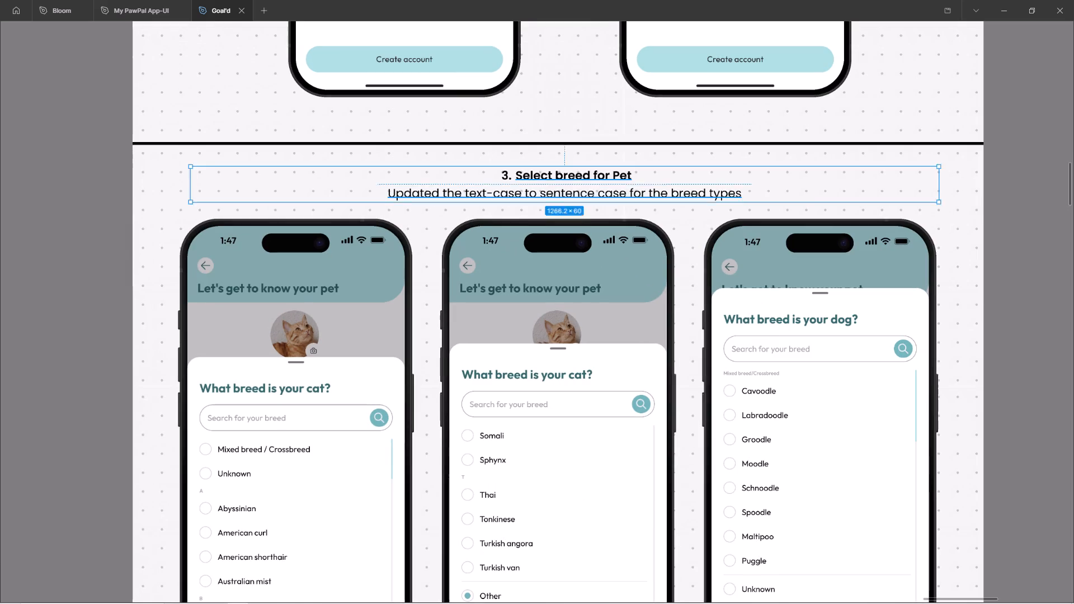
pyautogui.keyDown('ctrl'); pyautogui.doubleClick(544, 179); pyautogui.keyUp('ctrl')
pyautogui.keyDown('ctrl'); pyautogui.scroll(-1, 543, 179); pyautogui.keyUp('ctrl')
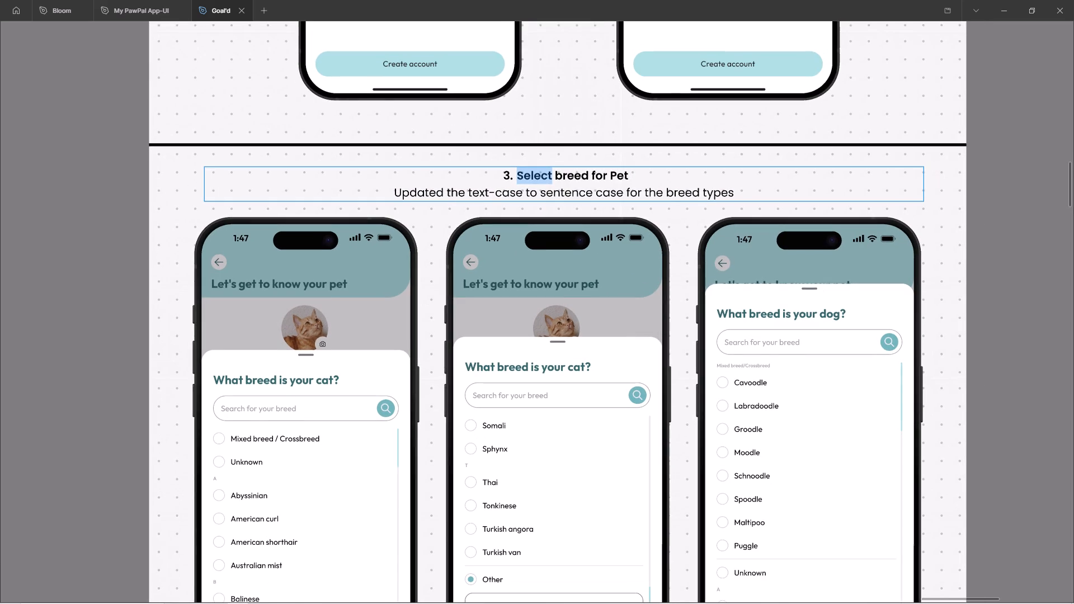
pyautogui.write('Lis')
pyautogui.write('t')
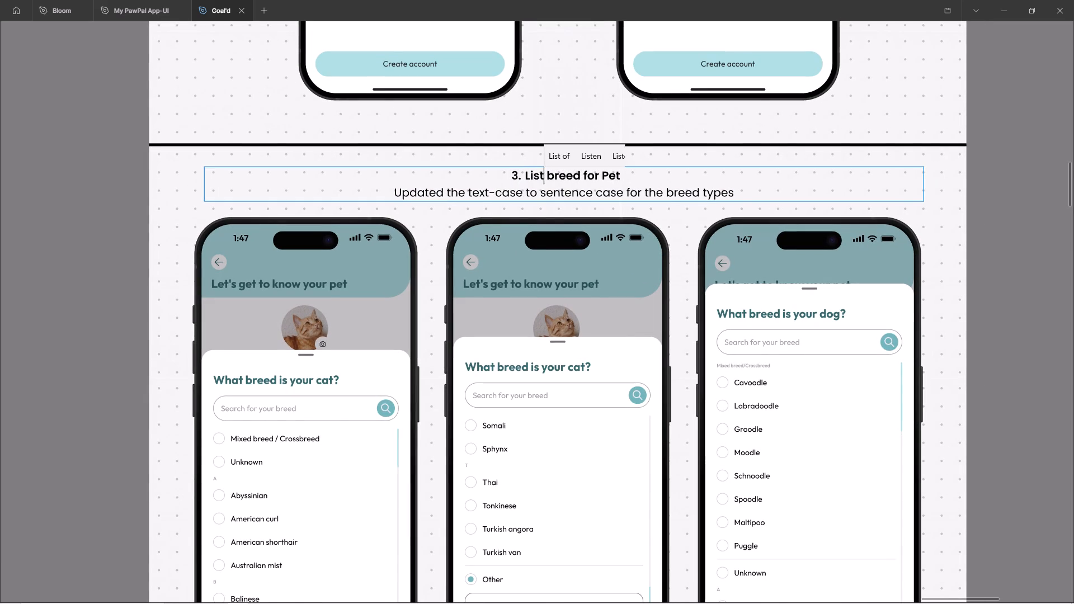
pyautogui.press('space')
pyautogui.write('if')
pyautogui.press('BackSpace')
pyautogui.press('BackSpace')
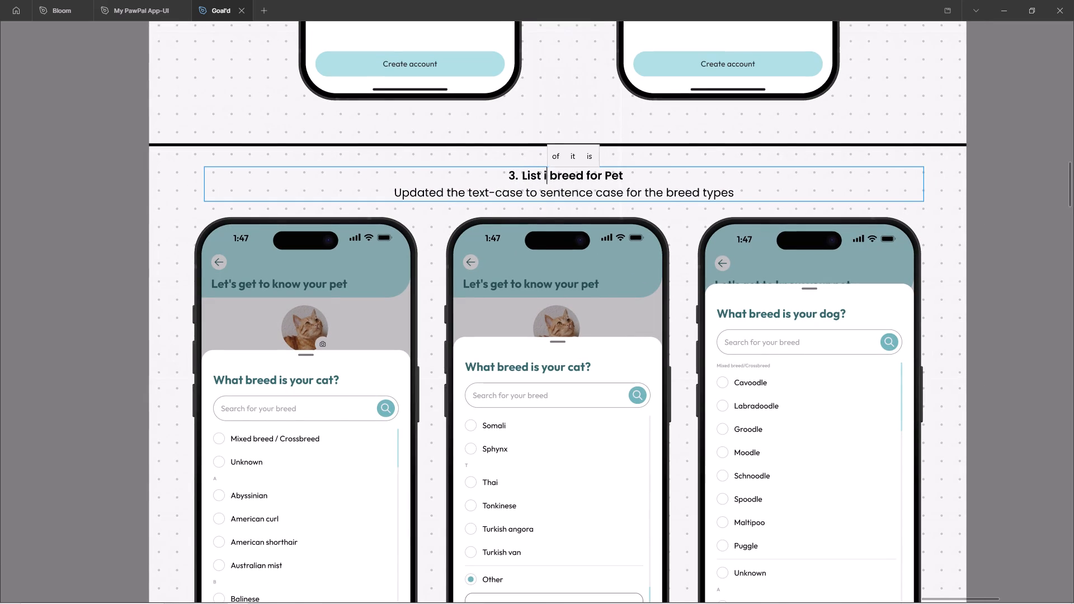
pyautogui.write('of')
pyautogui.moveTo(586, 179); pyautogui.dragTo(689, 179)
pyautogui.press('s')
pyautogui.keyDown('ctrl'); pyautogui.scroll(-2, 453, 194); pyautogui.keyUp('ctrl')
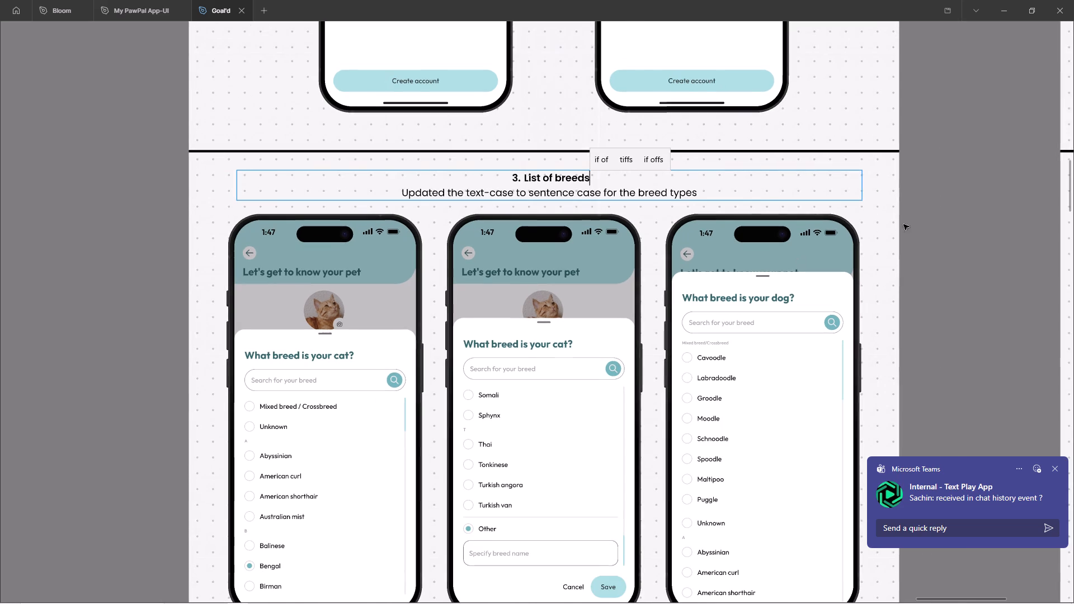
pyautogui.doubleClick(930, 218)
# Check the Insurance, Scheduling & reminders and Create account sections, plus the 29 Oct board's sections, for wording and layout.
pyautogui.press('space')
pyautogui.press('space')
pyautogui.press('space')
pyautogui.press('space')
pyautogui.press('space')
pyautogui.press('space')
pyautogui.press('space')
pyautogui.press('space')
pyautogui.press('space')
pyautogui.press('space')
pyautogui.press('space')
pyautogui.press('space')
pyautogui.press('space')
pyautogui.press('space')
pyautogui.press('space')
pyautogui.press('space')
pyautogui.press('space')
pyautogui.press('space')
pyautogui.press('space')
pyautogui.press('space')
pyautogui.moveTo(946, 253); pyautogui.dragTo(920, 162)
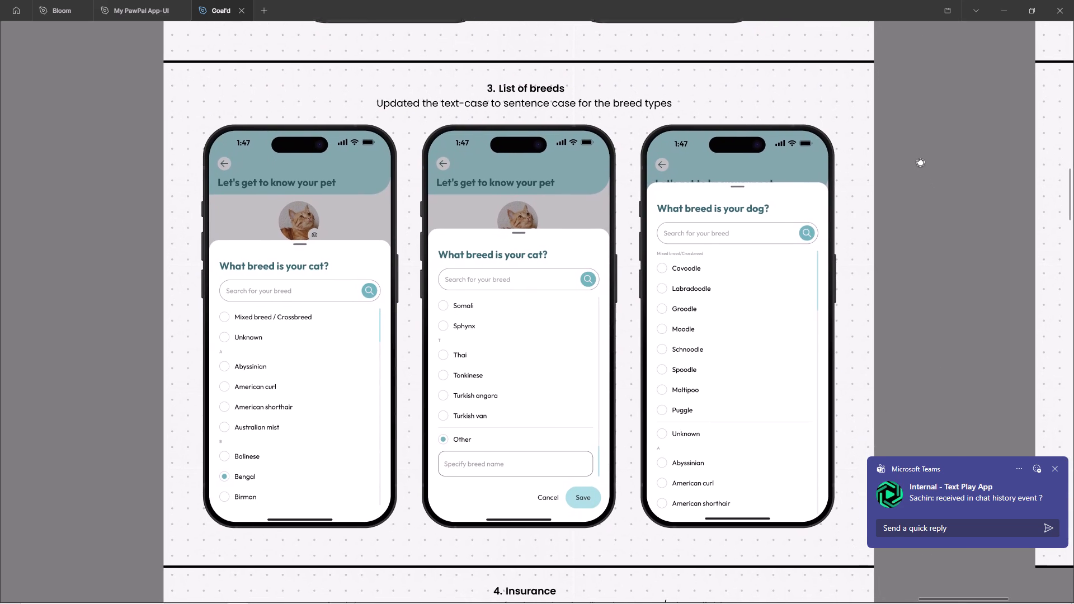
pyautogui.moveTo(920, 162); pyautogui.dragTo(911, 143)
pyautogui.moveTo(925, 385); pyautogui.dragTo(905, 216)
pyautogui.moveTo(889, 412); pyautogui.dragTo(889, 232)
pyautogui.moveTo(877, 391); pyautogui.dragTo(866, 171)
pyautogui.moveTo(891, 419); pyautogui.dragTo(866, 240)
pyautogui.moveTo(872, 383); pyautogui.dragTo(872, 315)
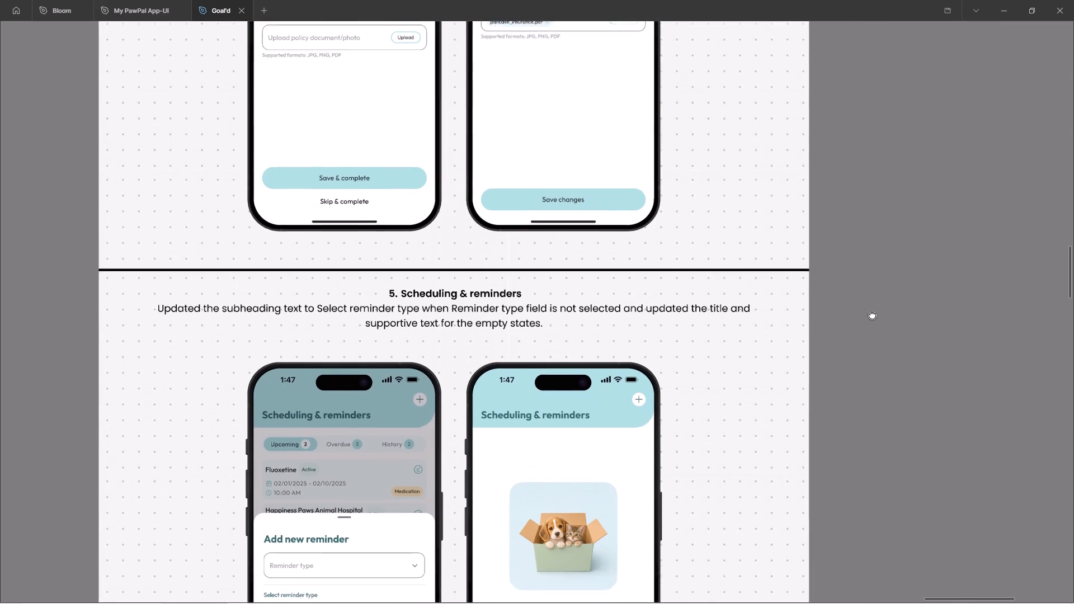
pyautogui.moveTo(872, 315); pyautogui.dragTo(870, 286)
pyautogui.keyDown('ctrl'); pyautogui.scroll(-13, 745, 463); pyautogui.keyUp('ctrl')
pyautogui.keyDown('ctrl'); pyautogui.scroll(8, 674, 417); pyautogui.keyUp('ctrl')
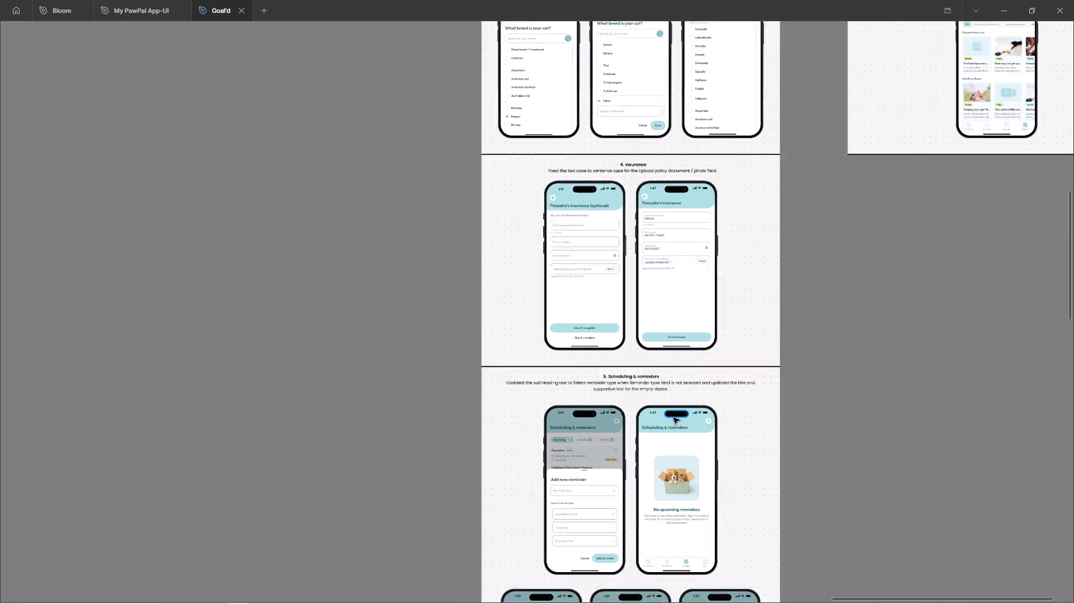
pyautogui.scroll(-12, 673, 418)
pyautogui.keyDown('ctrl'); pyautogui.scroll(-6, 673, 418); pyautogui.keyUp('ctrl')
pyautogui.scroll(4, 673, 418)
pyautogui.scroll(-1, 673, 418)
pyautogui.scroll(3, 673, 418)
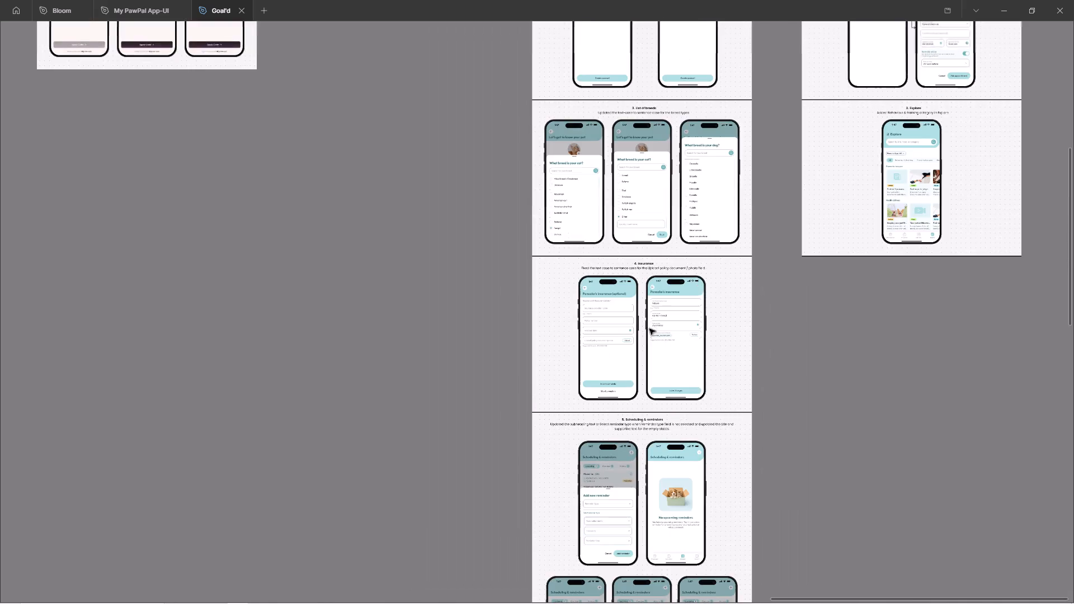
pyautogui.keyDown('ctrl'); pyautogui.scroll(7, 647, 324); pyautogui.keyUp('ctrl')
pyautogui.scroll(18, 648, 307)
pyautogui.keyDown('ctrl'); pyautogui.scroll(-4, 648, 307); pyautogui.keyUp('ctrl')
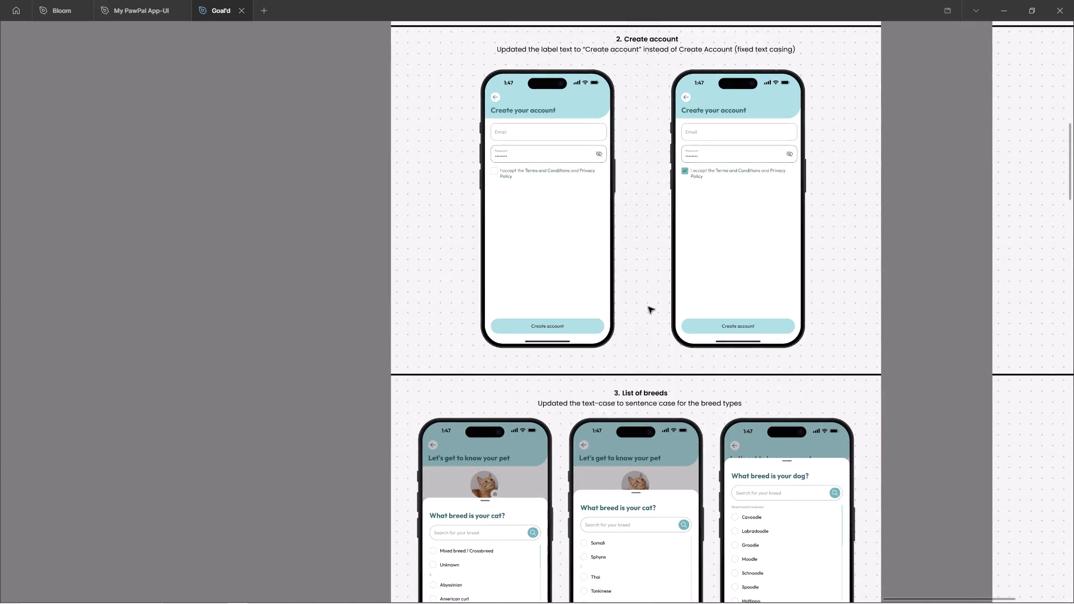
pyautogui.keyDown('ctrl'); pyautogui.scroll(-1, 648, 307); pyautogui.keyUp('ctrl')
pyautogui.keyDown('shift'); pyautogui.scroll(-9, 648, 307); pyautogui.keyUp('shift')
pyautogui.keyDown('ctrl'); pyautogui.scroll(7, 746, 379); pyautogui.keyUp('ctrl')
pyautogui.scroll(7, 746, 379)
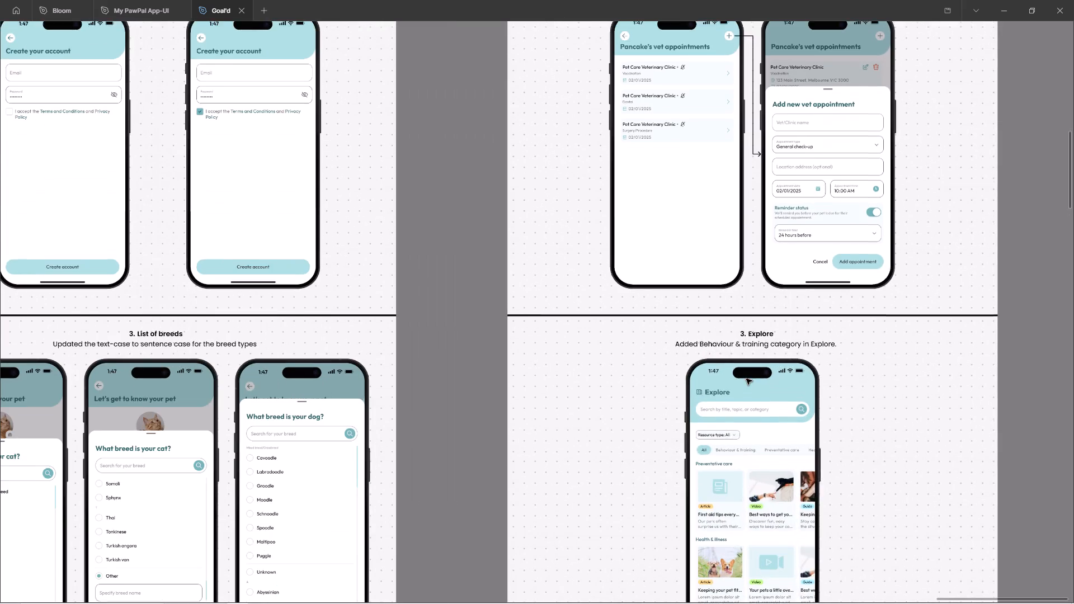
pyautogui.scroll(10, 746, 379)
pyautogui.scroll(11, 746, 379)
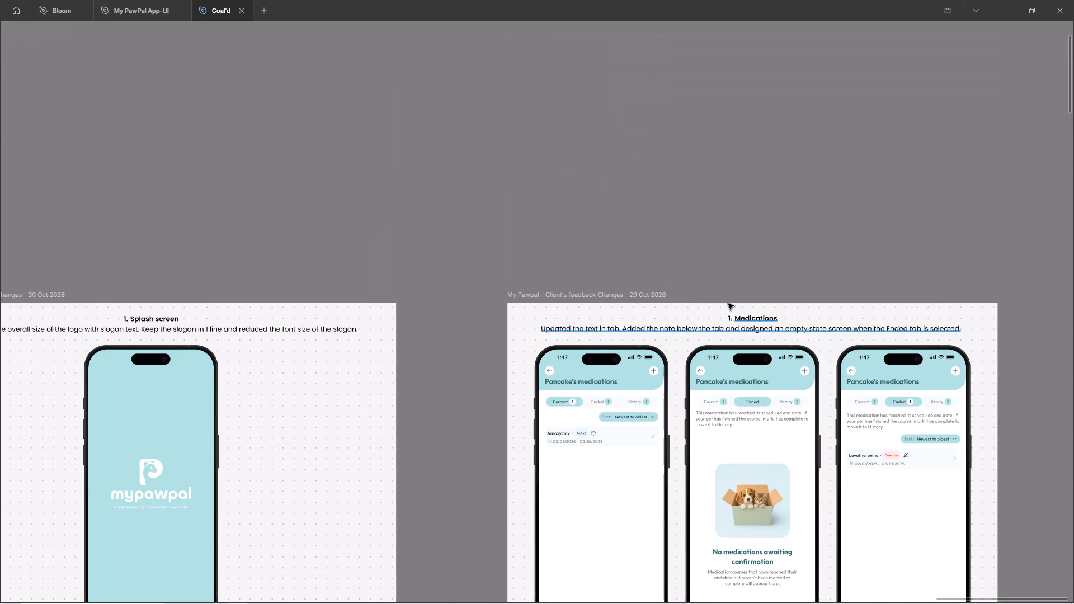
pyautogui.keyDown('ctrl'); pyautogui.scroll(-9, 728, 304); pyautogui.keyUp('ctrl')
pyautogui.click(721, 282)
# Remove "We've" from the Splash screen description so that it begins "Updated the overall size of the logo".
pyautogui.keyDown('ctrl'); pyautogui.scroll(12, 438, 364); pyautogui.keyUp('ctrl')
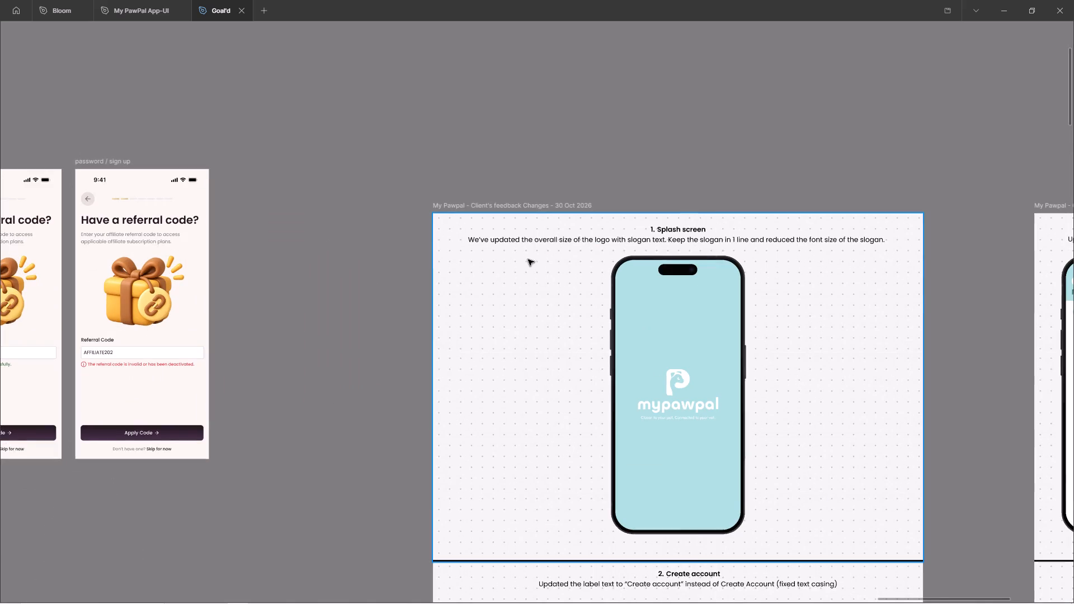
pyautogui.keyDown('ctrl'); pyautogui.scroll(5, 529, 259); pyautogui.keyUp('ctrl')
pyautogui.keyDown('ctrl'); pyautogui.scroll(-4, 559, 240); pyautogui.keyUp('ctrl')
pyautogui.keyDown('ctrl'); pyautogui.scroll(4, 567, 239); pyautogui.keyUp('ctrl')
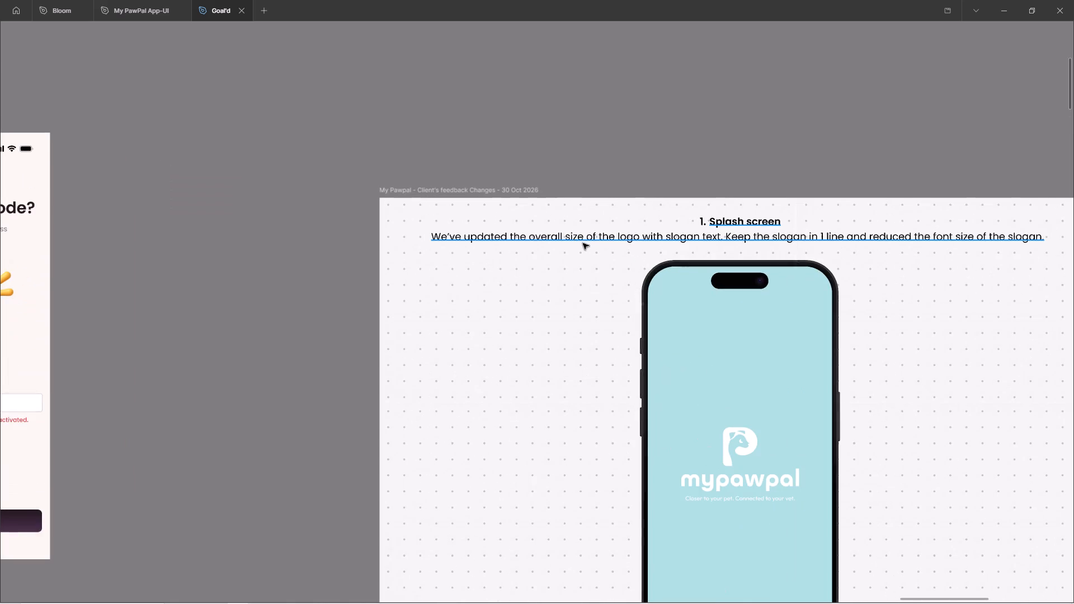
pyautogui.keyDown('ctrl'); pyautogui.click(471, 239); pyautogui.keyUp('ctrl')
pyautogui.keyDown('ctrl'); pyautogui.doubleClick(471, 239); pyautogui.keyUp('ctrl')
pyautogui.moveTo(469, 239); pyautogui.dragTo(426, 241)
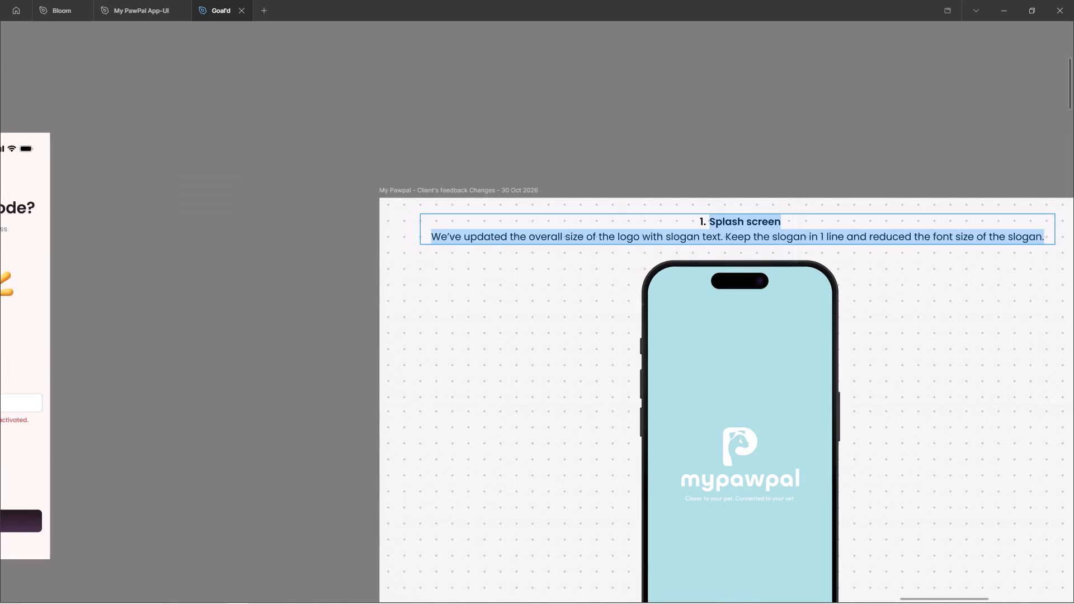
pyautogui.moveTo(426, 241); pyautogui.dragTo(428, 240)
pyautogui.click(454, 235)
pyautogui.moveTo(472, 238); pyautogui.dragTo(406, 240)
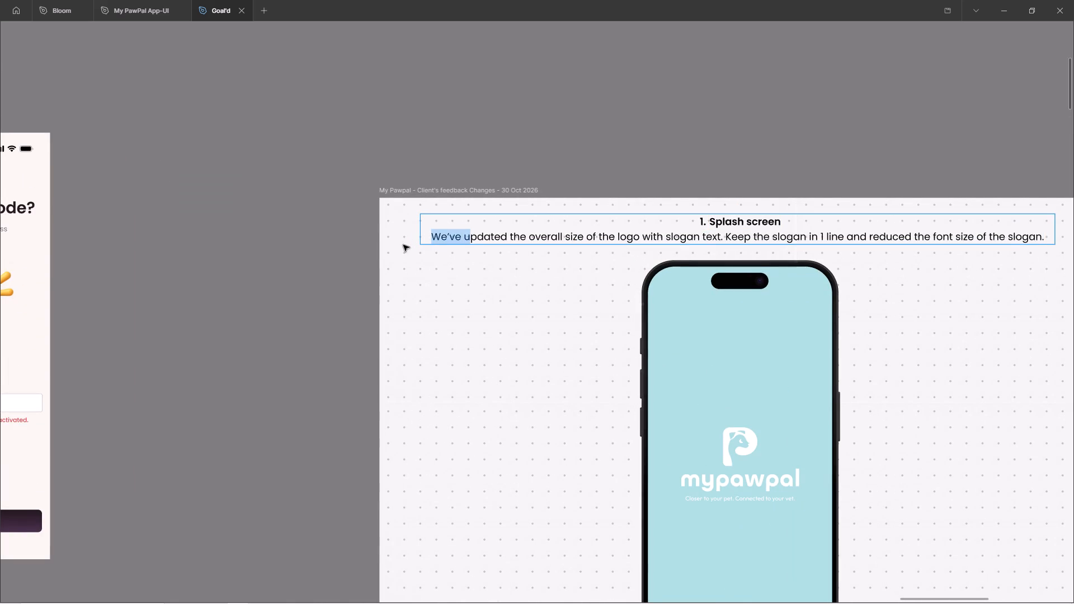
pyautogui.hotkey('shift', 'u')
pyautogui.doubleClick(458, 173)
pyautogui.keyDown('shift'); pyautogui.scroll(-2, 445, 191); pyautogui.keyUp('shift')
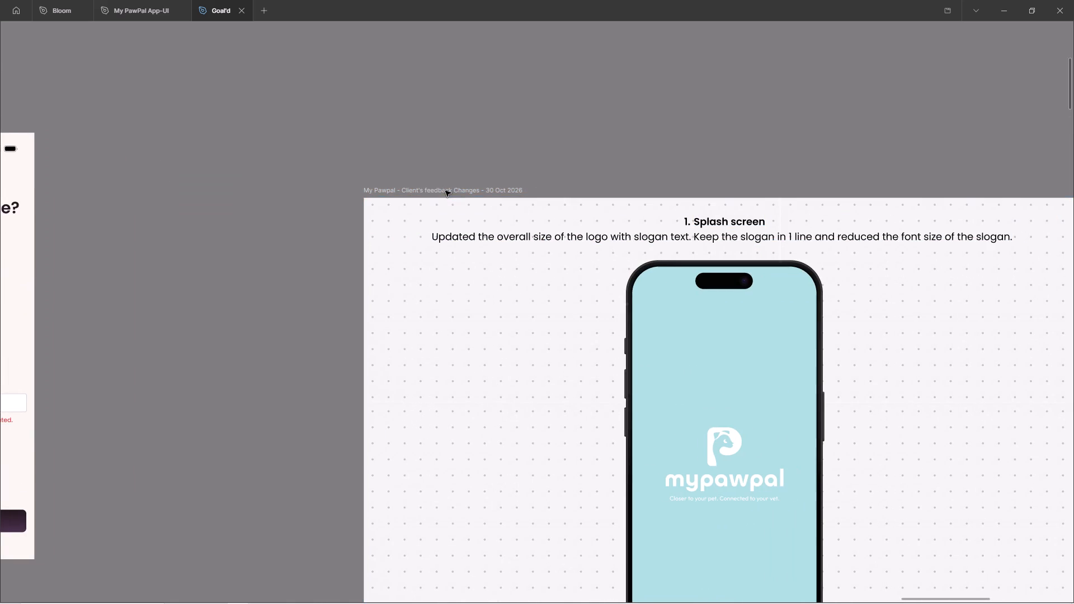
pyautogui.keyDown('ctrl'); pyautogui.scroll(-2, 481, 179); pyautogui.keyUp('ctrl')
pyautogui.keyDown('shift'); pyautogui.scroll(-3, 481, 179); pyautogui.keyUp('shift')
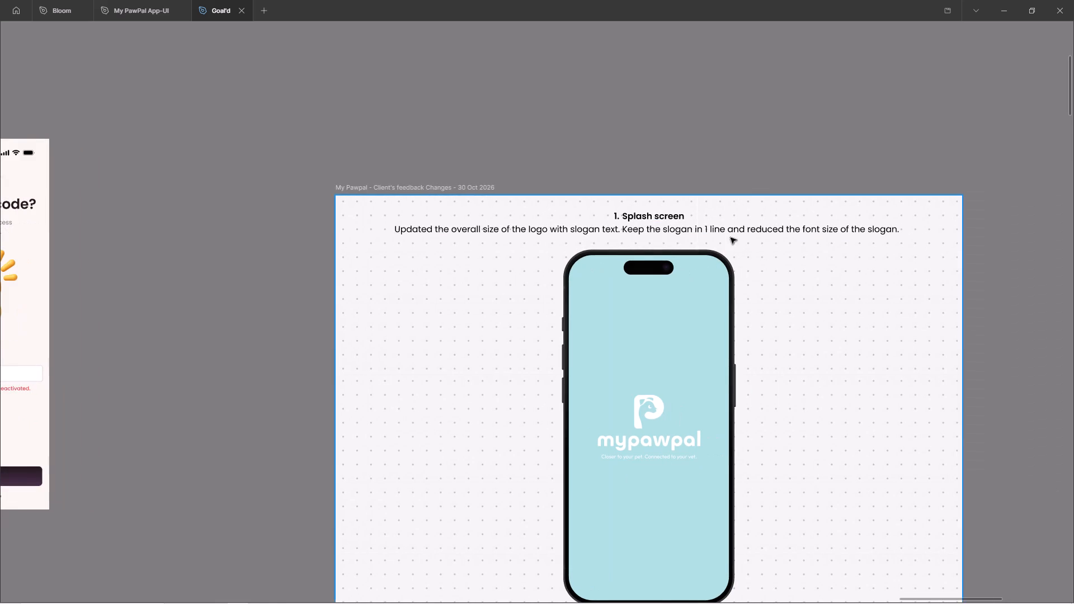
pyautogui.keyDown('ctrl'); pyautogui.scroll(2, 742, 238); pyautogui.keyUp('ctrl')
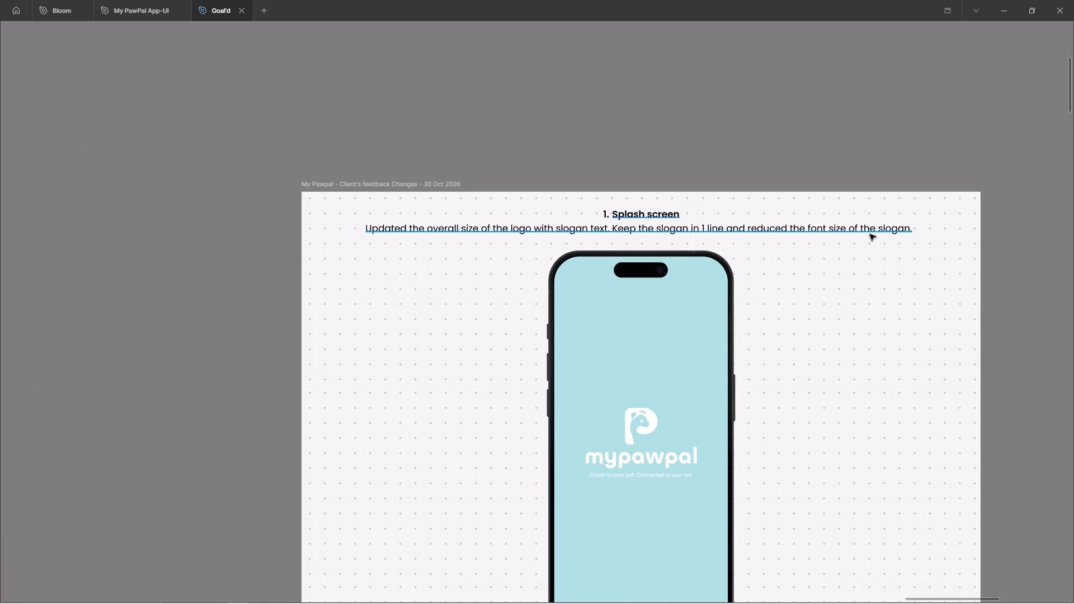
# Check the Splash screen section's description against its mockup's logo size and one-line slogan on the 30 Oct 2026 board.
pyautogui.keyDown('ctrl'); pyautogui.scroll(-3, 541, 220); pyautogui.keyUp('ctrl')
pyautogui.keyDown('ctrl'); pyautogui.scroll(2, 596, 280); pyautogui.keyUp('ctrl')
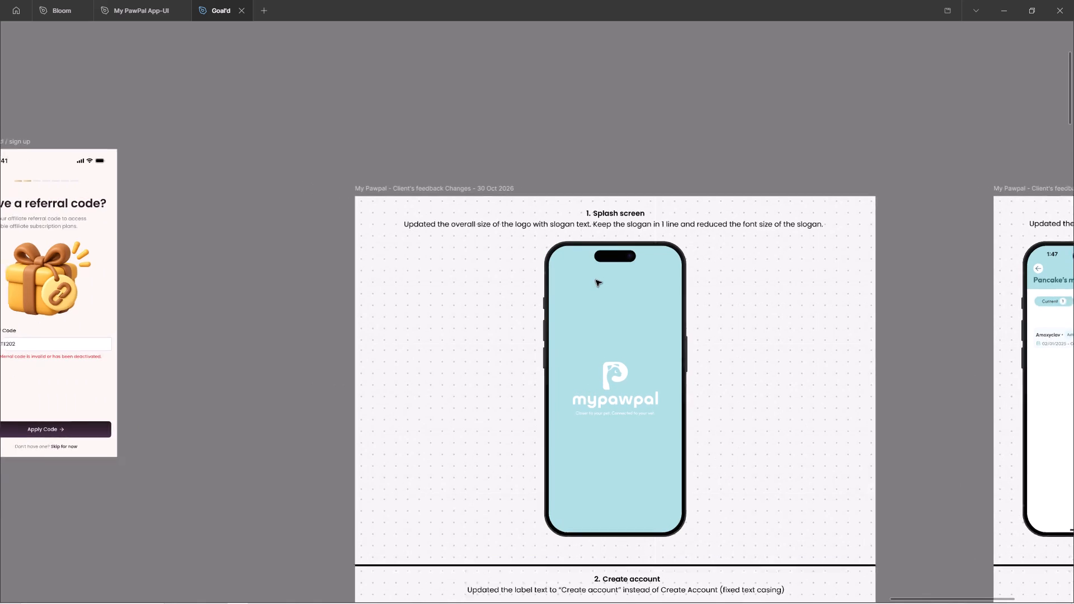
pyautogui.keyDown('ctrl'); pyautogui.scroll(3, 572, 441); pyautogui.keyUp('ctrl')
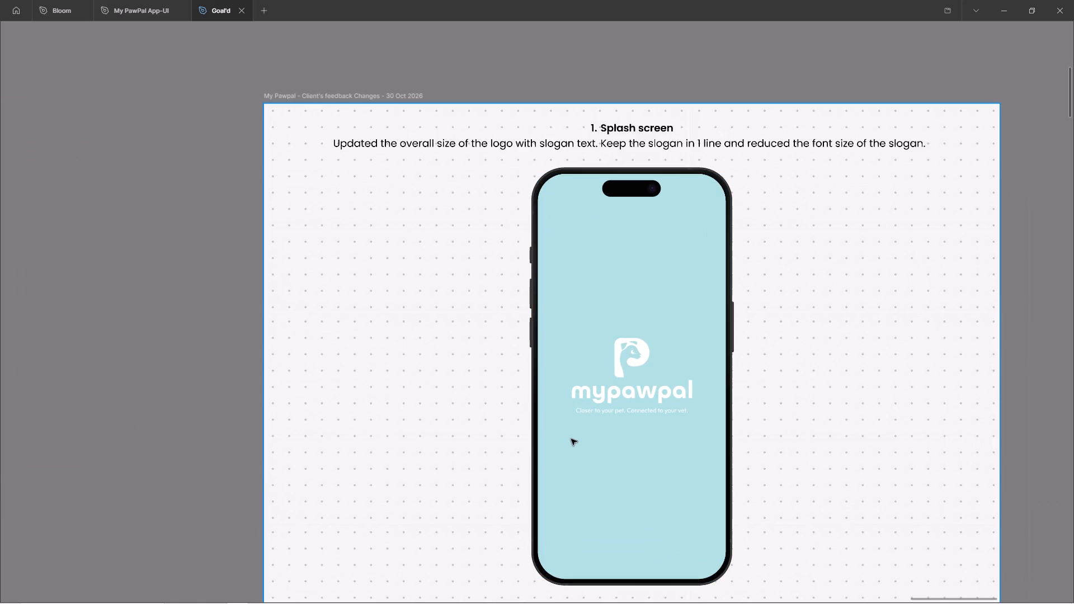
pyautogui.keyDown('ctrl'); pyautogui.scroll(4, 578, 442); pyautogui.keyUp('ctrl')
pyautogui.keyDown('ctrl'); pyautogui.scroll(4, 635, 415); pyautogui.keyUp('ctrl')
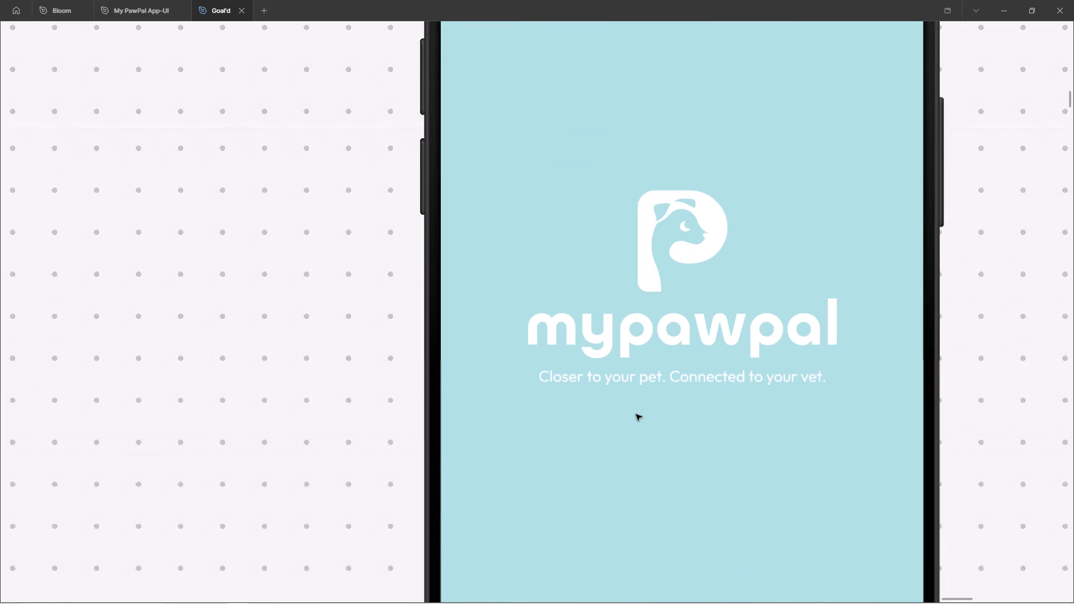
pyautogui.keyDown('ctrl'); pyautogui.scroll(4, 618, 398); pyautogui.keyUp('ctrl')
pyautogui.keyDown('ctrl'); pyautogui.scroll(-10, 525, 371); pyautogui.keyUp('ctrl')
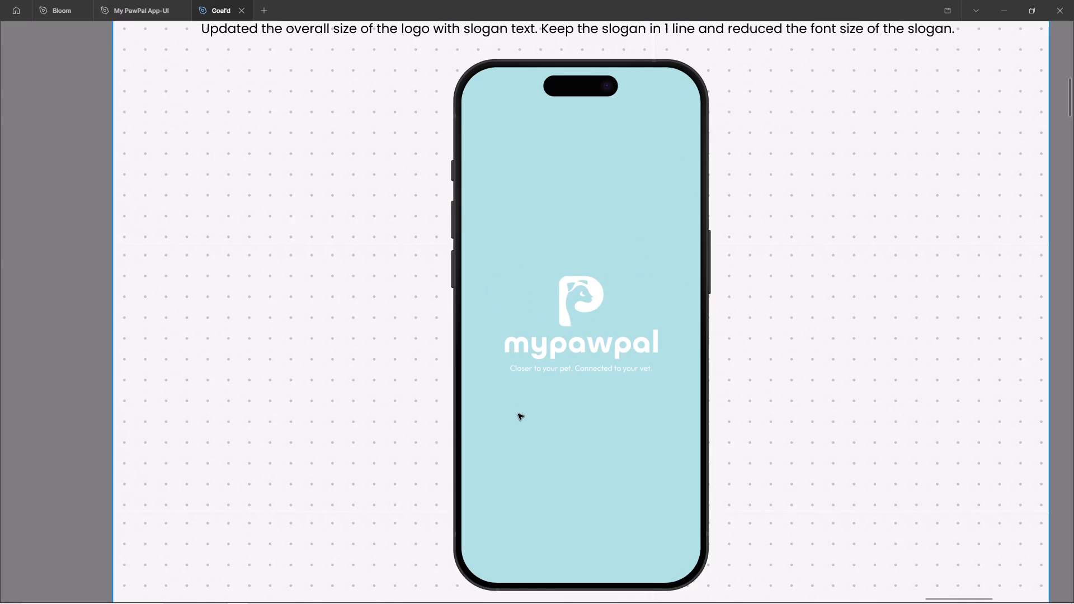
pyautogui.keyDown('ctrl'); pyautogui.scroll(-2, 517, 413); pyautogui.keyUp('ctrl')
pyautogui.scroll(-8, 560, 370)
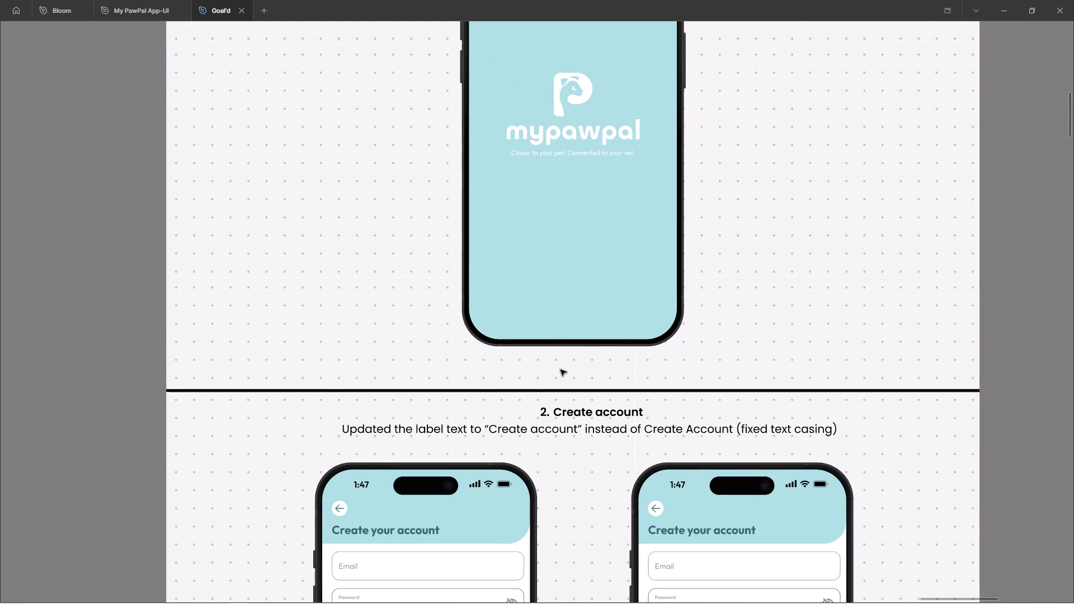
pyautogui.scroll(3, 553, 369)
# Compare the wording of the Create account description with the List of breeds description and their mockups.
pyautogui.scroll(-6, 553, 369)
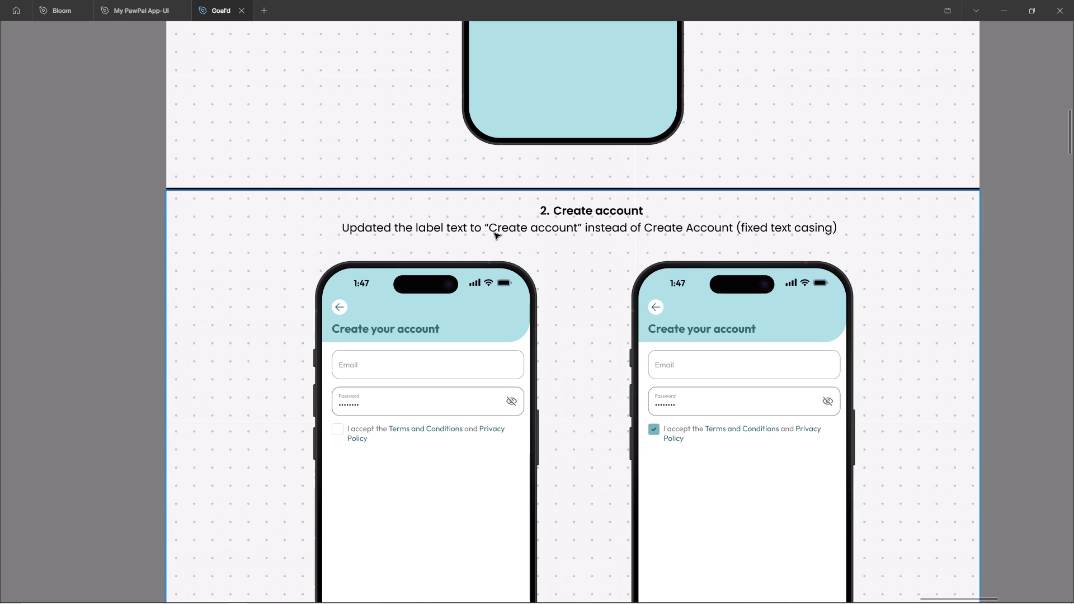
pyautogui.keyDown('ctrl'); pyautogui.scroll(-1, 684, 240); pyautogui.keyUp('ctrl')
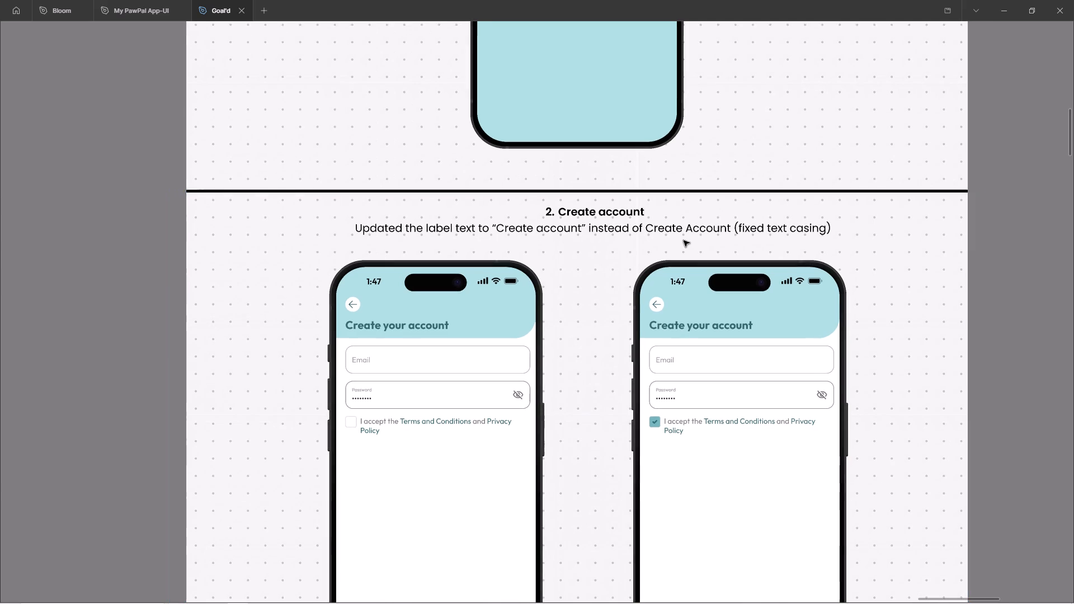
pyautogui.keyDown('ctrl'); pyautogui.doubleClick(460, 233); pyautogui.keyUp('ctrl')
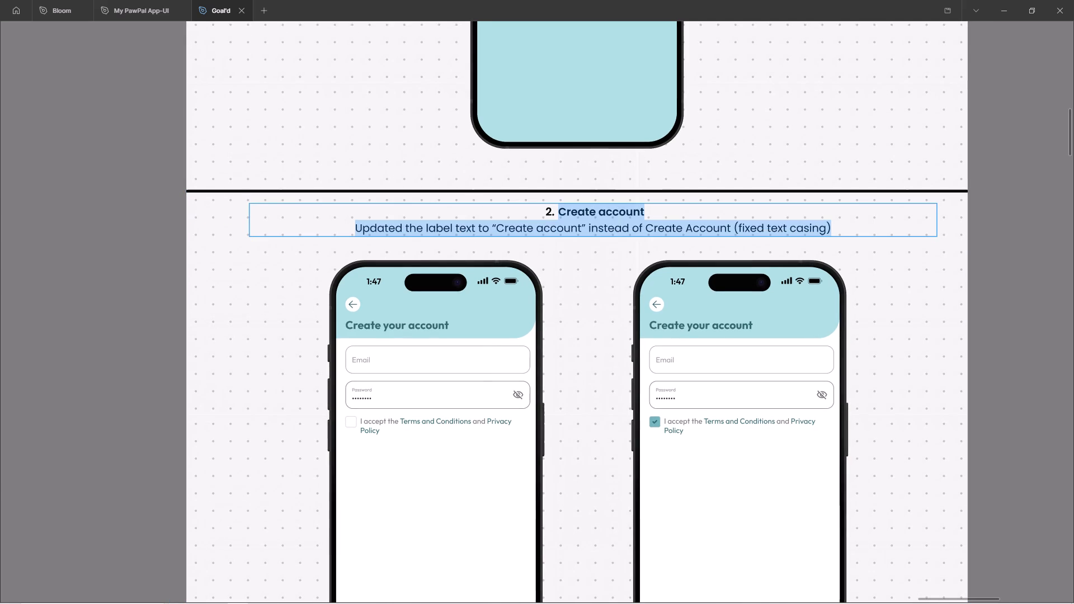
pyautogui.keyDown('ctrl'); pyautogui.doubleClick(1020, 280); pyautogui.keyUp('ctrl')
pyautogui.keyDown('ctrl'); pyautogui.scroll(-5, 576, 236); pyautogui.keyUp('ctrl')
pyautogui.scroll(-6, 567, 235)
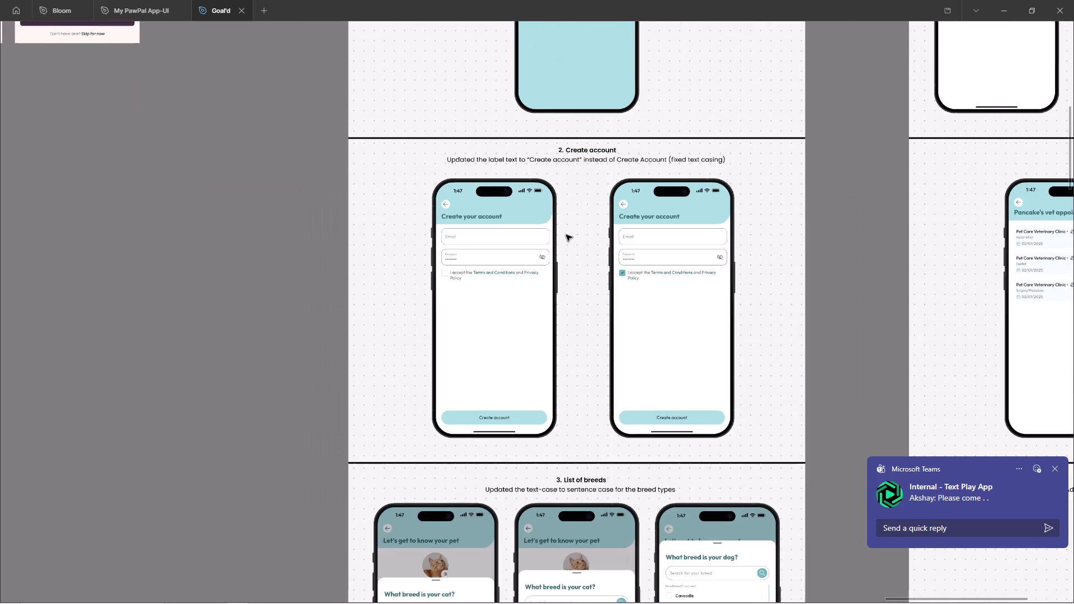
pyautogui.scroll(-7, 566, 235)
pyautogui.keyDown('ctrl'); pyautogui.scroll(3, 548, 300); pyautogui.keyUp('ctrl')
pyautogui.keyDown('ctrl'); pyautogui.scroll(-1, 549, 304); pyautogui.keyUp('ctrl')
pyautogui.keyDown('ctrl'); pyautogui.scroll(2, 549, 304); pyautogui.keyUp('ctrl')
pyautogui.scroll(7, 533, 290)
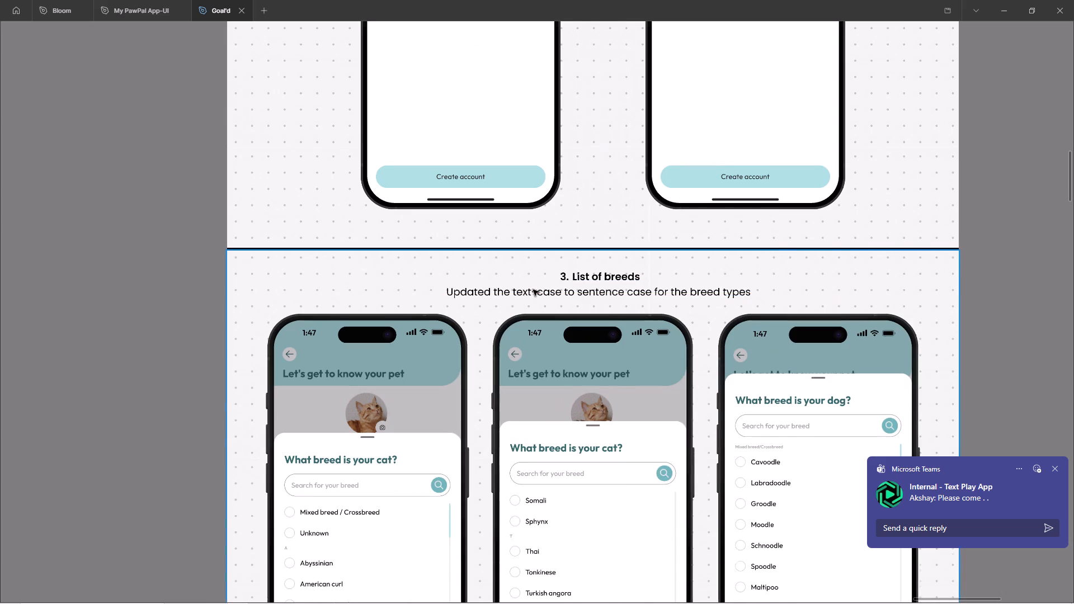
pyautogui.scroll(7, 555, 284)
pyautogui.keyDown('ctrl'); pyautogui.scroll(3, 611, 122); pyautogui.keyUp('ctrl')
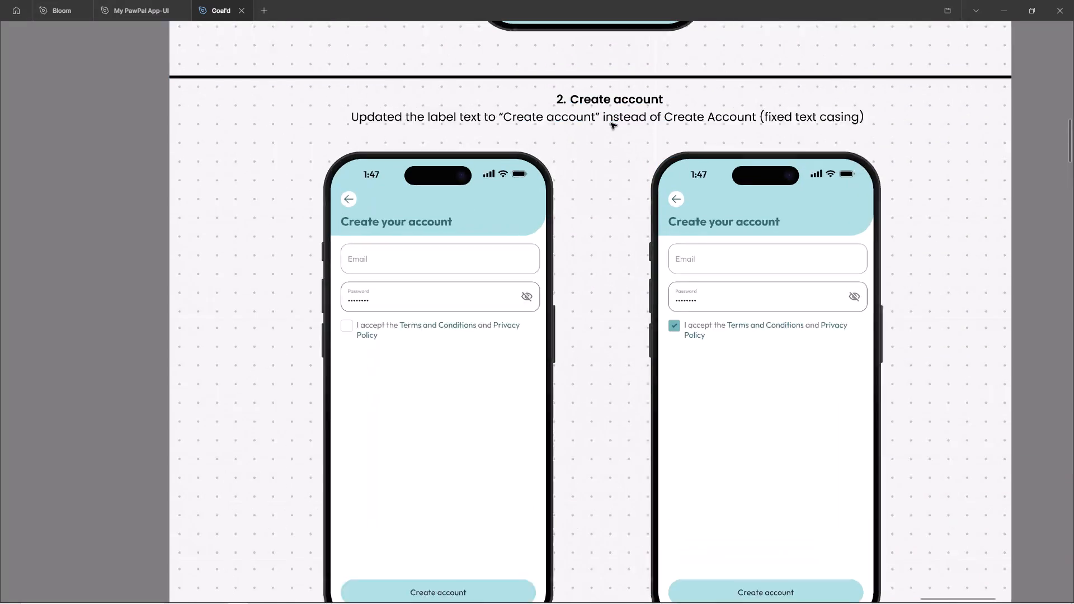
pyautogui.keyDown('ctrl'); pyautogui.scroll(-10, 497, 143); pyautogui.keyUp('ctrl')
pyautogui.scroll(-4, 471, 342)
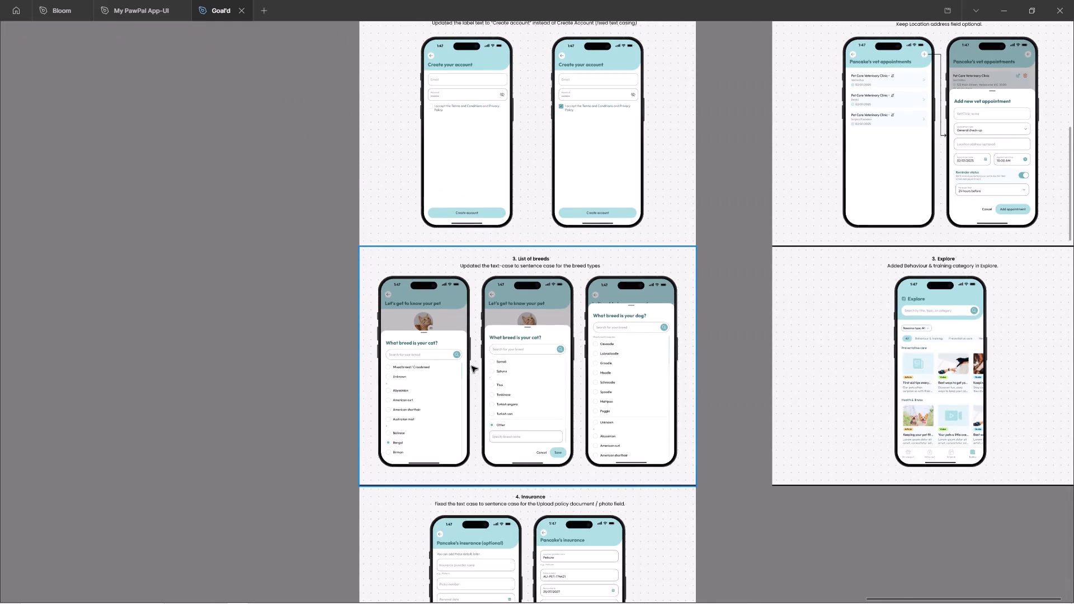
# Copy the List of breeds description into a new line under the Create account description, changing "text-case" to "text case".
pyautogui.keyDown('ctrl'); pyautogui.scroll(6, 481, 292); pyautogui.keyUp('ctrl')
pyautogui.scroll(-3, 481, 289)
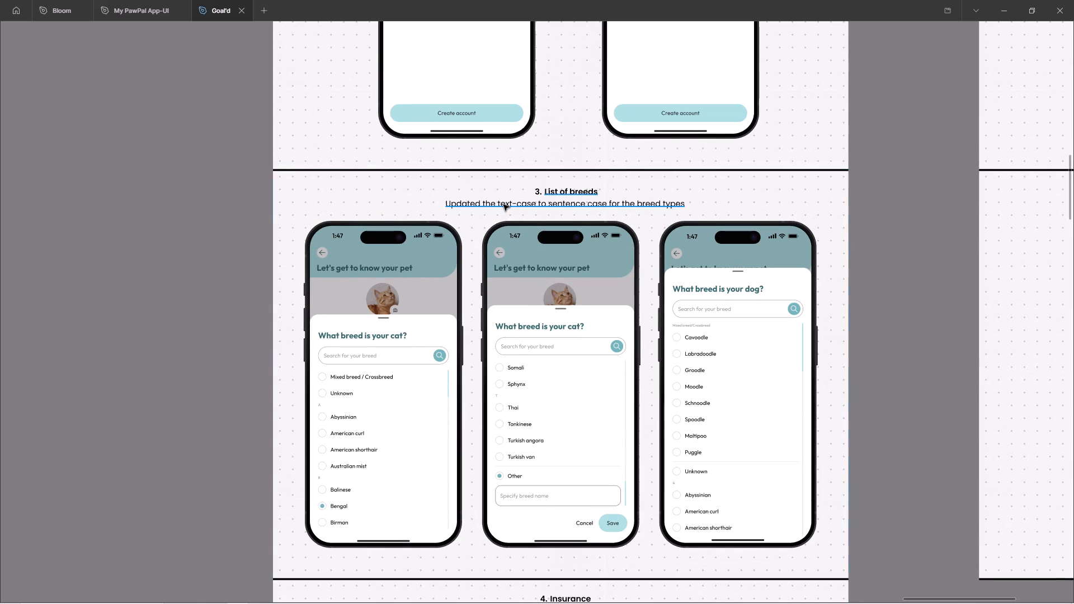
pyautogui.keyDown('ctrl'); pyautogui.tripleClick(503, 205); pyautogui.keyUp('ctrl')
pyautogui.hotkey('ctrl', 'c')
pyautogui.scroll(12, 499, 242)
pyautogui.keyDown('ctrl'); pyautogui.scroll(4, 559, 179); pyautogui.keyUp('ctrl')
pyautogui.click(577, 182)
pyautogui.click(700, 181)
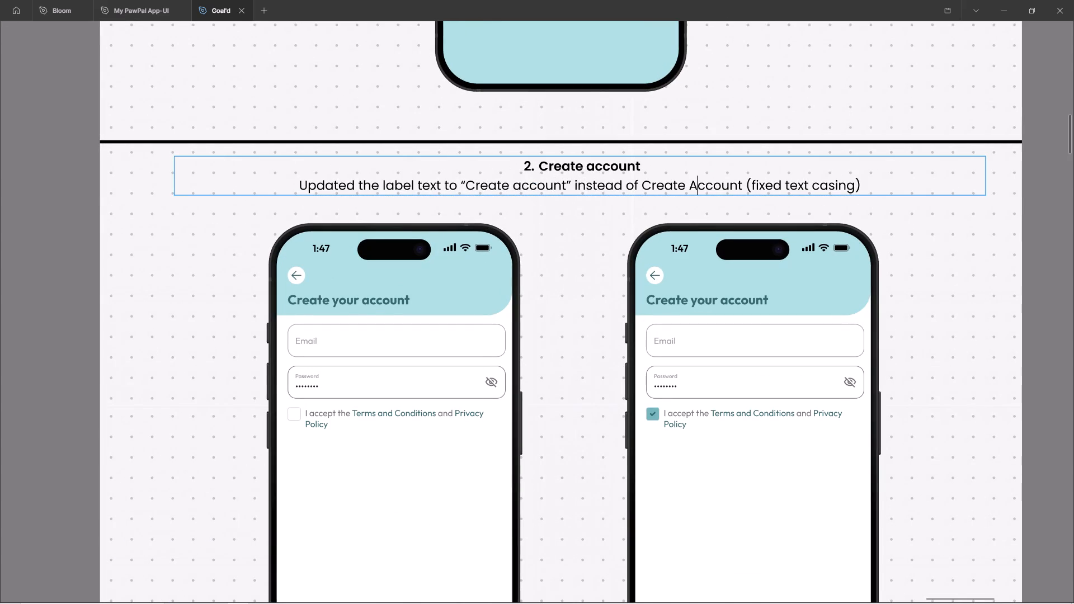
pyautogui.click(878, 183)
pyautogui.press('Return')
pyautogui.hotkey('ctrl', 'v')
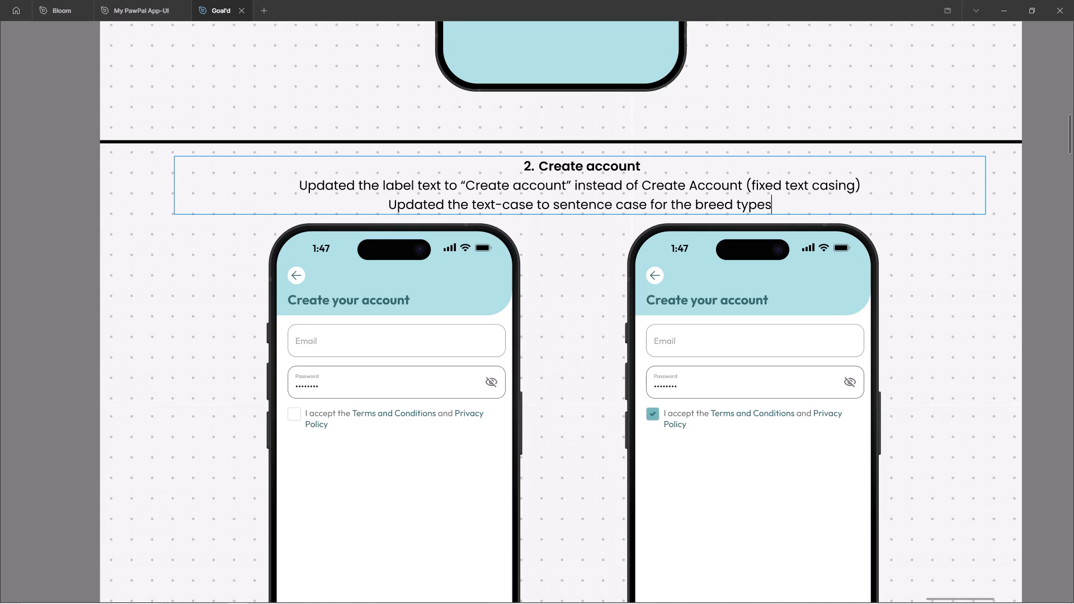
pyautogui.click(504, 208)
pyautogui.press('BackSpace')
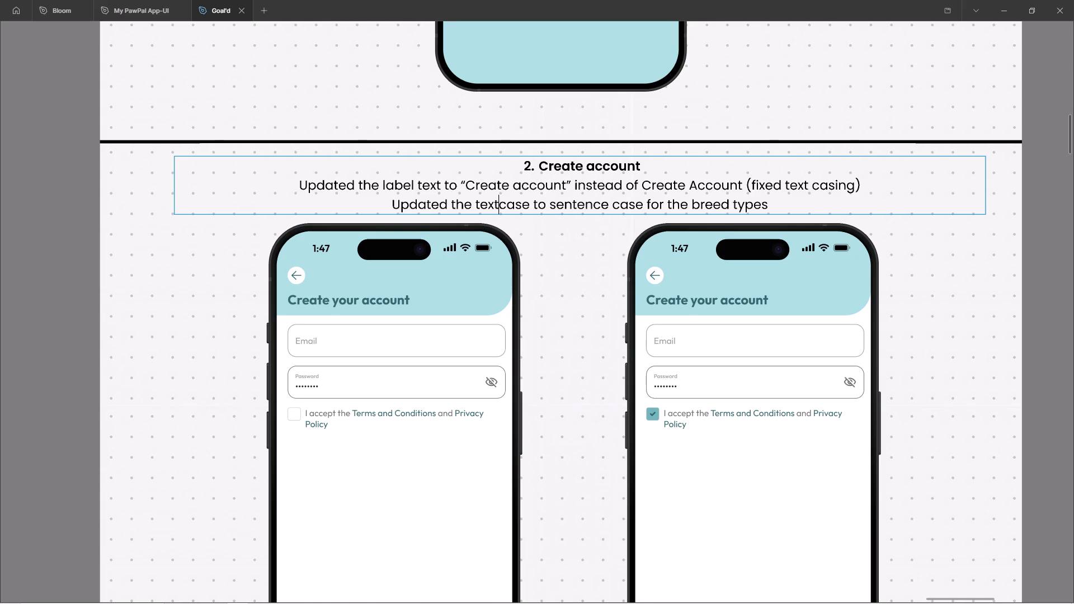
pyautogui.press('space')
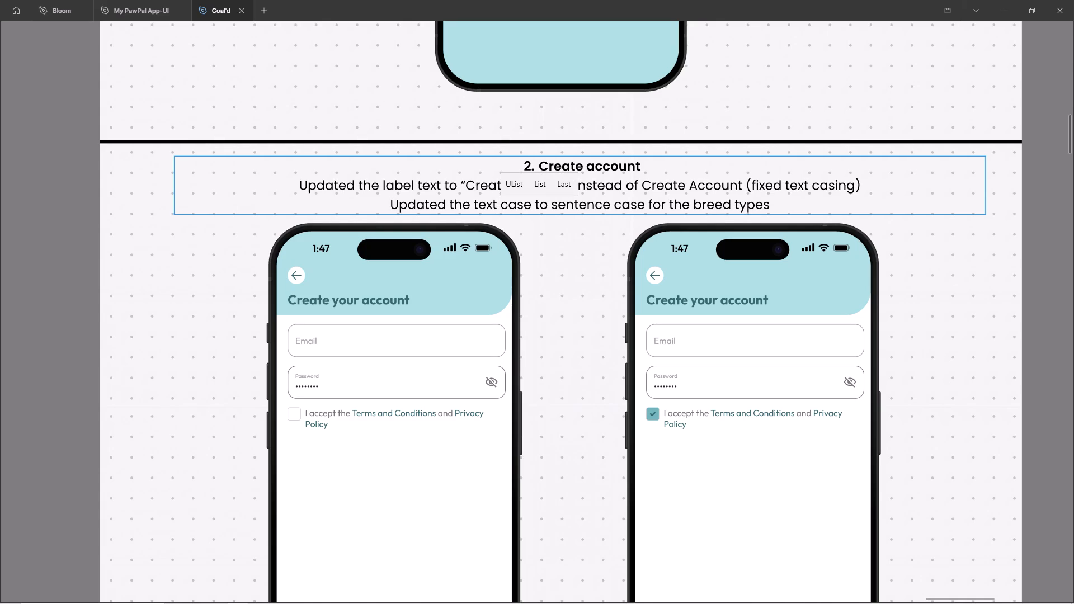
# Append "Create account button." to the end of the new line in the Create account description, reusing the label from the line above.
pyautogui.moveTo(690, 206); pyautogui.dragTo(738, 206)
pyautogui.click(629, 206)
pyautogui.moveTo(566, 190); pyautogui.dragTo(504, 190)
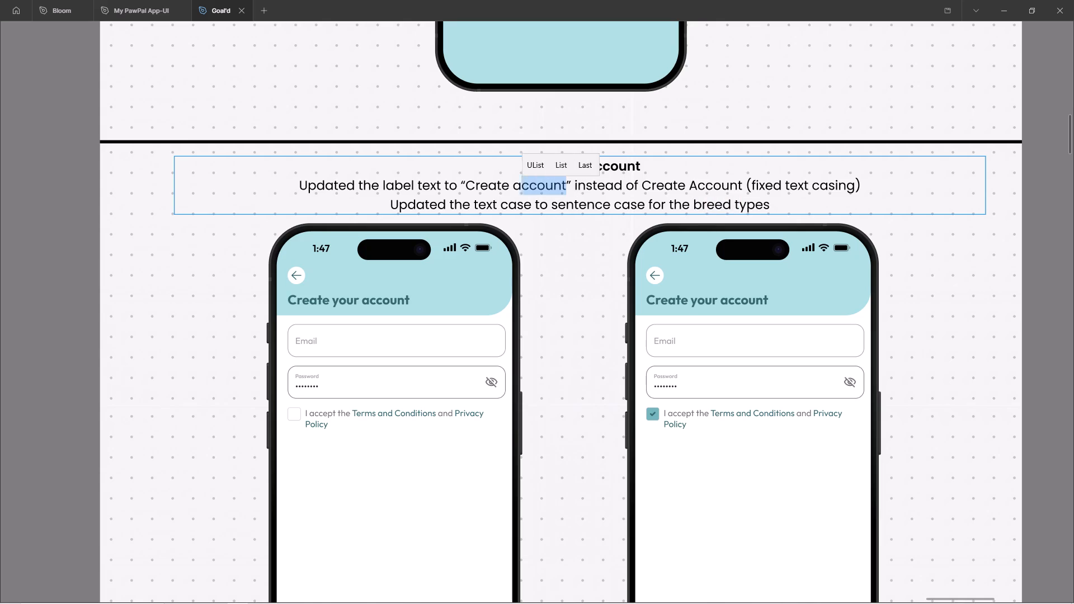
pyautogui.moveTo(504, 190); pyautogui.dragTo(468, 190)
pyautogui.hotkey('ctrl', 'c')
pyautogui.click(790, 213)
pyautogui.press('space')
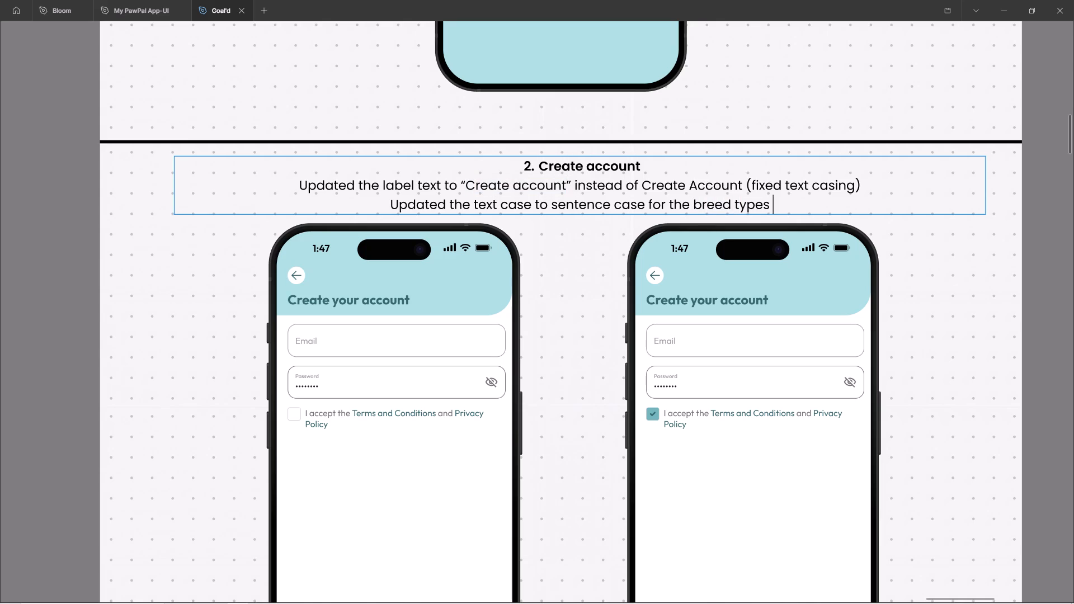
pyautogui.hotkey('ctrl', 'shift', 'v')
pyautogui.press('space')
pyautogui.write('button')
pyautogui.press('.')
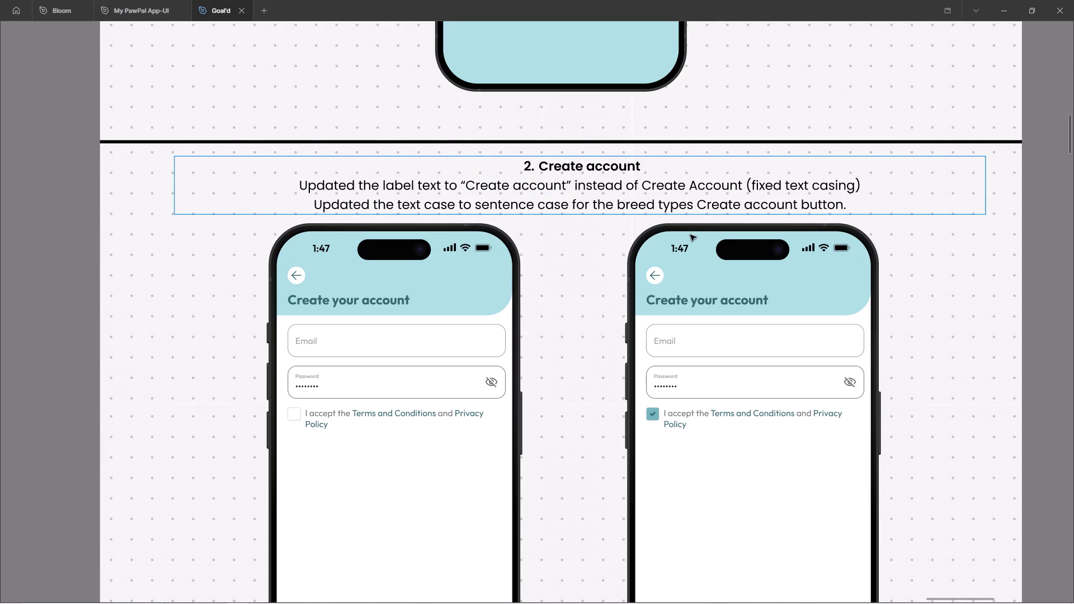
# Delete the line "Updated the label text to “Create account” instead of Create Account (fixed text casing)" from the Create account section.
pyautogui.moveTo(878, 186); pyautogui.dragTo(293, 186)
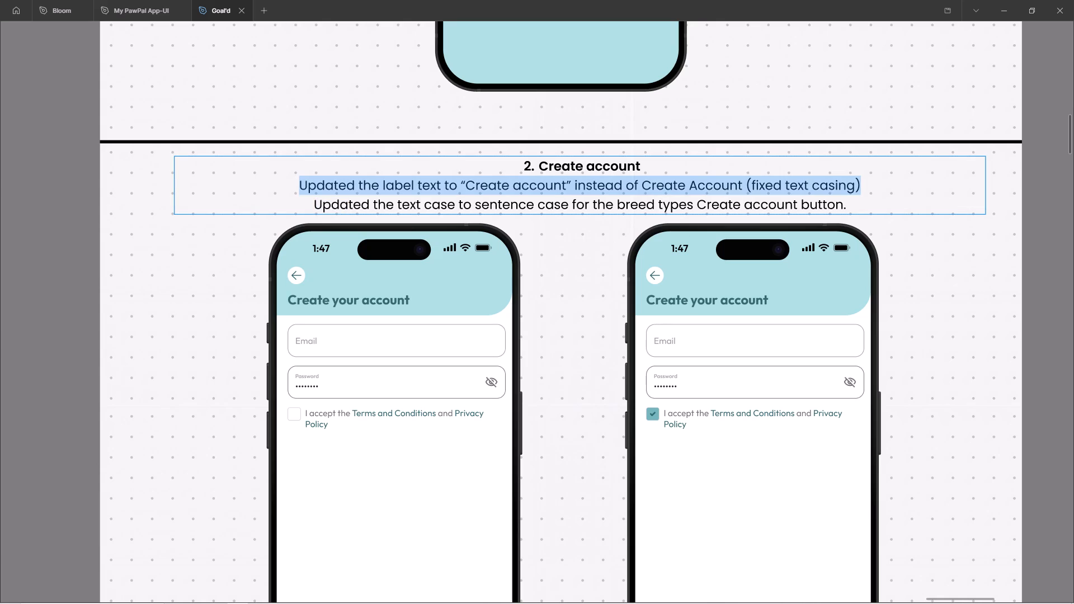
pyautogui.press('BackSpace')
pyautogui.press('BackSpace')
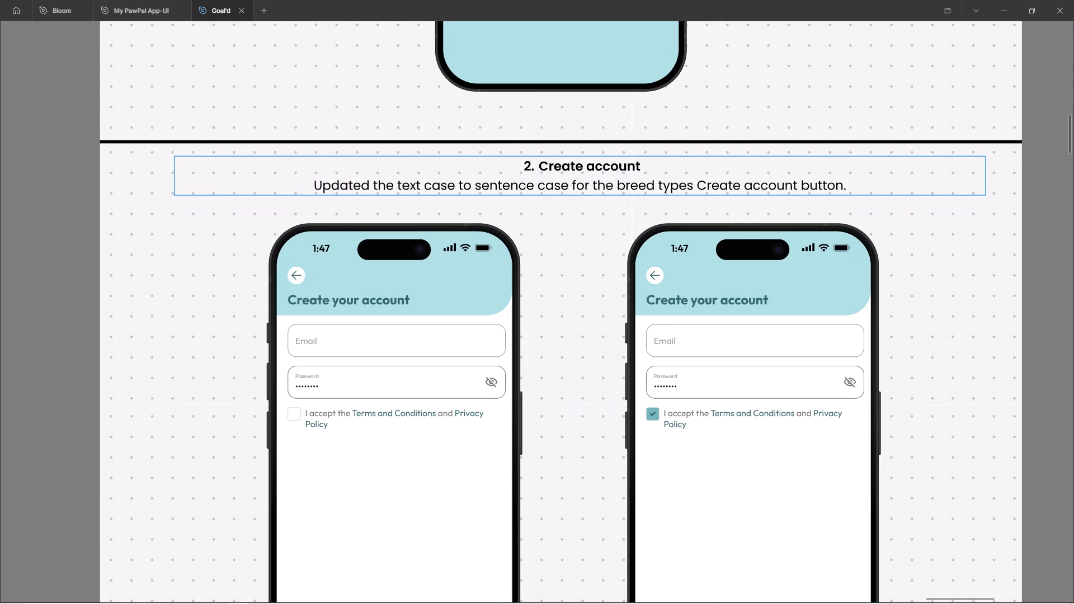
# Remove "the breed types" before "Create account button." in the Create account description.
pyautogui.keyDown('ctrl'); pyautogui.scroll(-2, 329, 170); pyautogui.keyUp('ctrl')
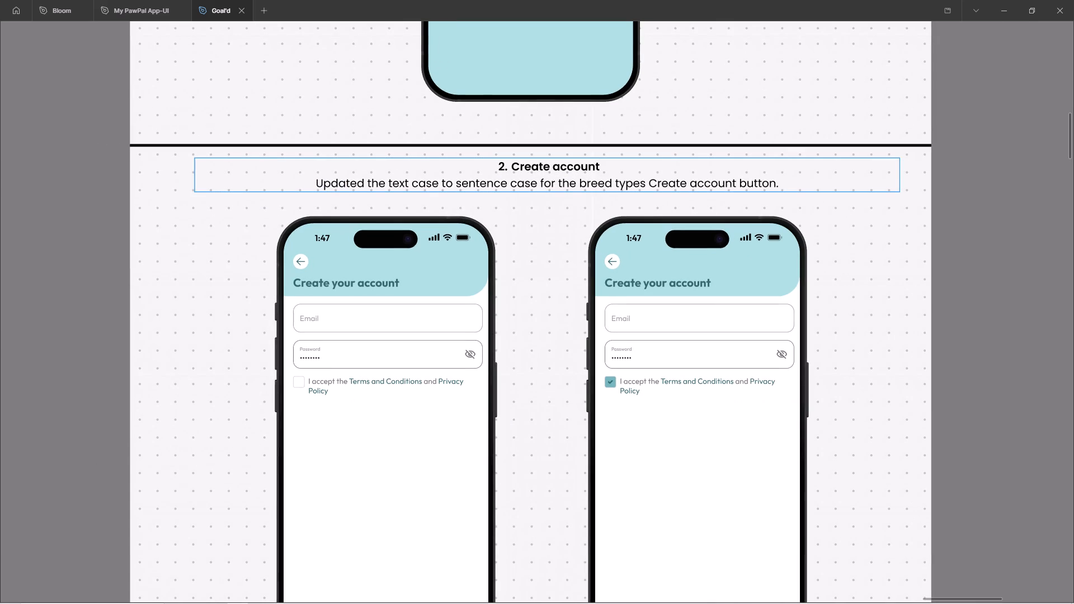
pyautogui.click(398, 188)
pyautogui.doubleClick(398, 188)
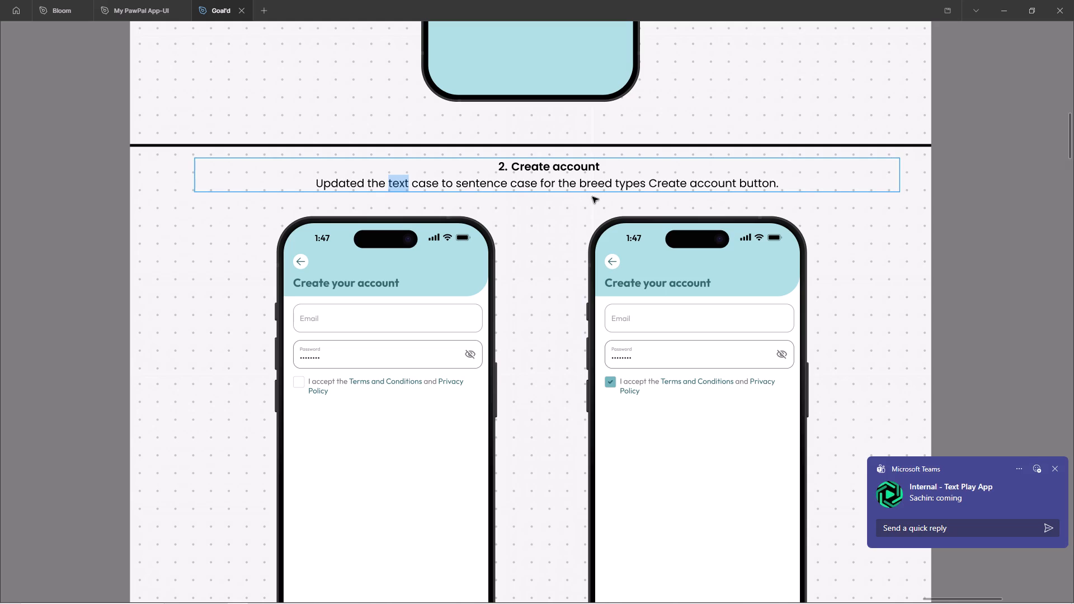
pyautogui.click(649, 186)
pyautogui.press('BackSpace')
pyautogui.press('BackSpace')
pyautogui.press('BackSpace')
pyautogui.press('BackSpace')
pyautogui.press('BackSpace')
pyautogui.press('BackSpace')
pyautogui.press('BackSpace')
pyautogui.press('BackSpace')
pyautogui.press('BackSpace')
pyautogui.press('BackSpace')
pyautogui.press('BackSpace')
pyautogui.press('BackSpace')
pyautogui.press('BackSpace')
pyautogui.press('BackSpace')
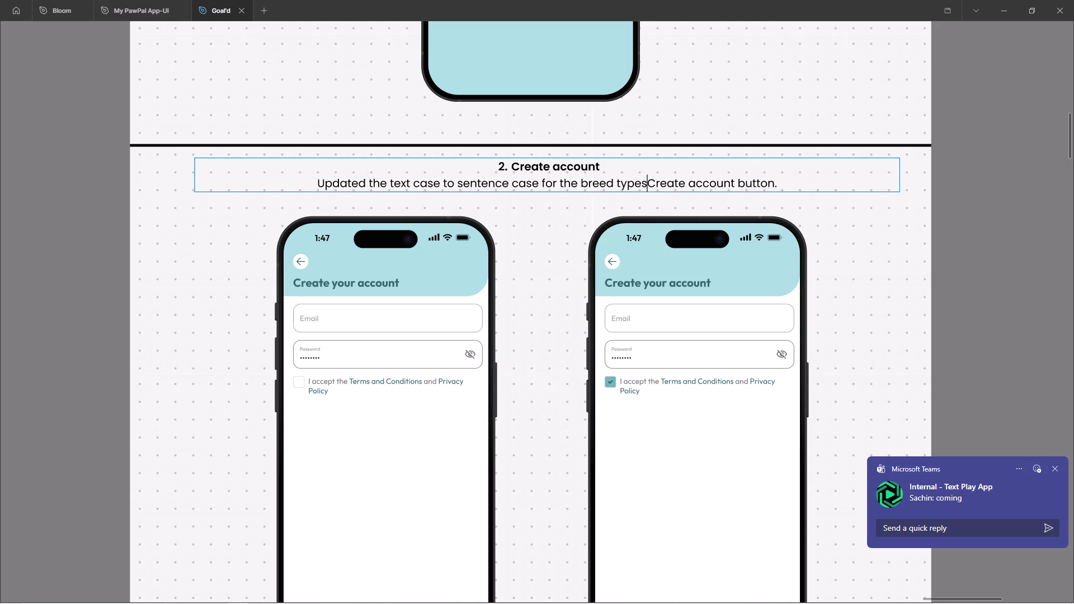
pyautogui.press('BackSpace')
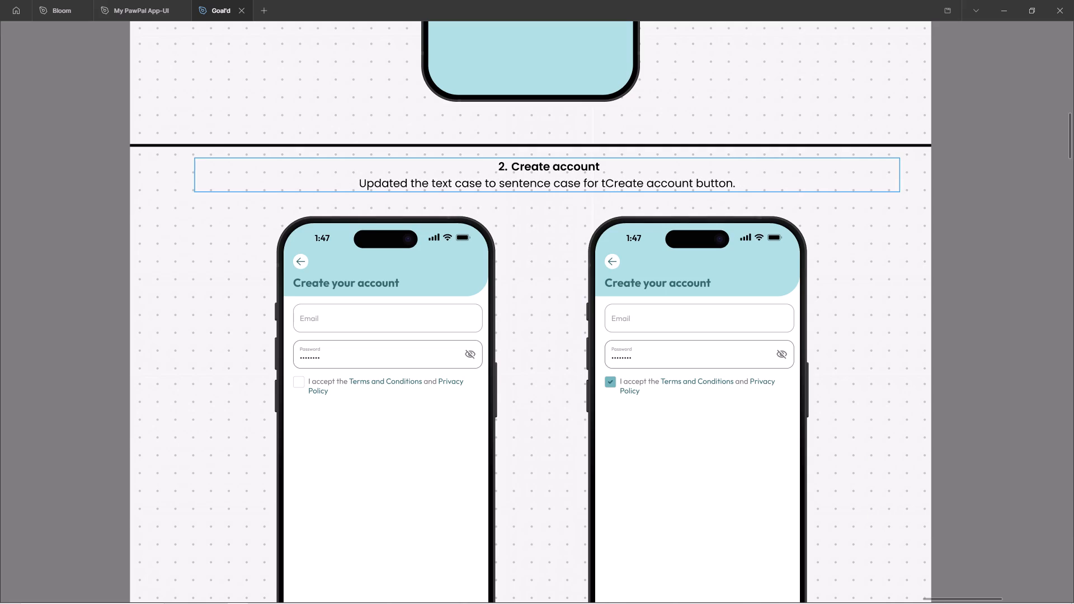
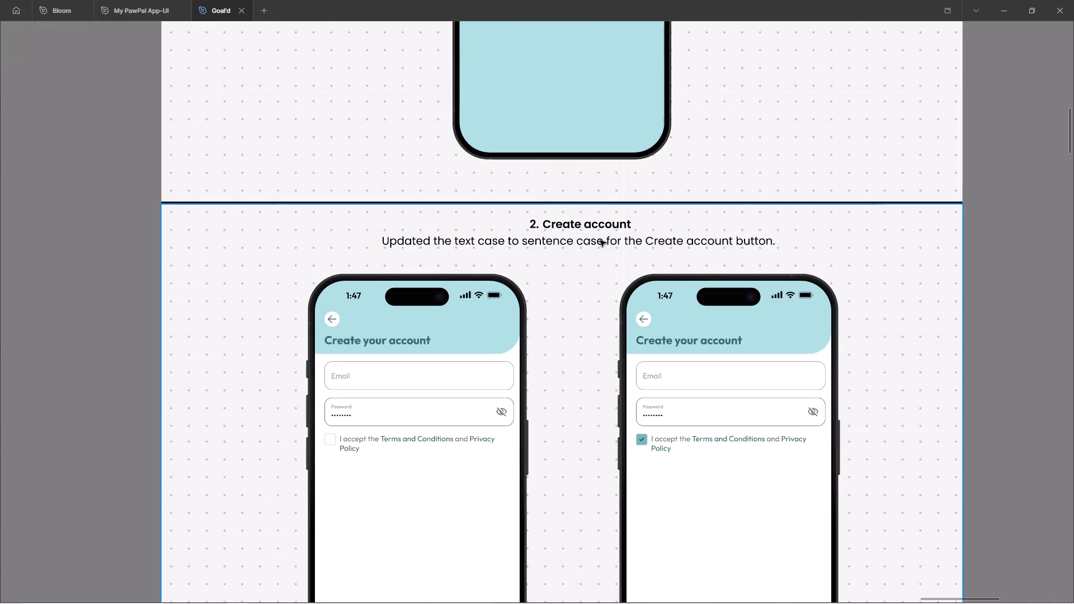
# Align the left Create account phone mockup with the left edge of the left Insurance mockup.
pyautogui.scroll(-2, 600, 240)
pyautogui.keyDown('ctrl'); pyautogui.scroll(-3, 600, 240); pyautogui.keyUp('ctrl')
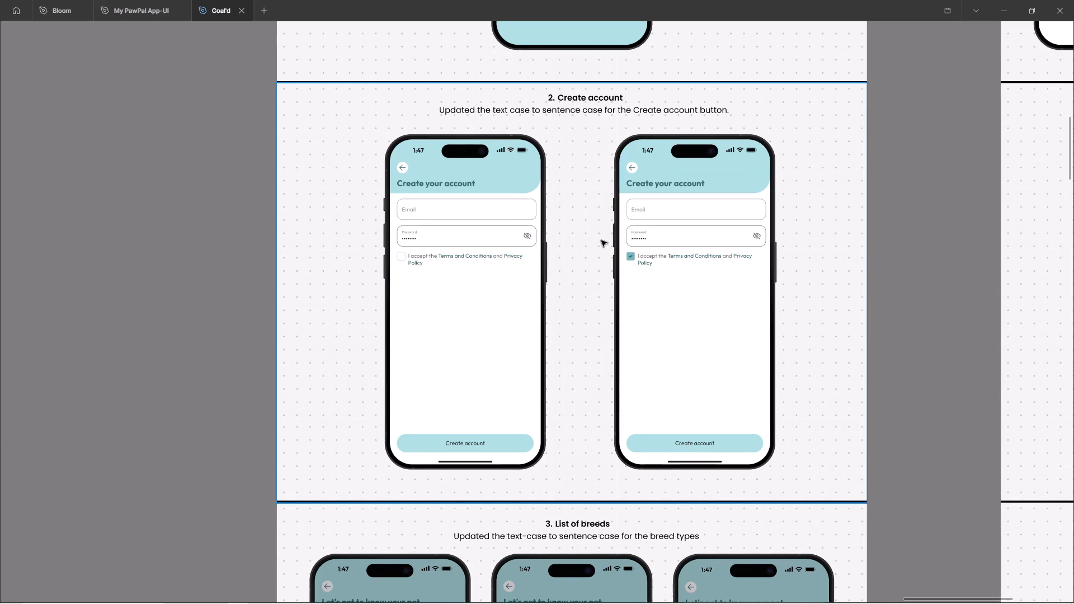
pyautogui.keyDown('ctrl'); pyautogui.scroll(-7, 567, 276); pyautogui.keyUp('ctrl')
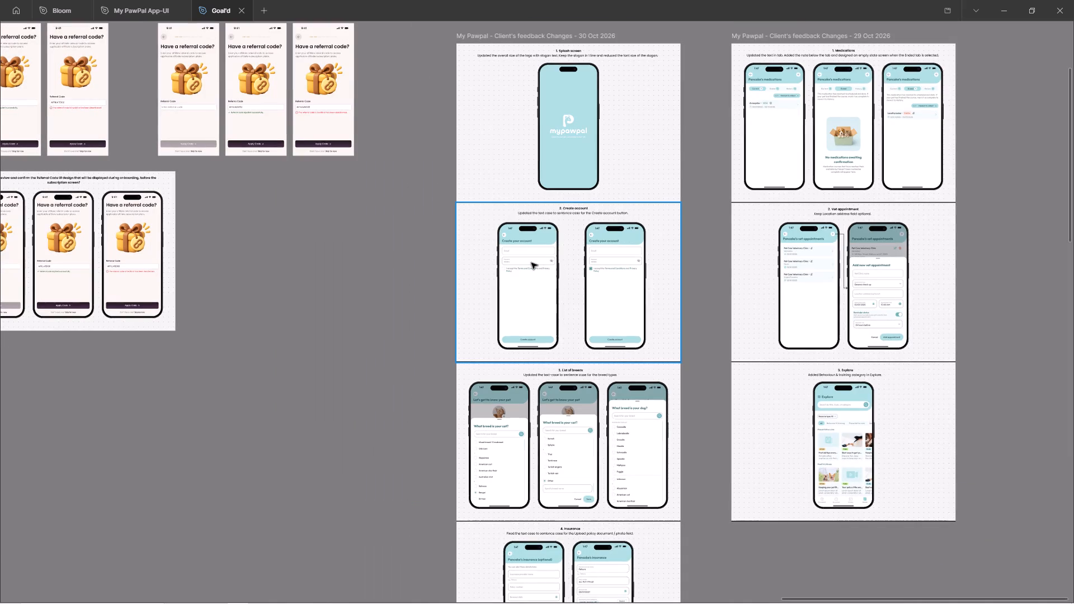
pyautogui.scroll(-5, 541, 259)
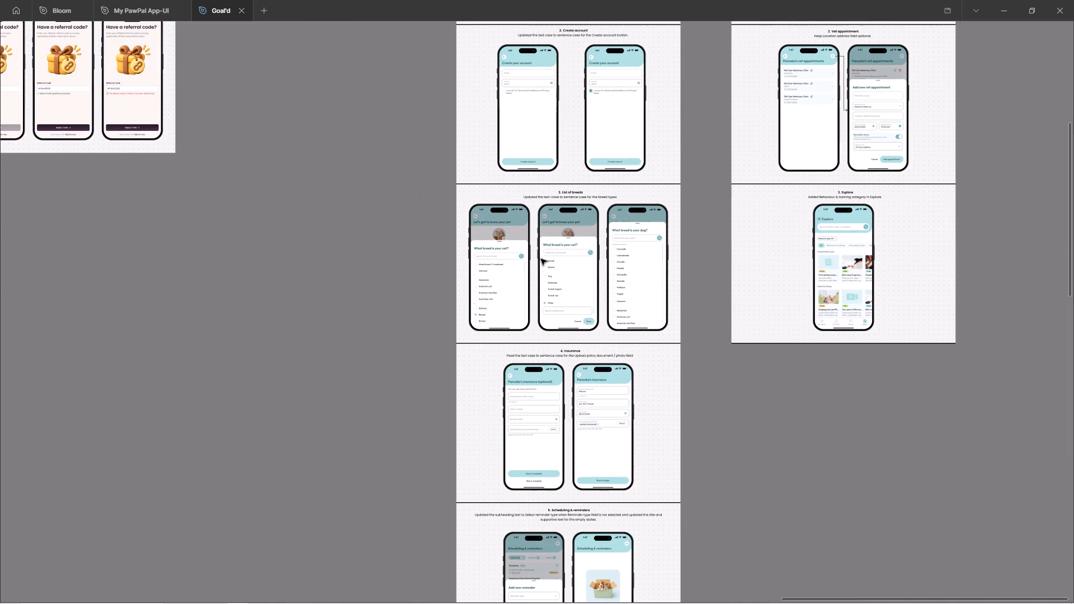
pyautogui.doubleClick(550, 150)
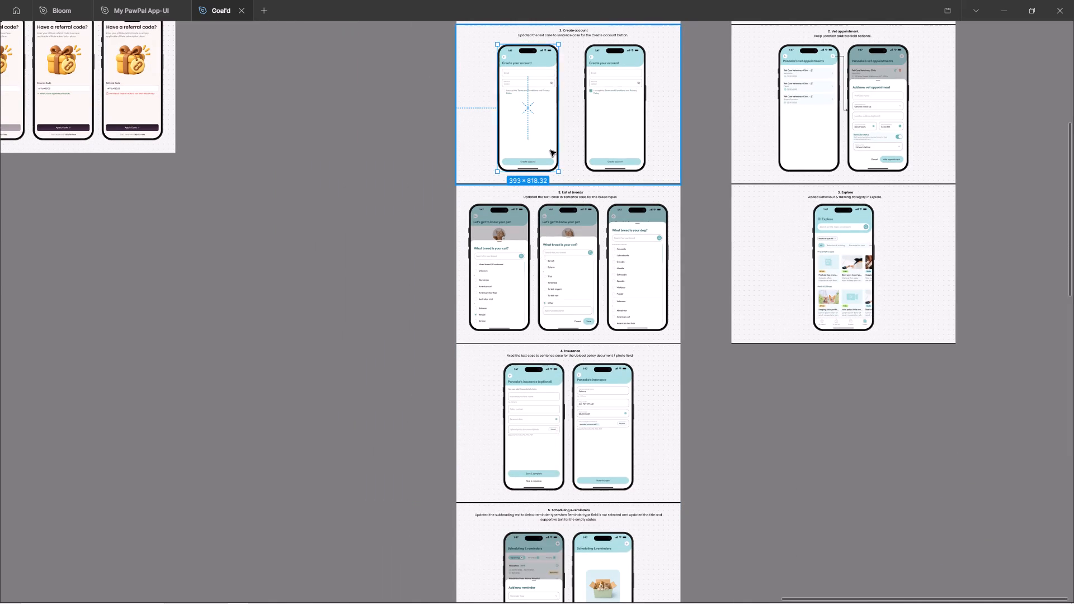
pyautogui.hotkey('alt', 'd')
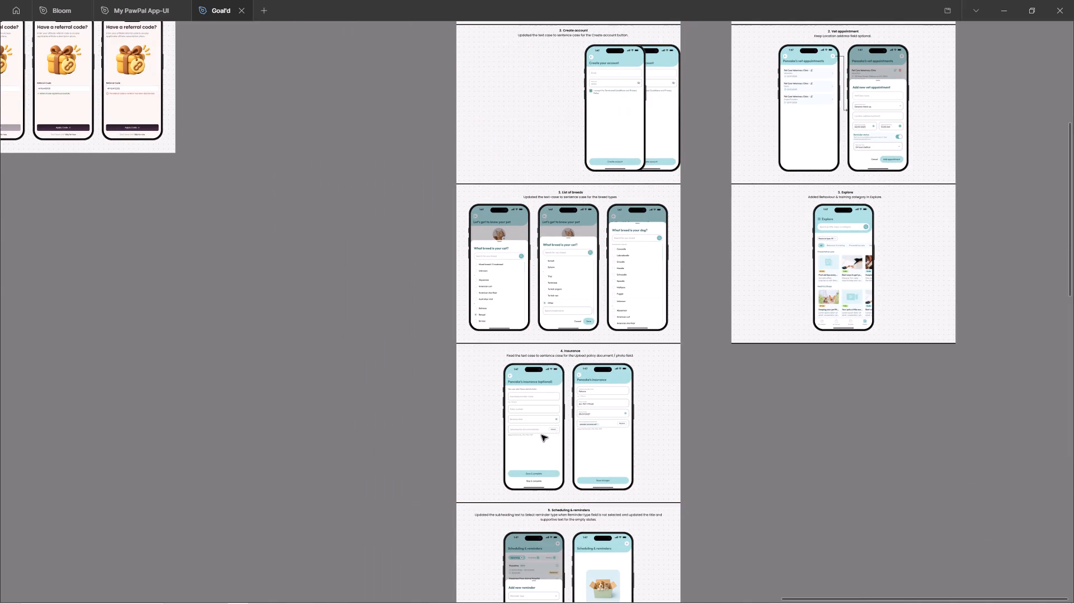
pyautogui.keyDown('shift'); pyautogui.doubleClick(532, 433); pyautogui.keyUp('shift')
pyautogui.hotkey('alt', 'a')
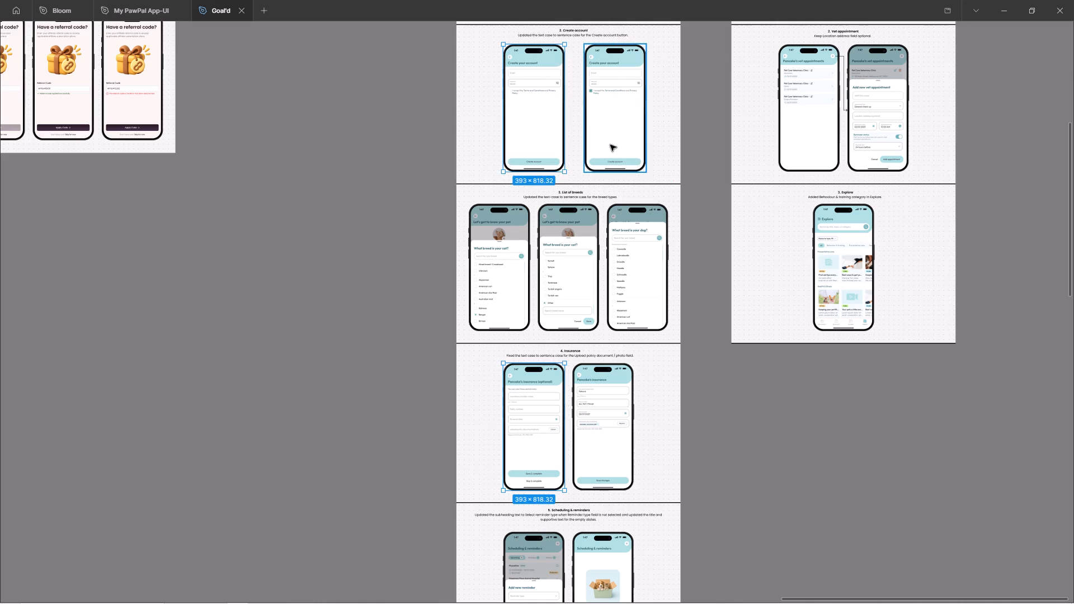
# Align the right Create account phone mockup with the right edge of the right Insurance mockup.
pyautogui.doubleClick(610, 145)
pyautogui.hotkey('shift', 'Return')
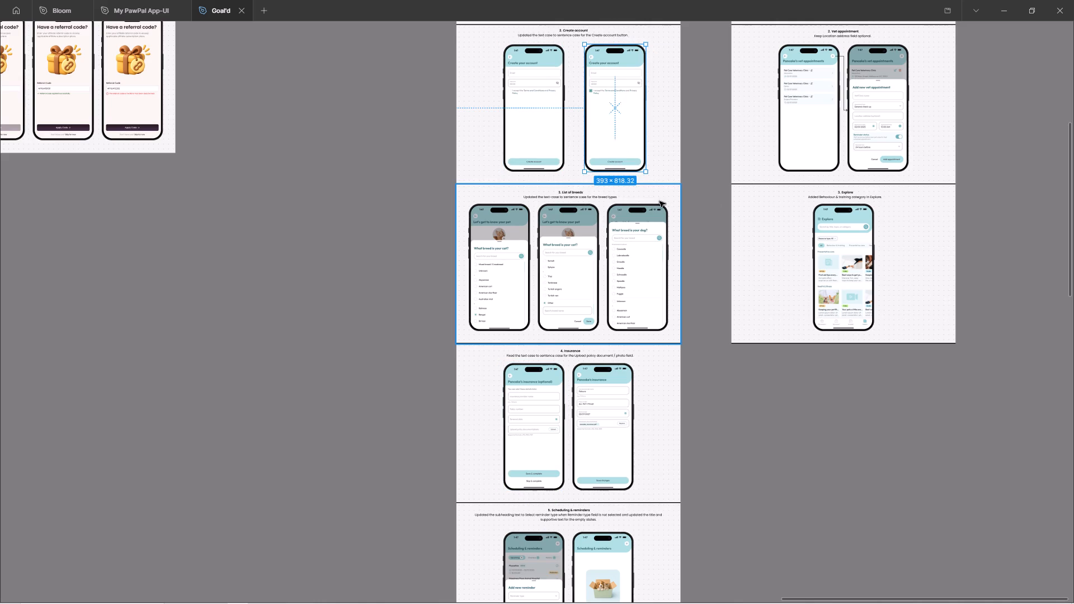
pyautogui.keyDown('shift'); pyautogui.doubleClick(541, 400); pyautogui.keyUp('shift')
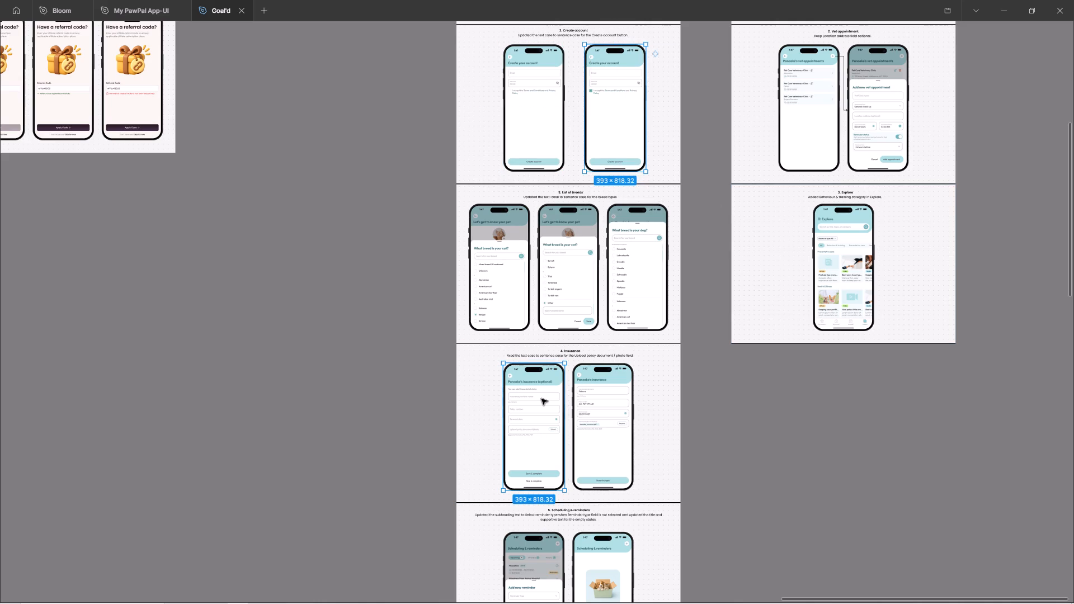
pyautogui.hotkey('alt', 'a')
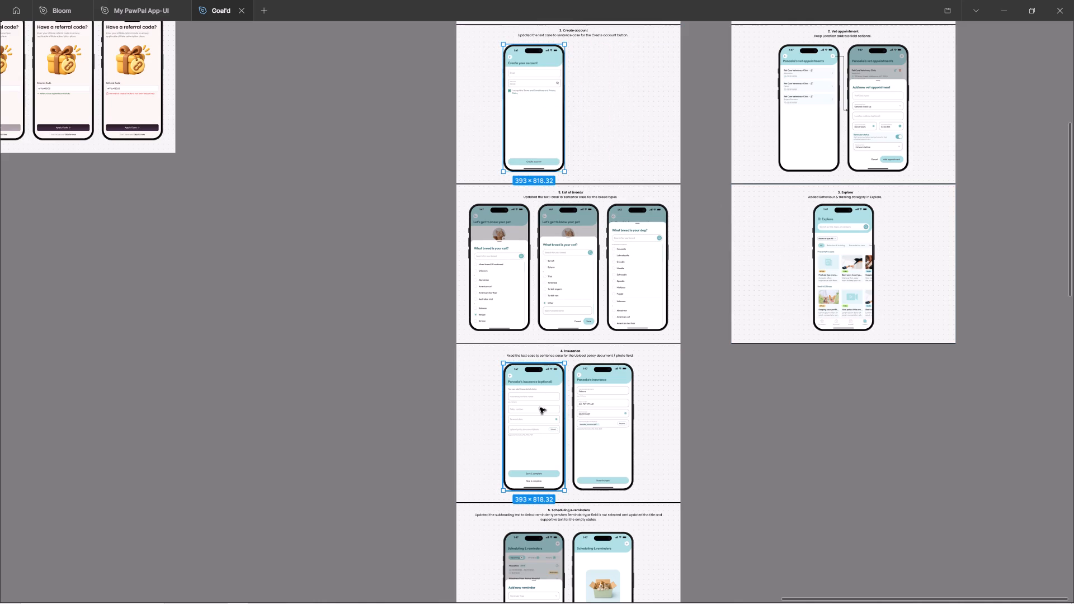
pyautogui.keyDown('shift'); pyautogui.click(540, 408); pyautogui.keyUp('shift')
pyautogui.keyDown('shift'); pyautogui.doubleClick(618, 407); pyautogui.keyUp('shift')
pyautogui.hotkey('alt', 'd')
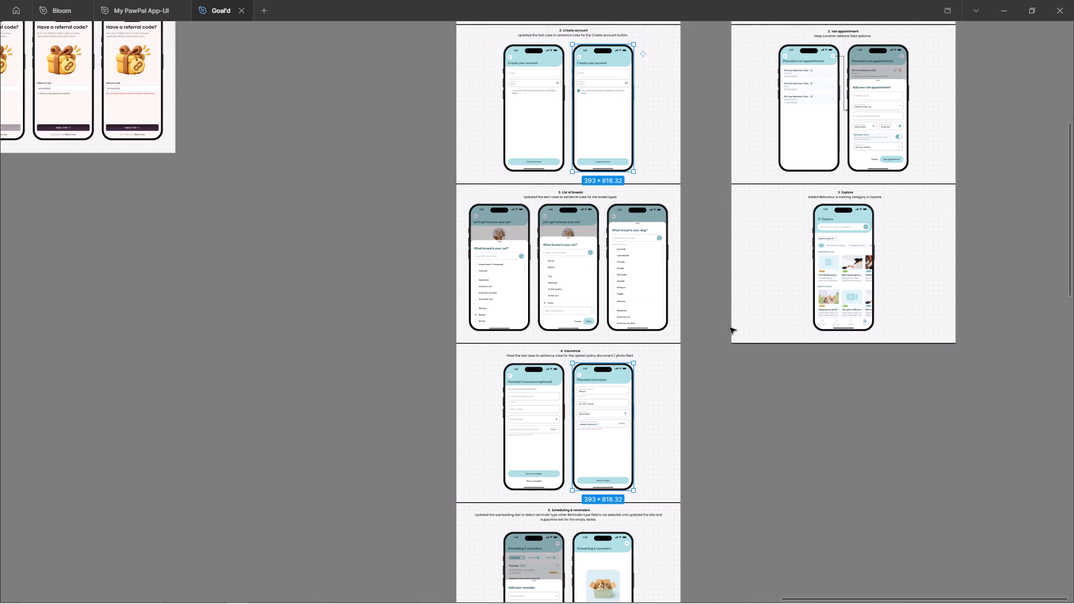
pyautogui.click(693, 438)
# Review the headings, descriptions and mockups in the Create account, List of breeds and Insurance sections.
pyautogui.keyDown('ctrl'); pyautogui.scroll(3, 609, 105); pyautogui.keyUp('ctrl')
pyautogui.keyDown('ctrl'); pyautogui.scroll(-2, 618, 166); pyautogui.keyUp('ctrl')
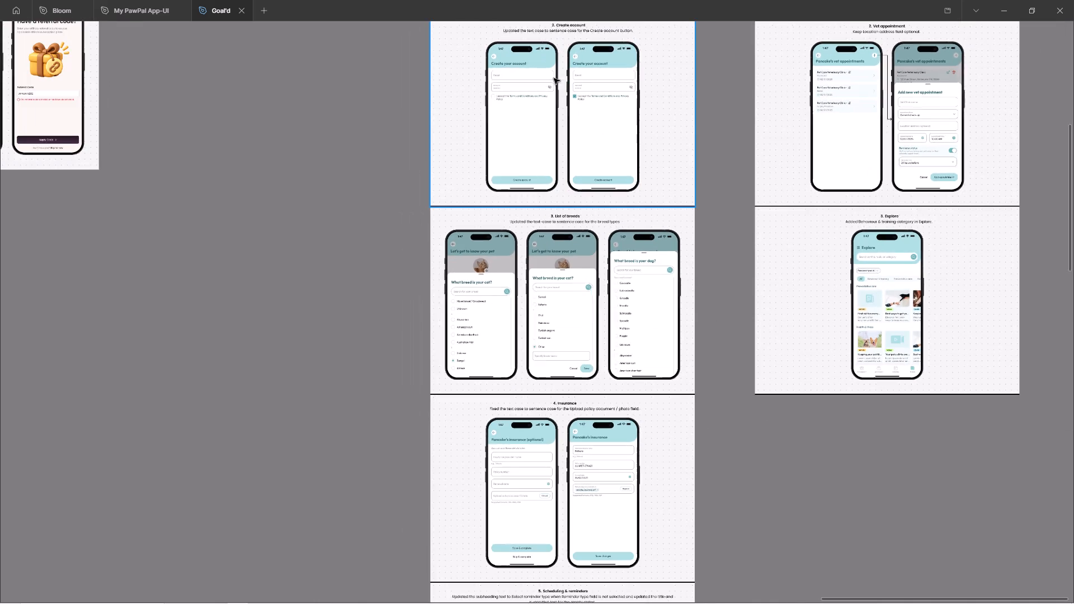
pyautogui.scroll(5, 553, 74)
pyautogui.keyDown('ctrl'); pyautogui.scroll(5, 553, 216); pyautogui.keyUp('ctrl')
pyautogui.scroll(-11, 553, 214)
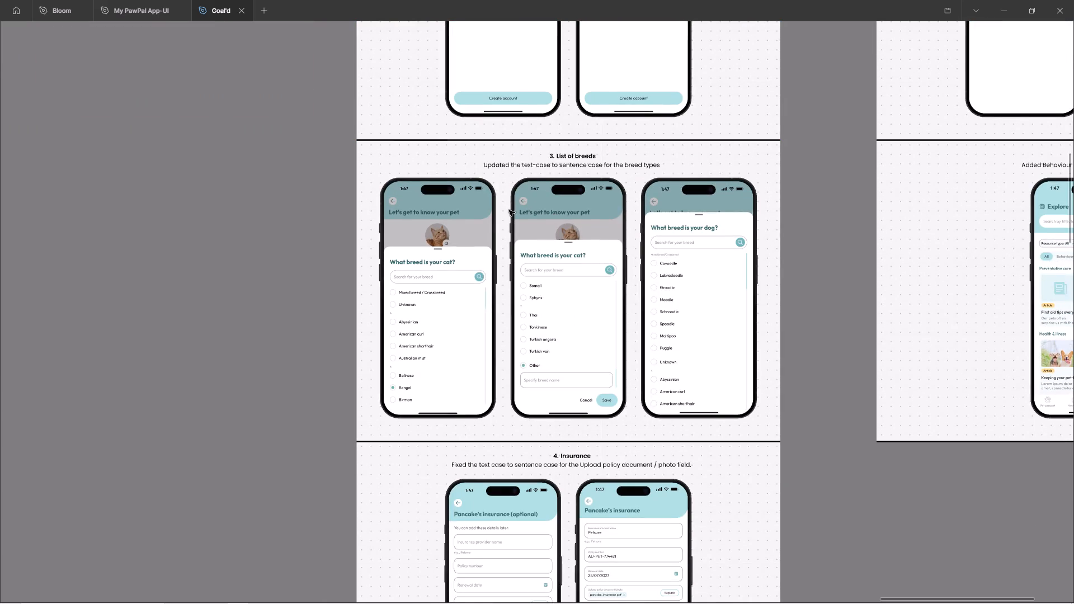
pyautogui.keyDown('ctrl'); pyautogui.scroll(3, 503, 158); pyautogui.keyUp('ctrl')
pyautogui.keyDown('ctrl'); pyautogui.scroll(2, 540, 205); pyautogui.keyUp('ctrl')
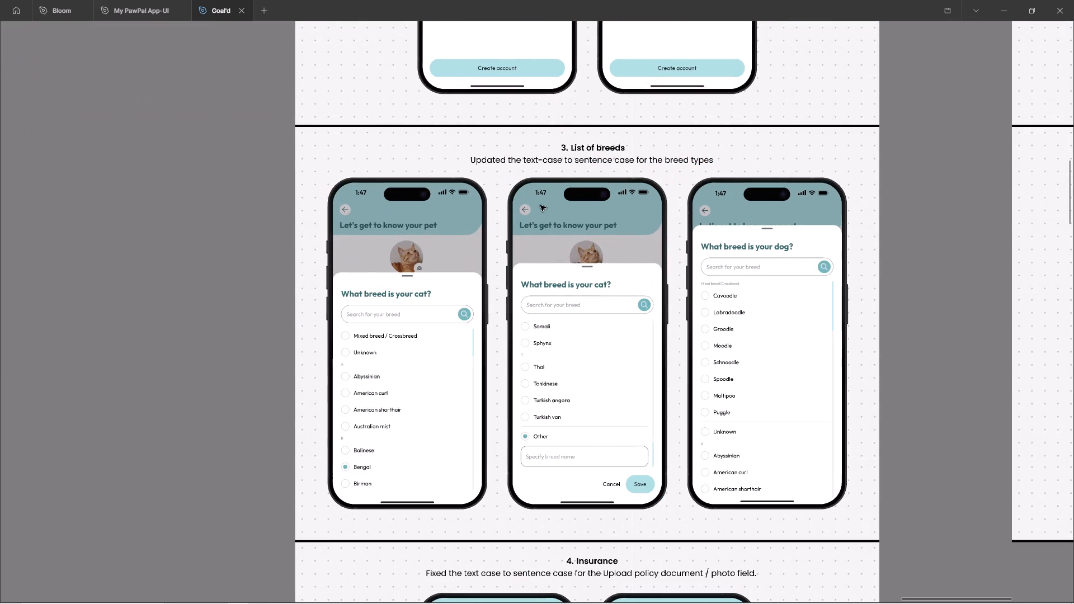
pyautogui.keyDown('ctrl'); pyautogui.scroll(-2, 540, 205); pyautogui.keyUp('ctrl')
pyautogui.scroll(14, 540, 205)
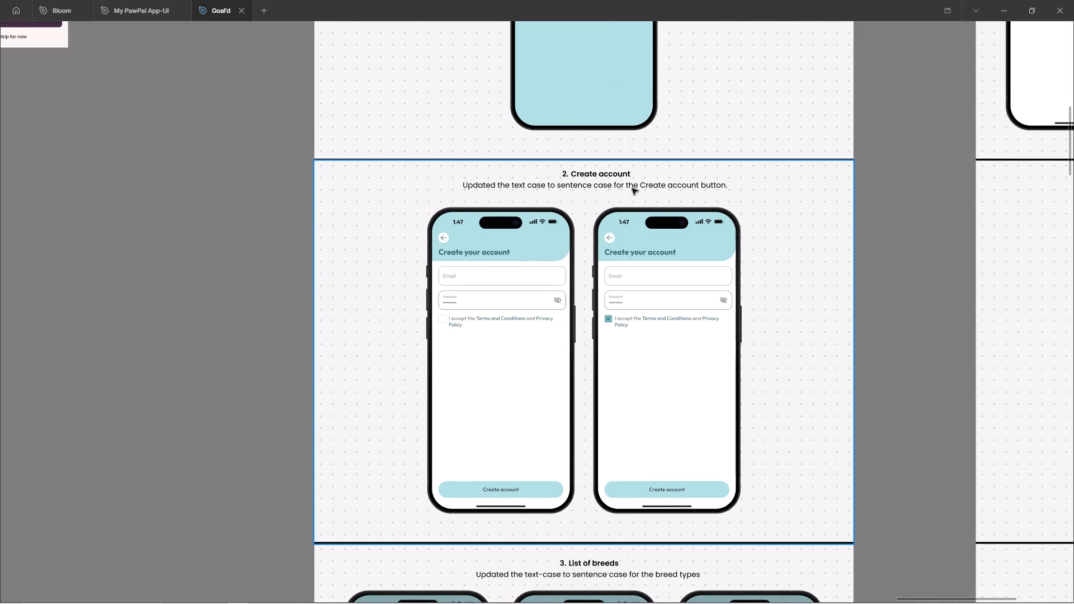
pyautogui.scroll(-15, 674, 188)
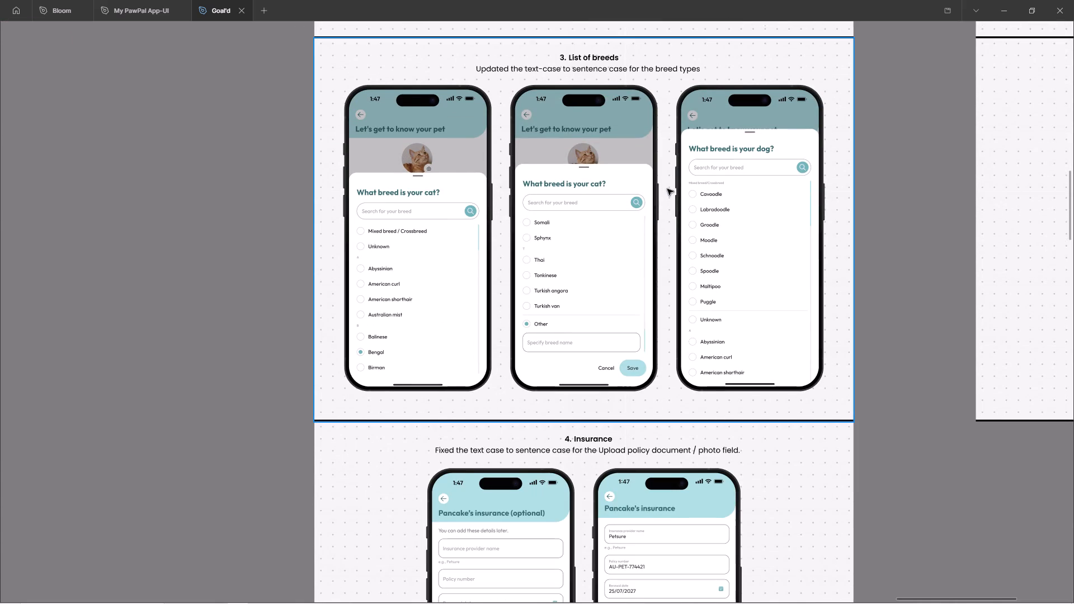
pyautogui.scroll(-6, 667, 189)
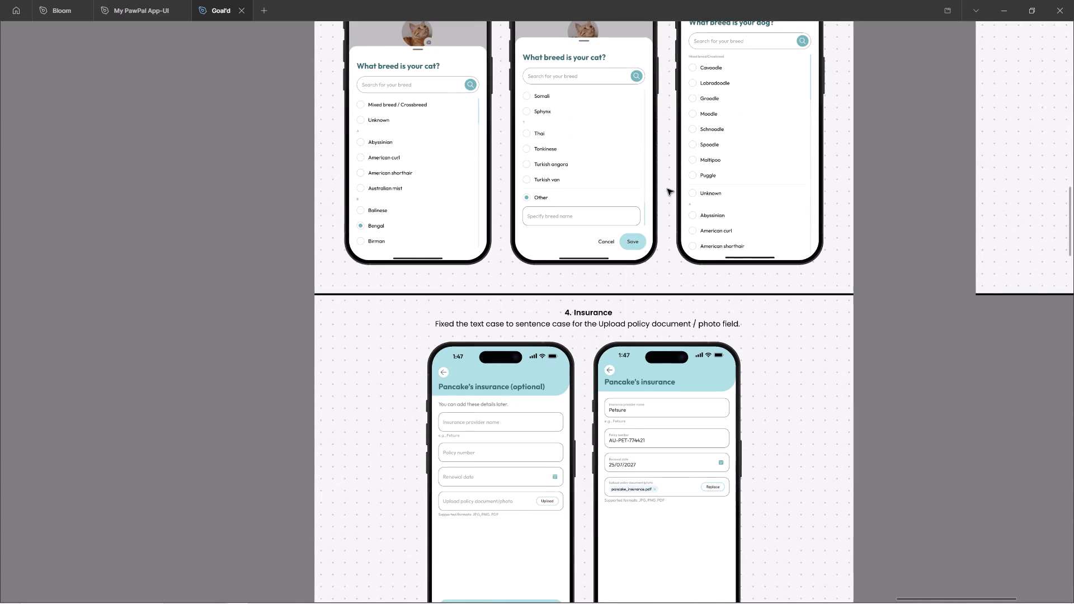
pyautogui.scroll(-3, 667, 189)
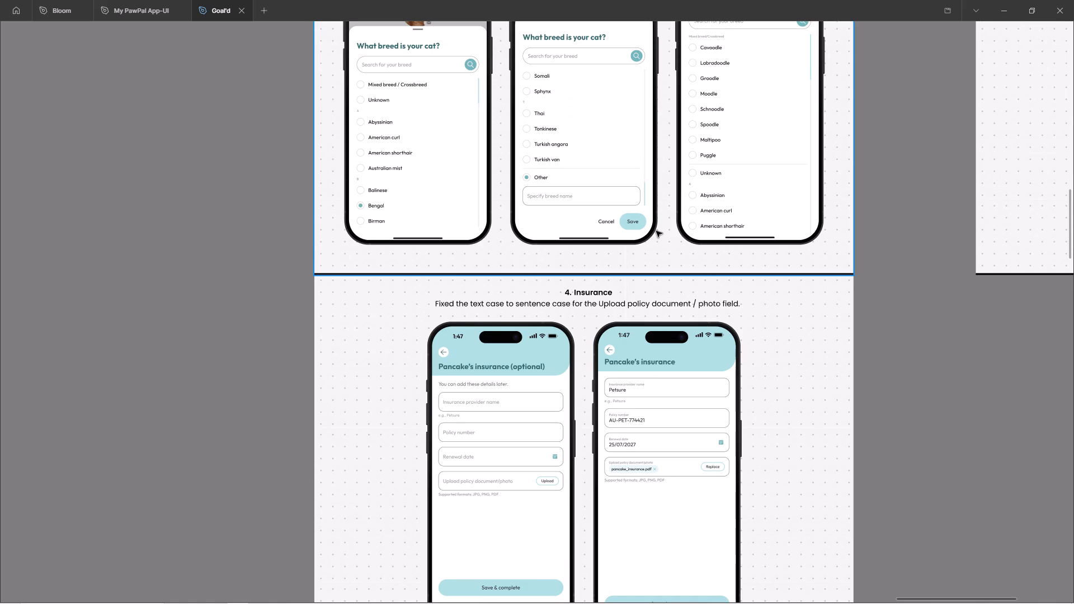
# Replace "field." with "placeholder text." at the end of the Insurance description.
pyautogui.keyDown('ctrl'); pyautogui.scroll(4, 738, 329); pyautogui.keyUp('ctrl')
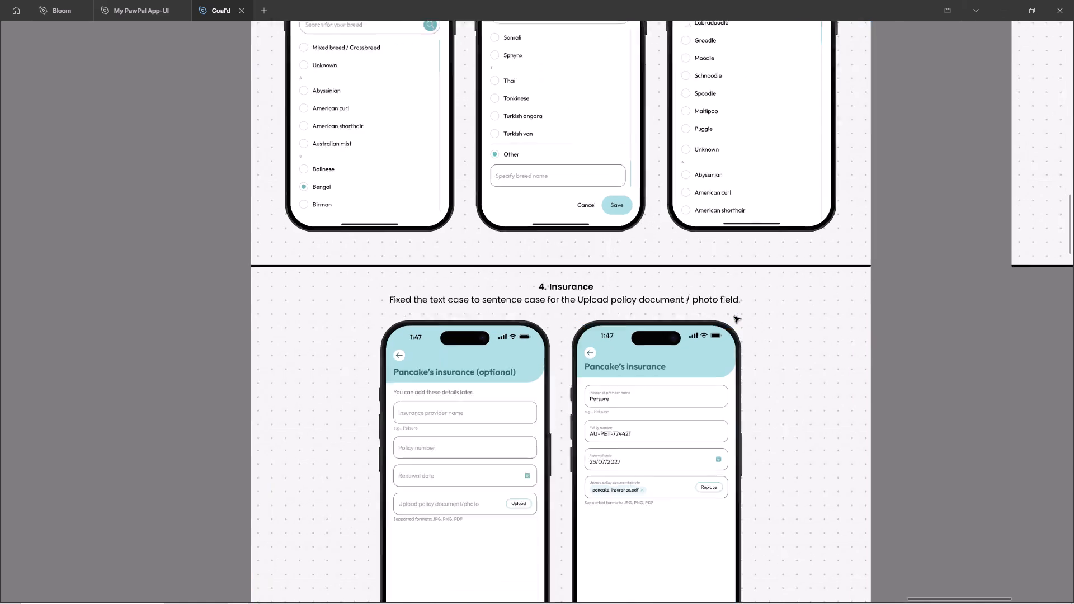
pyautogui.keyDown('ctrl'); pyautogui.doubleClick(721, 295); pyautogui.keyUp('ctrl')
pyautogui.keyDown('ctrl'); pyautogui.doubleClick(729, 289); pyautogui.keyUp('ctrl')
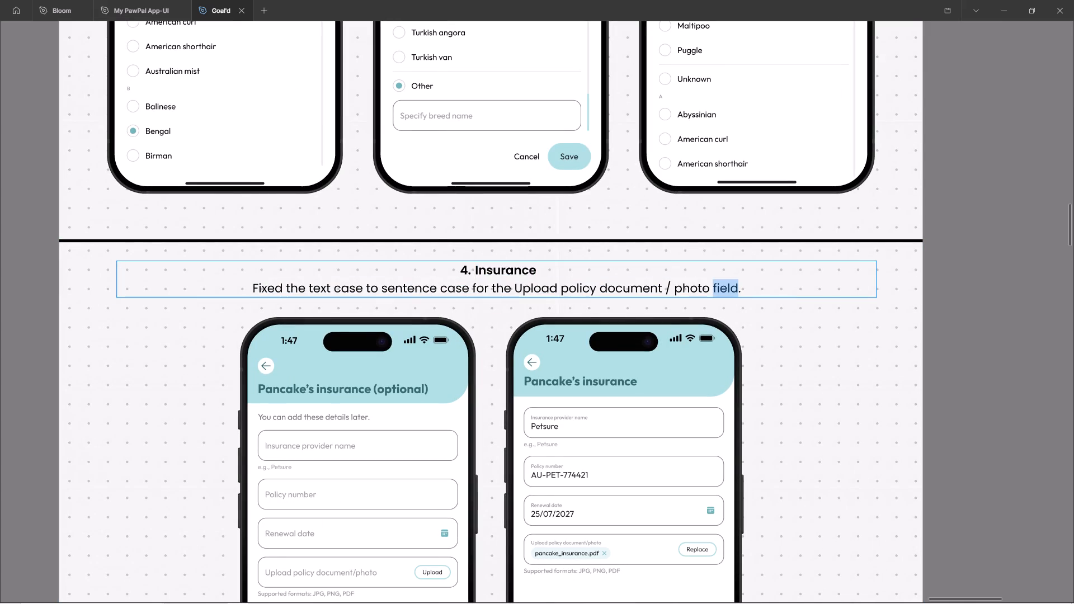
pyautogui.click(365, 294)
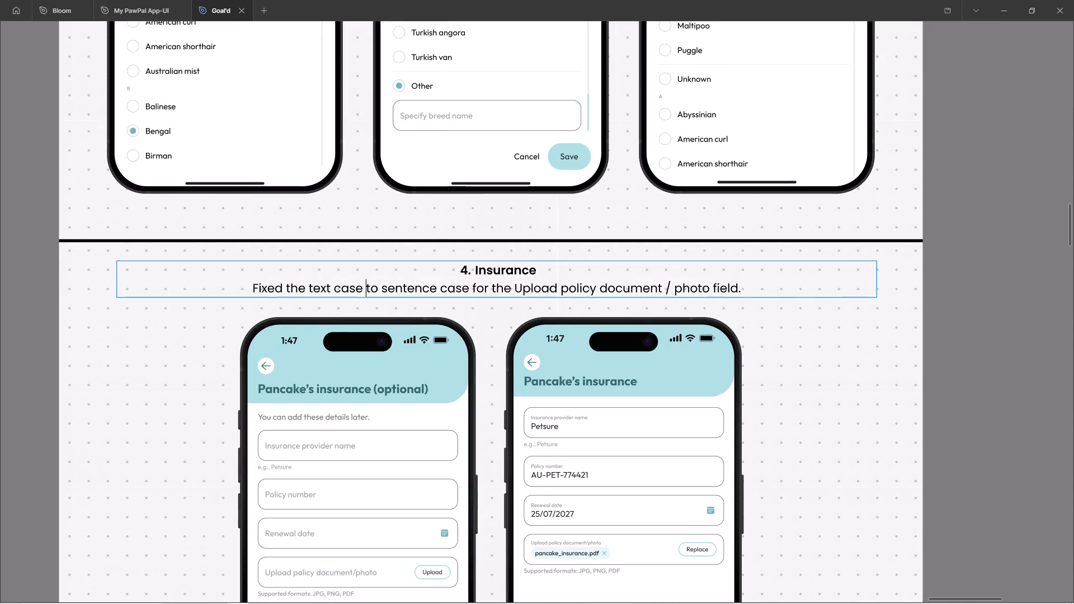
pyautogui.moveTo(711, 289); pyautogui.dragTo(820, 289)
pyautogui.press('space')
pyautogui.press('p')
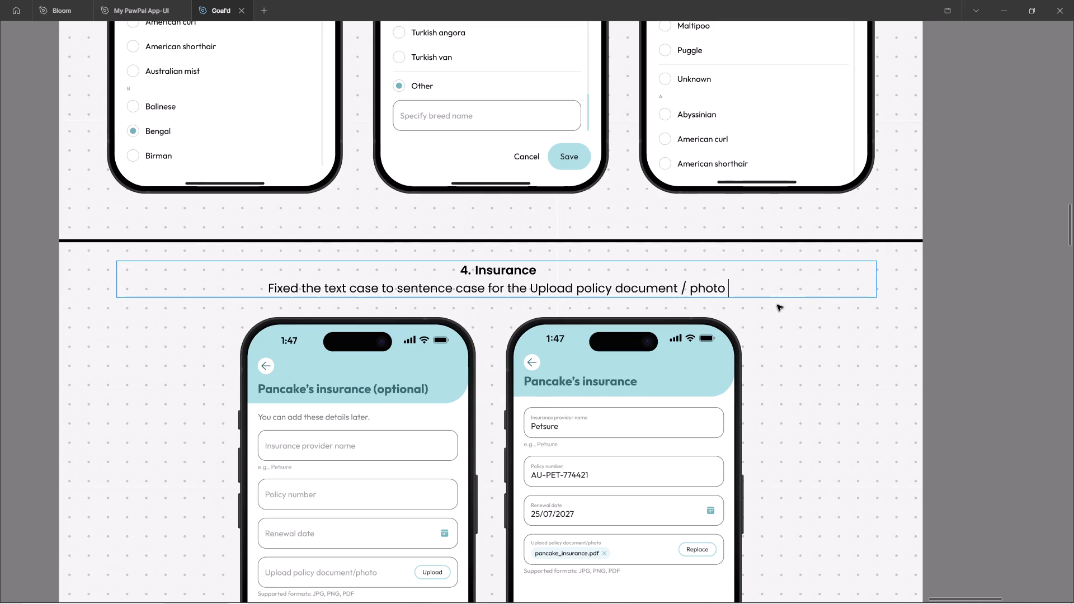
pyautogui.press('l')
pyautogui.press('a')
pyautogui.press('e')
pyautogui.press('BackSpace')
pyautogui.write('ceholder text')
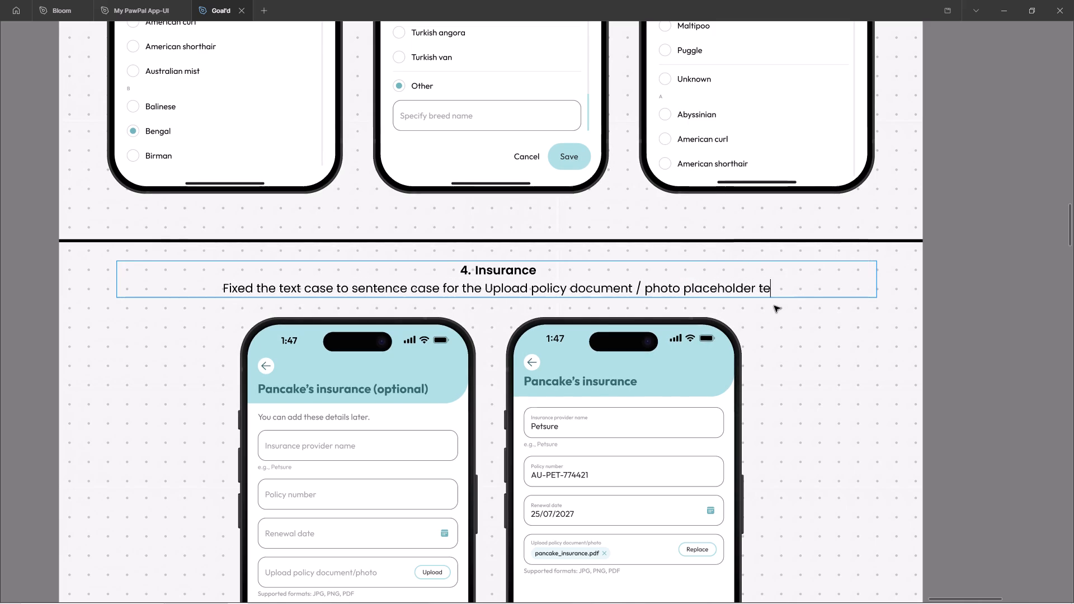
pyautogui.press('.')
pyautogui.keyDown('ctrl'); pyautogui.scroll(-4, 699, 314); pyautogui.keyUp('ctrl')
pyautogui.doubleClick(872, 340)
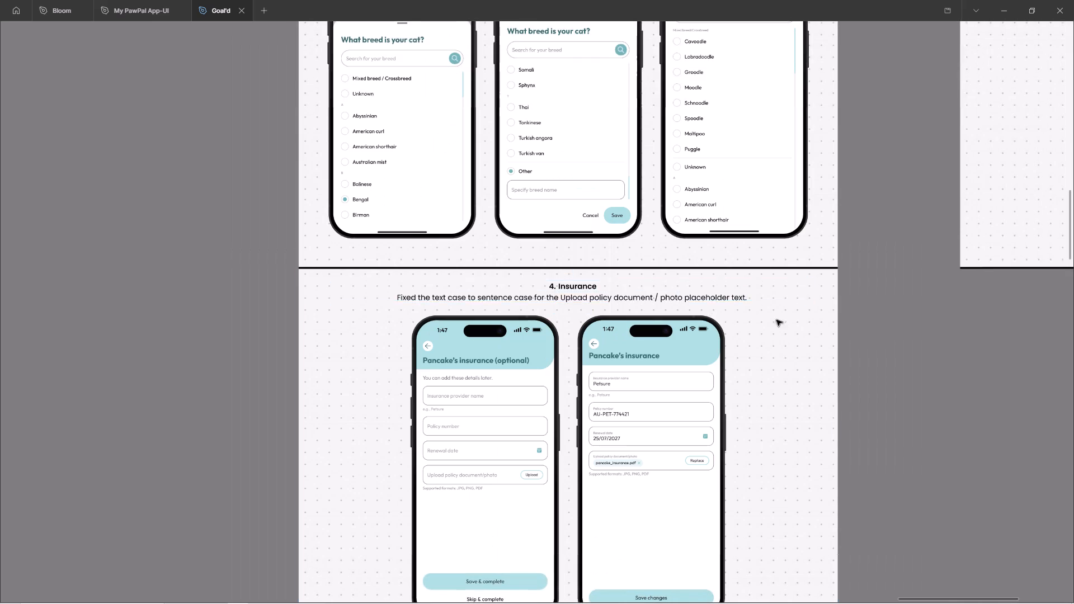
# Enclose "Upload policy document / photo" in double quotation marks in the Insurance description.
pyautogui.keyDown('ctrl'); pyautogui.scroll(5, 656, 284); pyautogui.keyUp('ctrl')
pyautogui.keyDown('ctrl'); pyautogui.doubleClick(620, 299); pyautogui.keyUp('ctrl')
pyautogui.click(505, 305)
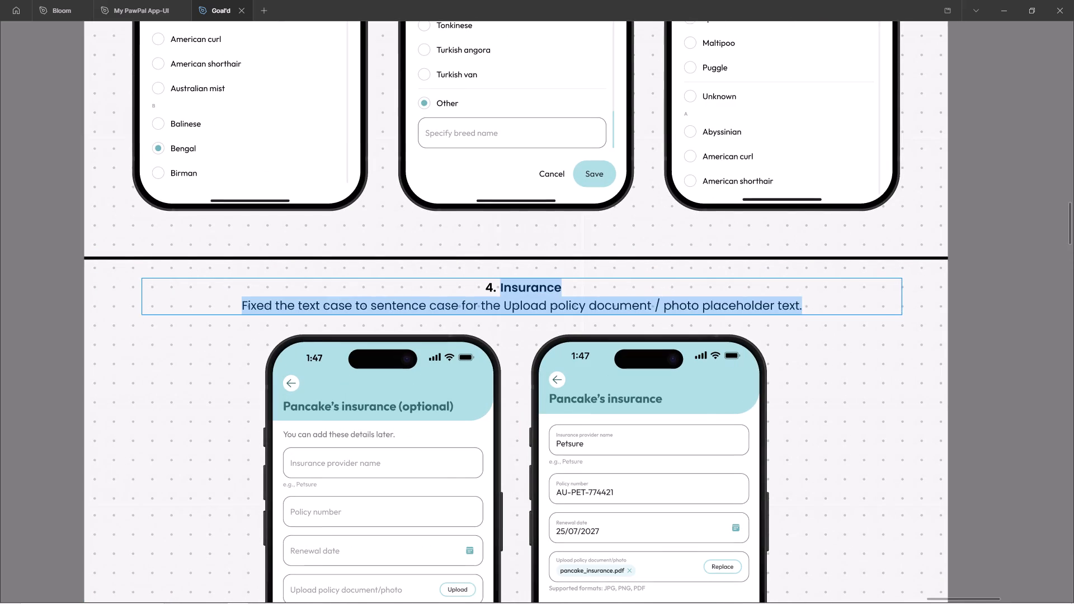
pyautogui.hotkey('shift', '"')
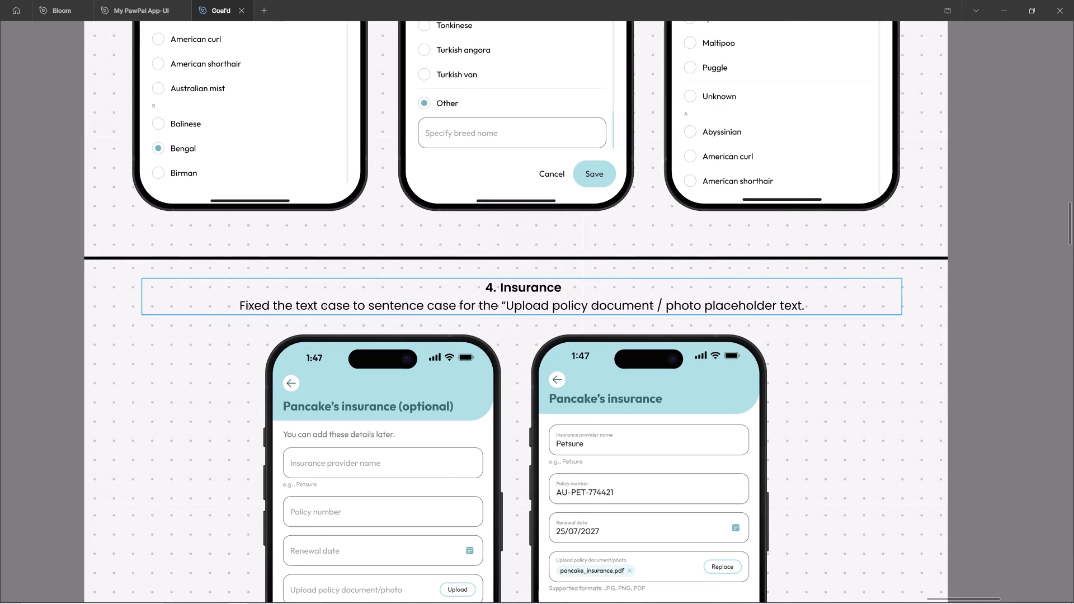
pyautogui.click(703, 307)
pyautogui.press('Left')
pyautogui.hotkey('shift', '"')
pyautogui.scroll(-4, 667, 304)
pyautogui.doubleClick(968, 367)
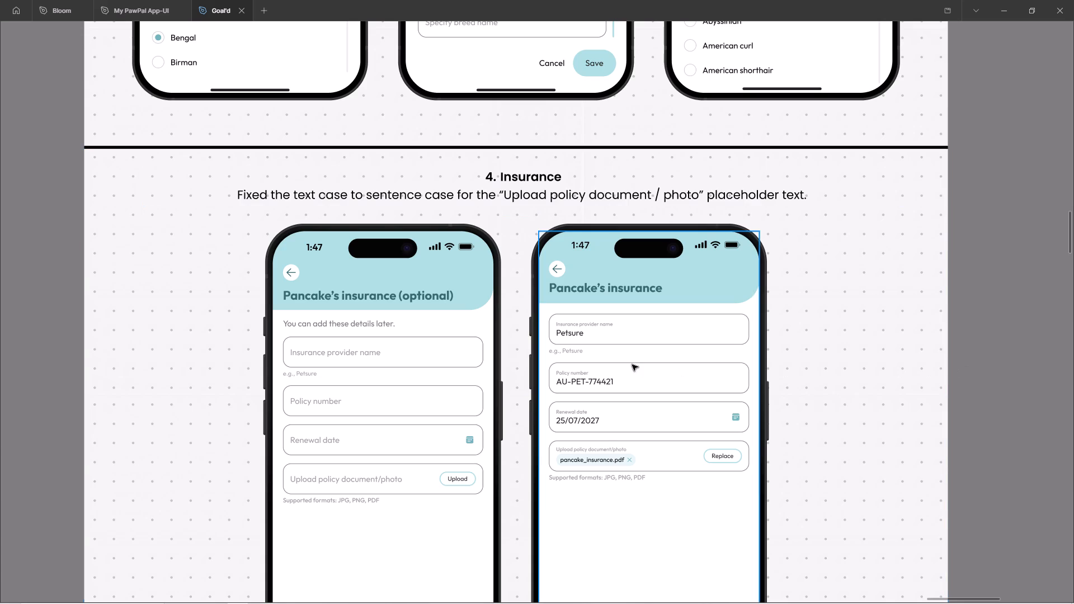
# Remove the spaces around the slash in the Insurance description so it reads "document/photo", matching the mockup's field label.
pyautogui.keyDown('ctrl'); pyautogui.scroll(7, 616, 463); pyautogui.keyUp('ctrl')
pyautogui.keyDown('ctrl'); pyautogui.scroll(-5, 617, 453); pyautogui.keyUp('ctrl')
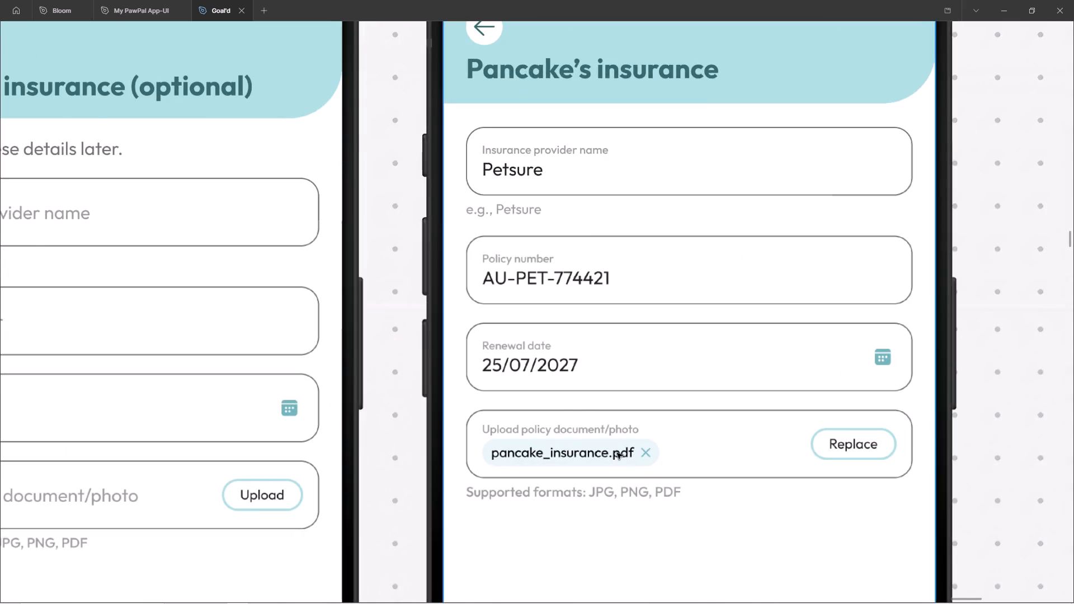
pyautogui.scroll(5, 684, 411)
pyautogui.keyDown('ctrl'); pyautogui.doubleClick(667, 285); pyautogui.keyUp('ctrl')
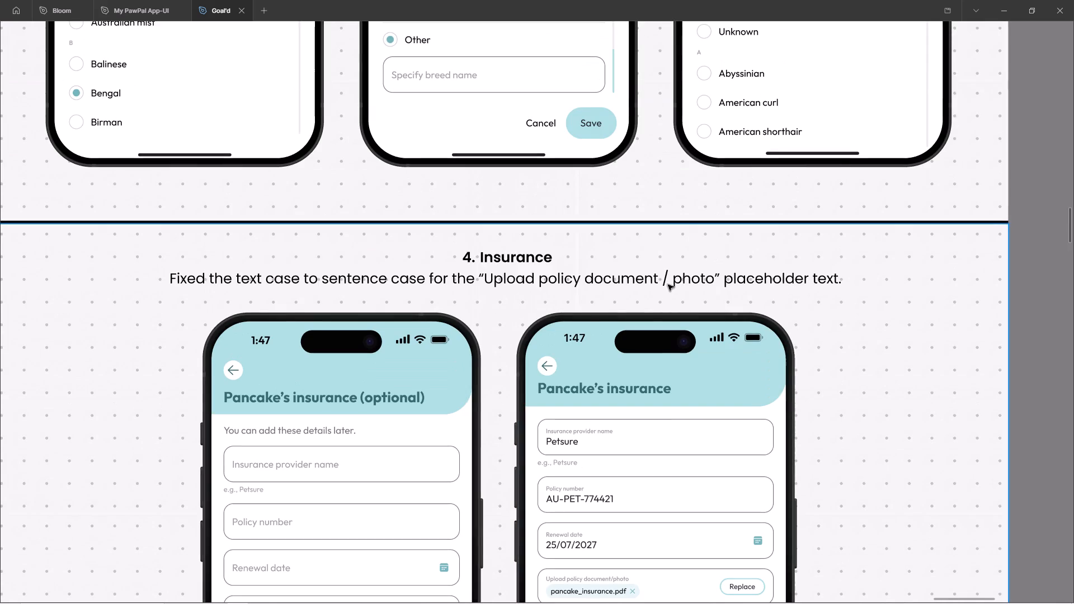
pyautogui.keyDown('ctrl'); pyautogui.click(674, 280); pyautogui.keyUp('ctrl')
pyautogui.press('BackSpace')
pyautogui.click(666, 284)
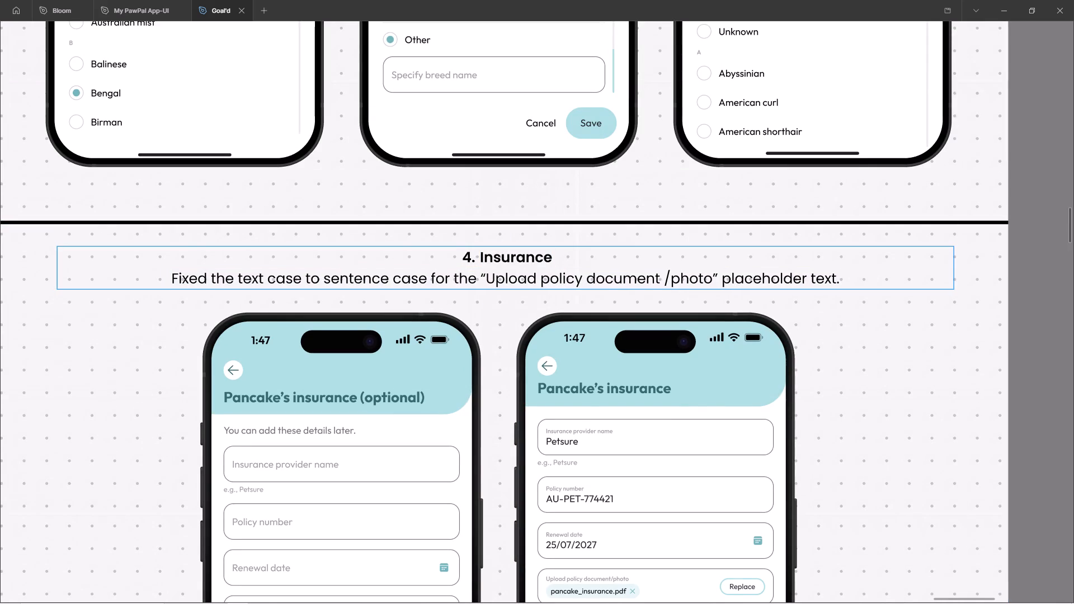
pyautogui.press('BackSpace')
pyautogui.keyDown('ctrl'); pyautogui.scroll(-6, 610, 325); pyautogui.keyUp('ctrl')
pyautogui.click(976, 336)
# Enclose "Create account" in double quotation marks in the Create account section's description.
pyautogui.scroll(5, 658, 308)
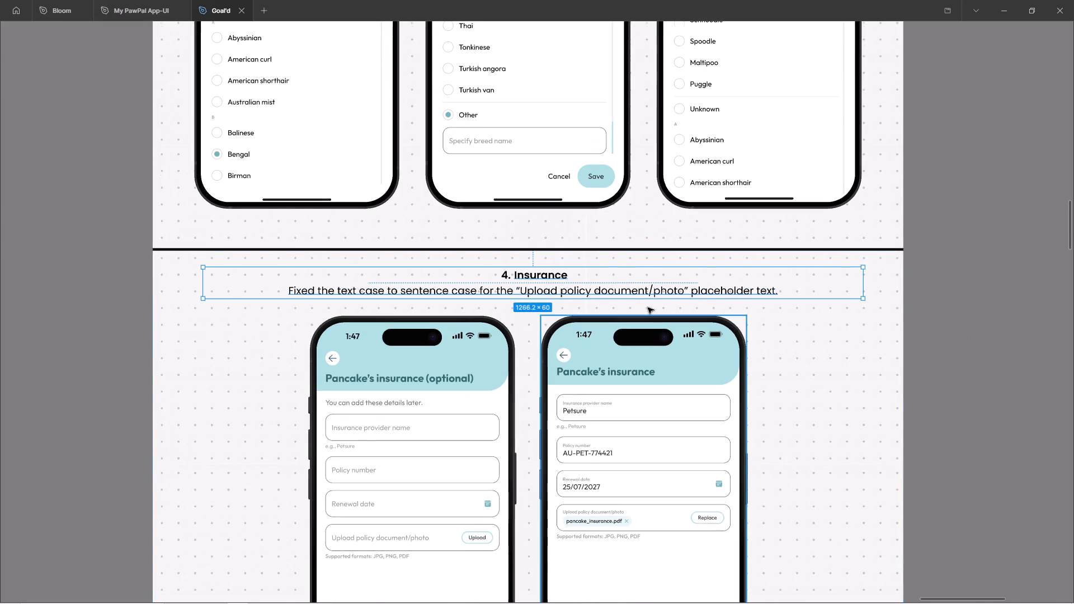
pyautogui.scroll(12, 648, 308)
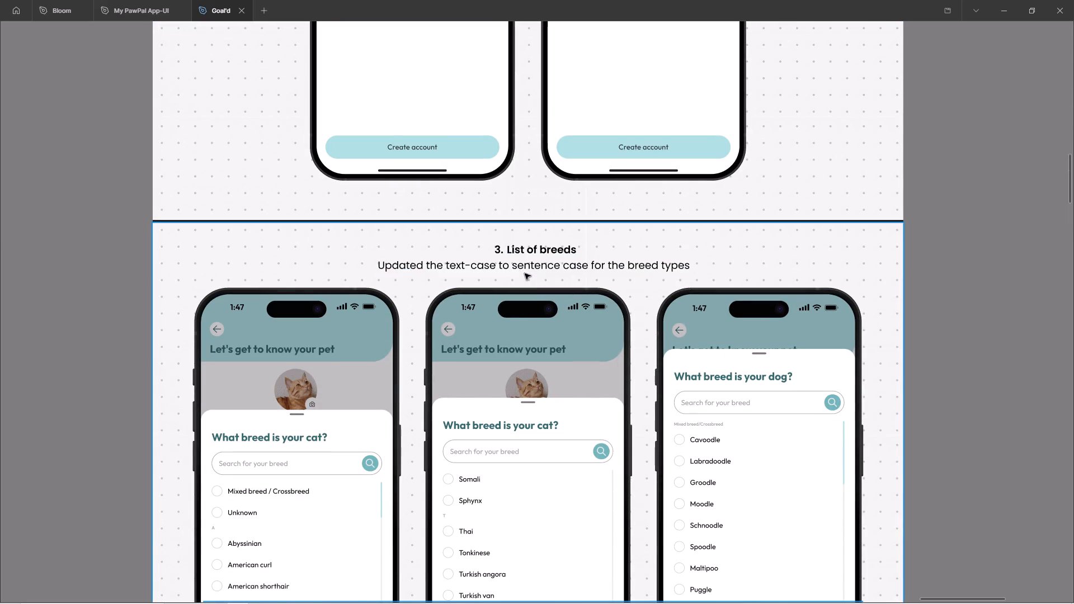
pyautogui.keyDown('ctrl'); pyautogui.scroll(1, 642, 258); pyautogui.keyUp('ctrl')
pyautogui.keyDown('ctrl'); pyautogui.scroll(-3, 643, 262); pyautogui.keyUp('ctrl')
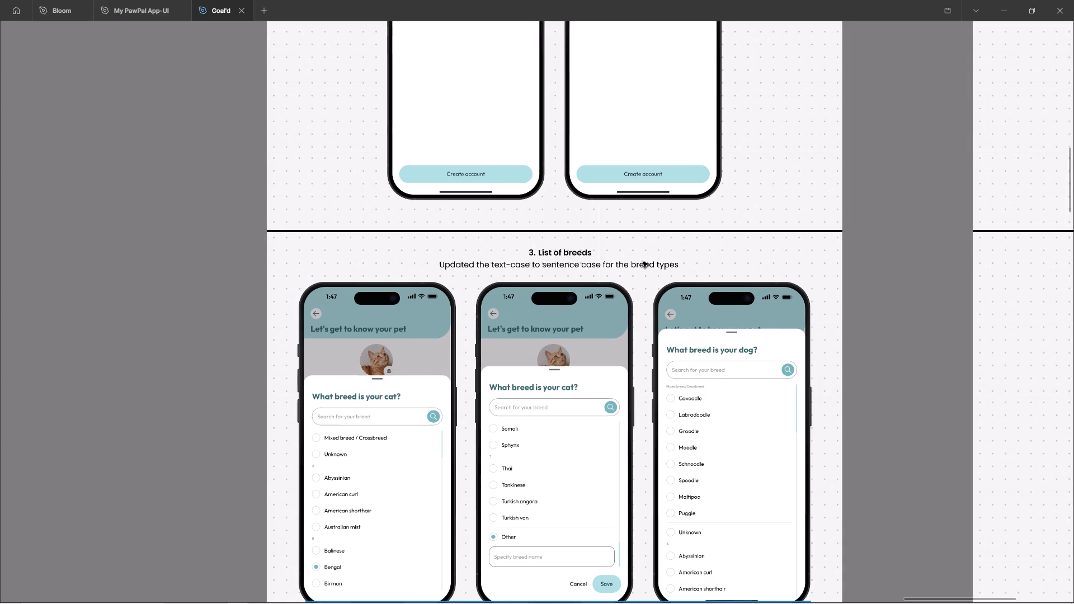
pyautogui.scroll(11, 643, 262)
pyautogui.keyDown('ctrl'); pyautogui.scroll(6, 602, 232); pyautogui.keyUp('ctrl')
pyautogui.keyDown('ctrl'); pyautogui.tripleClick(643, 232); pyautogui.keyUp('ctrl')
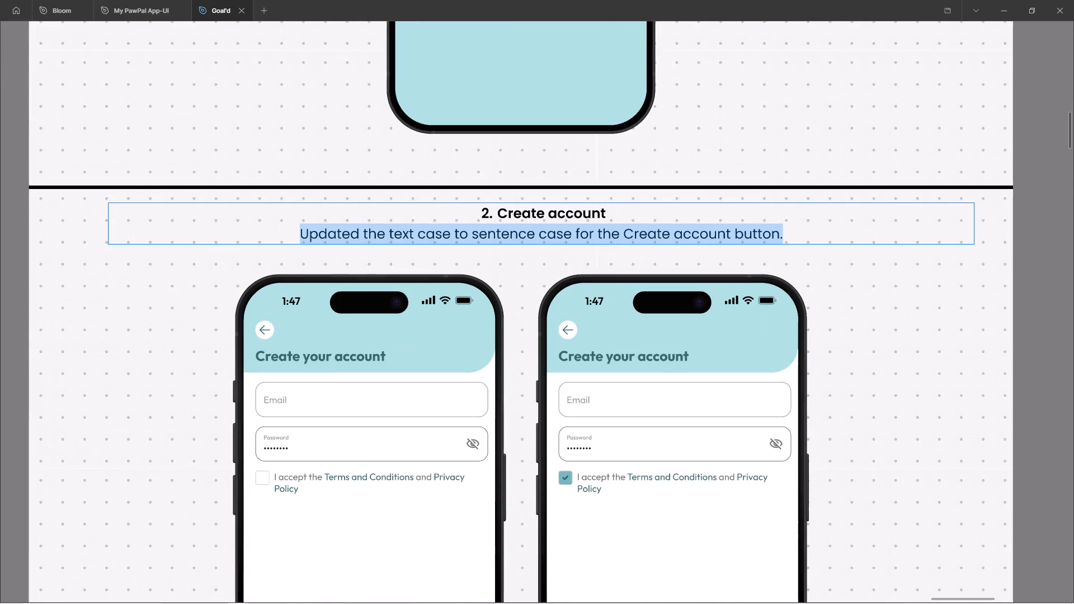
pyautogui.click(627, 233)
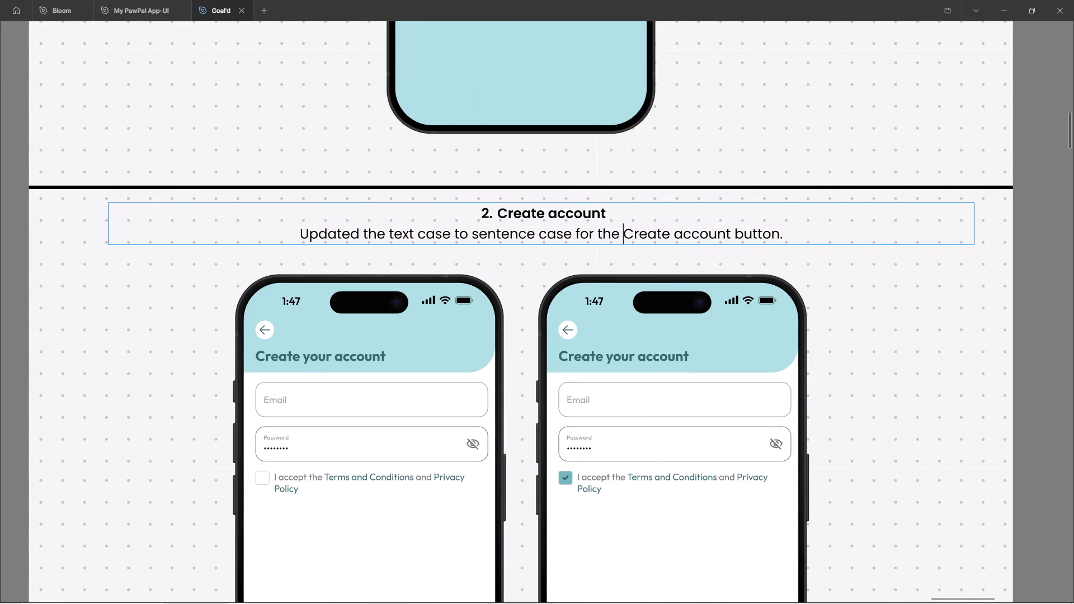
pyautogui.hotkey('shift', '"')
pyautogui.click(734, 237)
pyautogui.hotkey('shift', '"')
# Review the headings and descriptions on the 30 Oct 2026 board, from Splash screen down to Scheduling & reminders.
pyautogui.scroll(16, 727, 285)
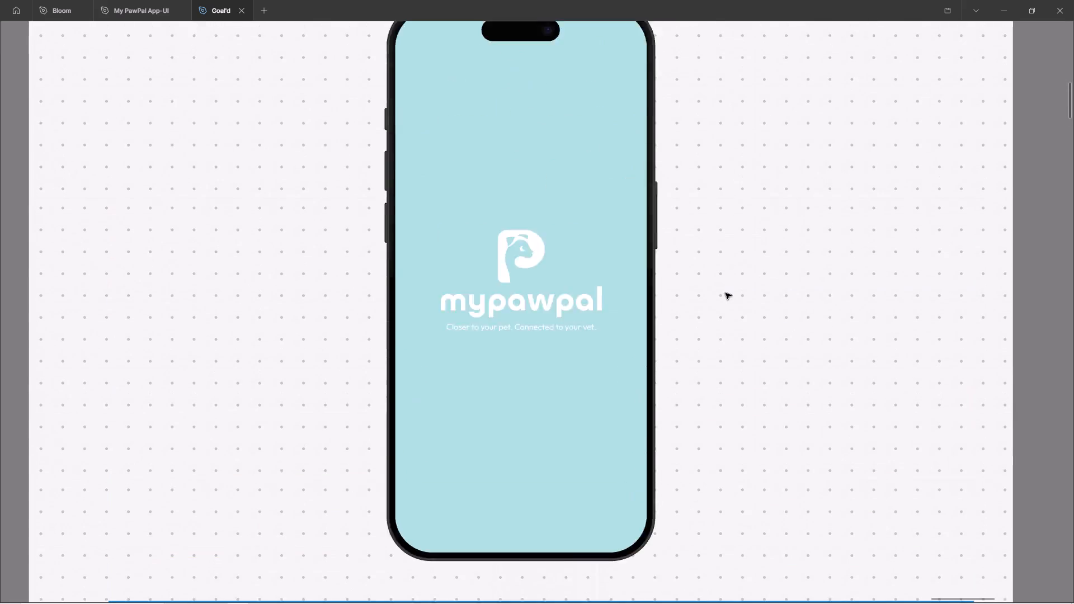
pyautogui.scroll(4, 726, 293)
pyautogui.keyDown('ctrl'); pyautogui.scroll(-5, 531, 226); pyautogui.keyUp('ctrl')
pyautogui.keyDown('ctrl'); pyautogui.scroll(5, 537, 216); pyautogui.keyUp('ctrl')
pyautogui.keyDown('ctrl'); pyautogui.scroll(-4, 537, 216); pyautogui.keyUp('ctrl')
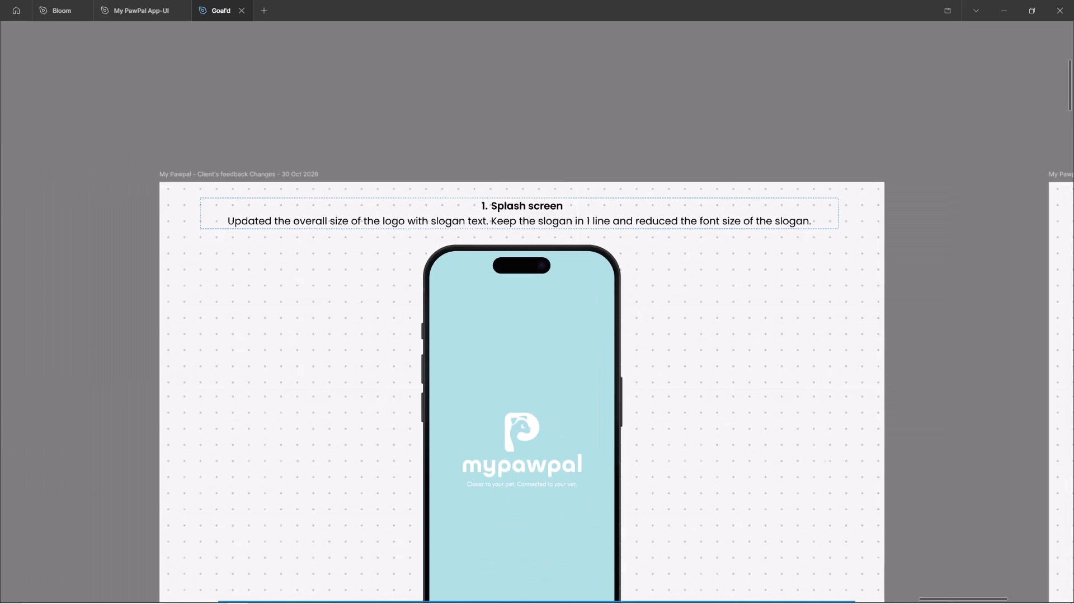
pyautogui.keyDown('ctrl'); pyautogui.scroll(-4, 540, 213); pyautogui.keyUp('ctrl')
pyautogui.doubleClick(577, 125)
pyautogui.scroll(-20, 577, 125)
pyautogui.scroll(-5, 577, 125)
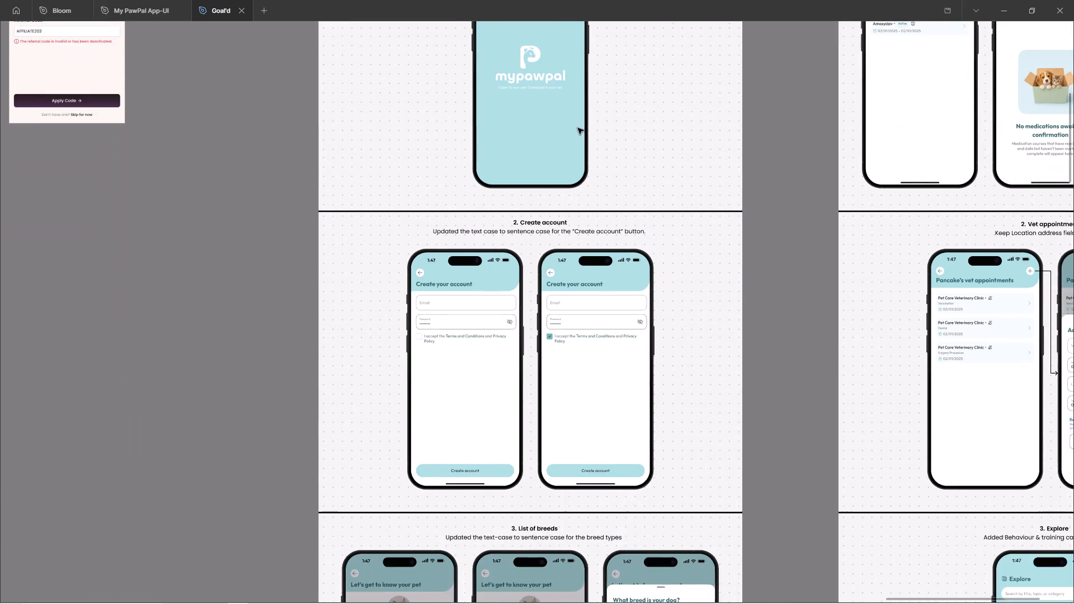
pyautogui.scroll(-20, 578, 128)
pyautogui.scroll(-13, 578, 128)
pyautogui.scroll(1, 571, 347)
pyautogui.scroll(-2, 571, 347)
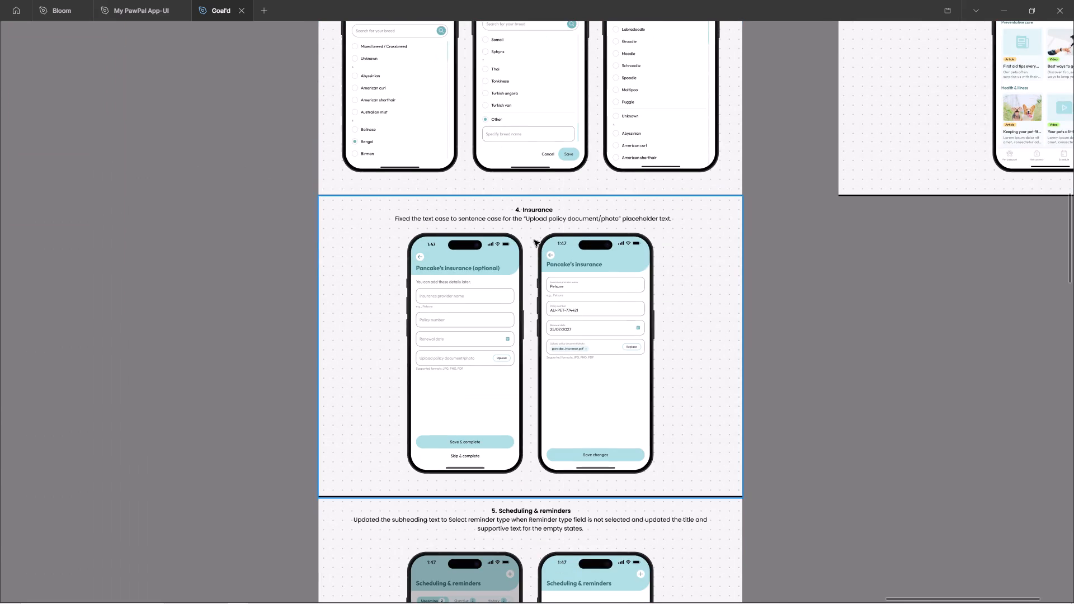
pyautogui.scroll(-15, 513, 286)
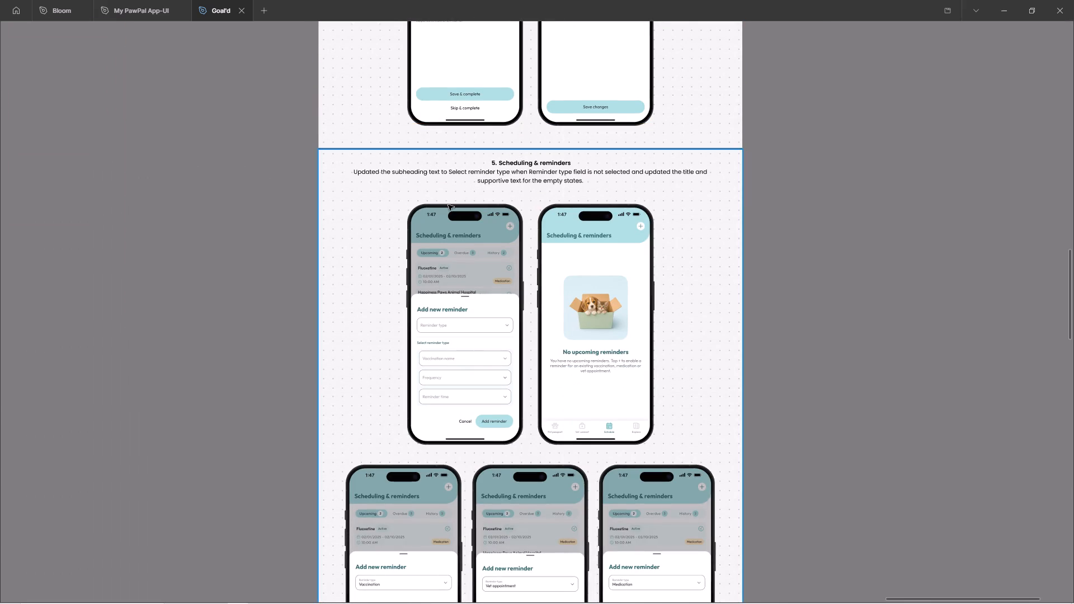
# Enclose "Select reminder type" in double quotation marks in the Scheduling & reminders description.
pyautogui.keyDown('ctrl'); pyautogui.scroll(6, 464, 188); pyautogui.keyUp('ctrl')
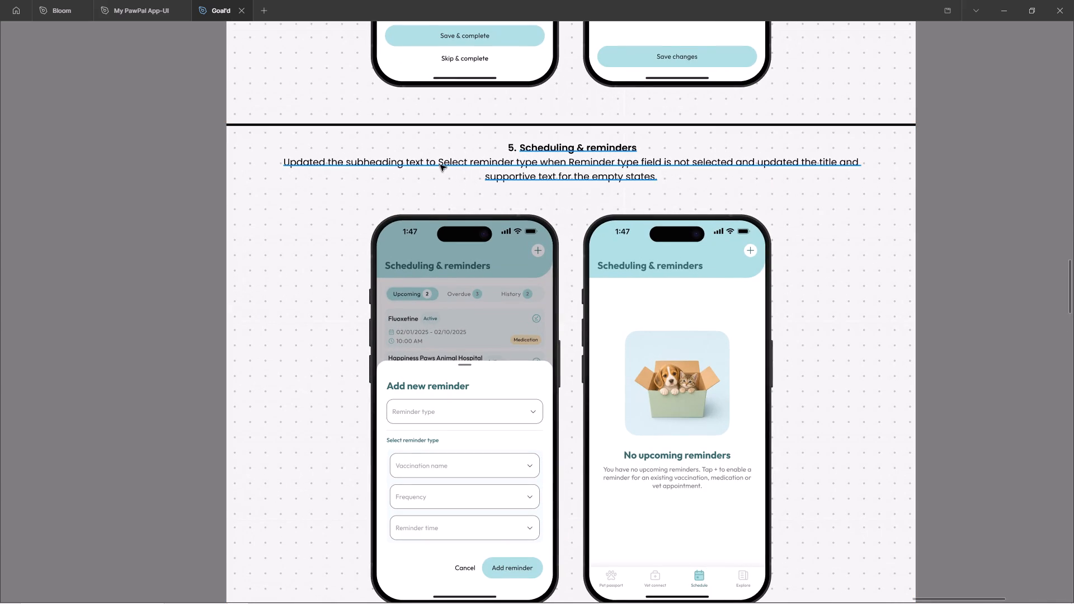
pyautogui.keyDown('ctrl'); pyautogui.doubleClick(453, 163); pyautogui.keyUp('ctrl')
pyautogui.click(439, 163)
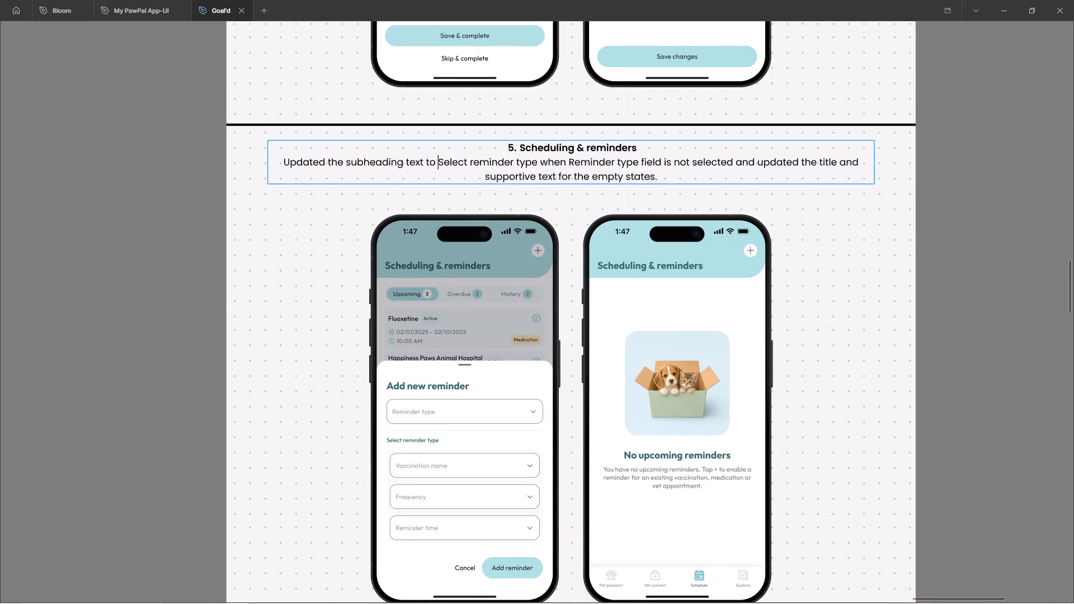
pyautogui.hotkey('shift', '"')
pyautogui.click(538, 162)
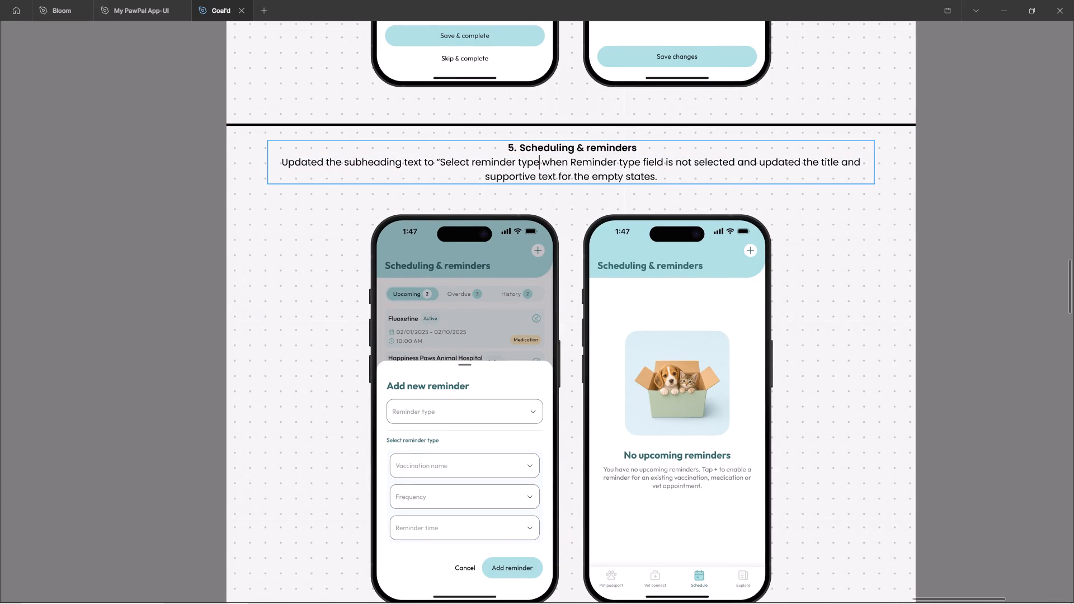
pyautogui.hotkey('shift', '"')
# Reword the ending of the Scheduling & reminders description so it reads "empty state screens.".
pyautogui.click(671, 164)
pyautogui.click(679, 164)
pyautogui.click(698, 165)
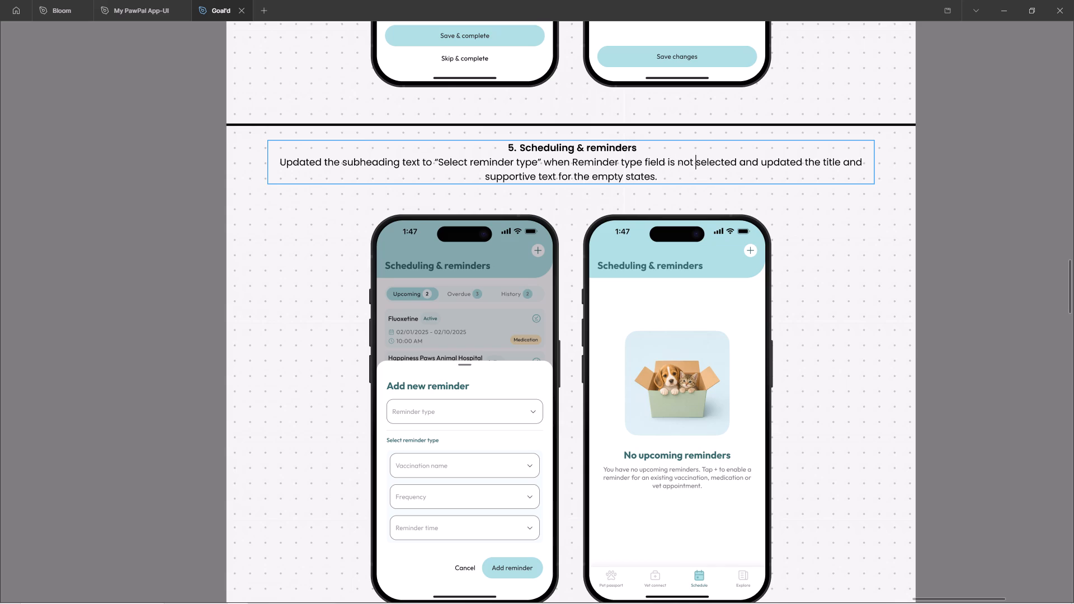
pyautogui.click(725, 165)
pyautogui.click(742, 165)
pyautogui.click(762, 161)
pyautogui.click(788, 161)
pyautogui.click(822, 161)
pyautogui.click(855, 161)
pyautogui.click(527, 180)
pyautogui.click(580, 180)
pyautogui.click(611, 180)
pyautogui.click(646, 180)
pyautogui.click(654, 177)
pyautogui.press('BackSpace')
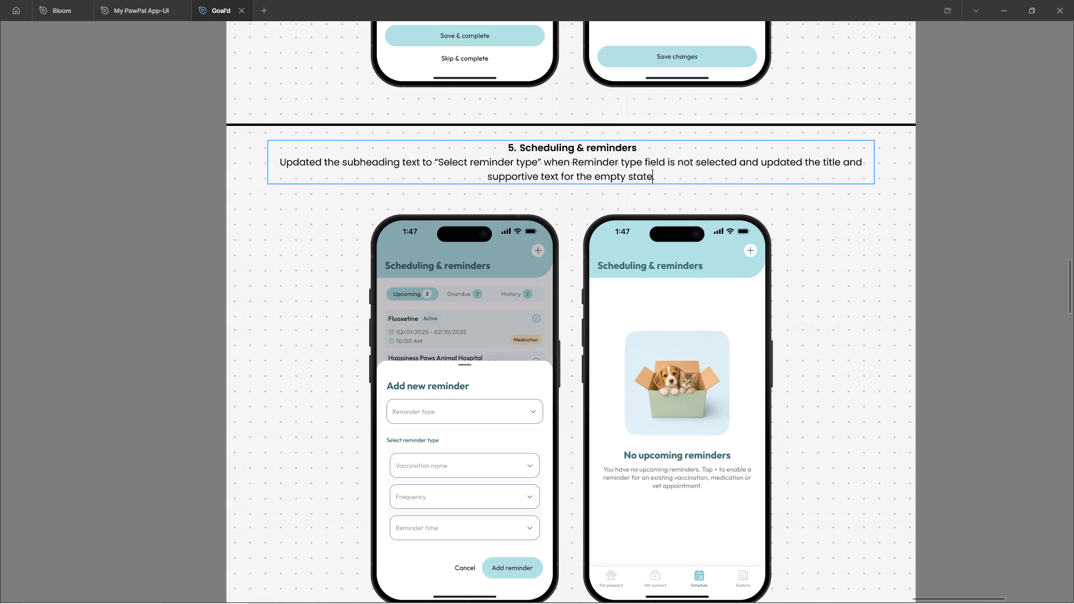
pyautogui.press('space')
pyautogui.write('screes=b')
pyautogui.press('BackSpace')
pyautogui.press('BackSpace')
pyautogui.press('BackSpace')
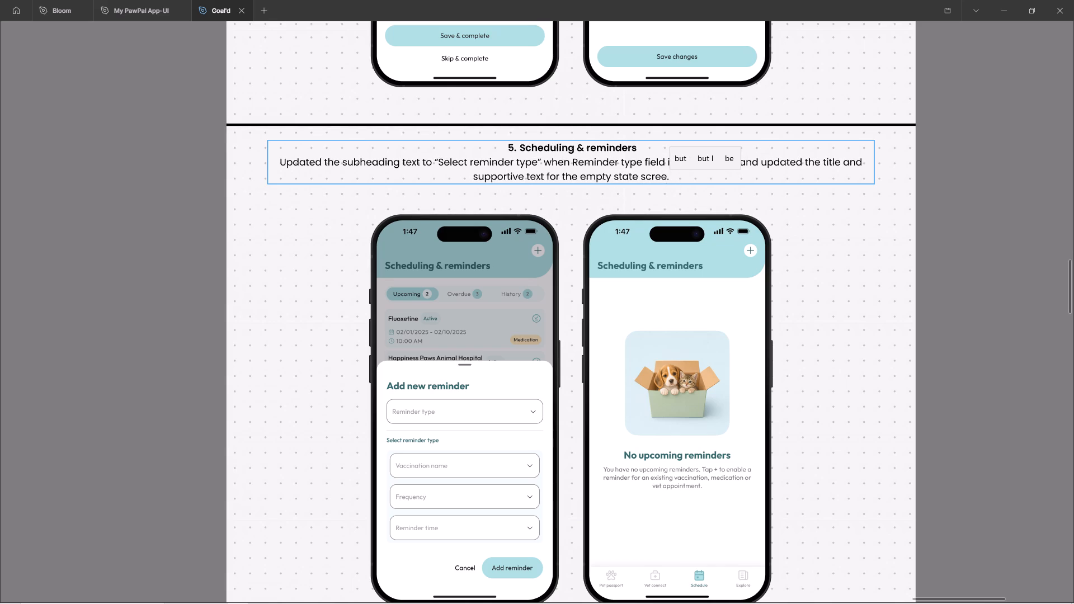
pyautogui.write('ns')
pyautogui.keyDown('ctrl'); pyautogui.scroll(-6, 635, 211); pyautogui.keyUp('ctrl')
pyautogui.doubleClick(926, 251)
# Look over the overall layout of the 30 Oct and 29 Oct feedback boards.
pyautogui.keyDown('ctrl'); pyautogui.scroll(-5, 904, 266); pyautogui.keyUp('ctrl')
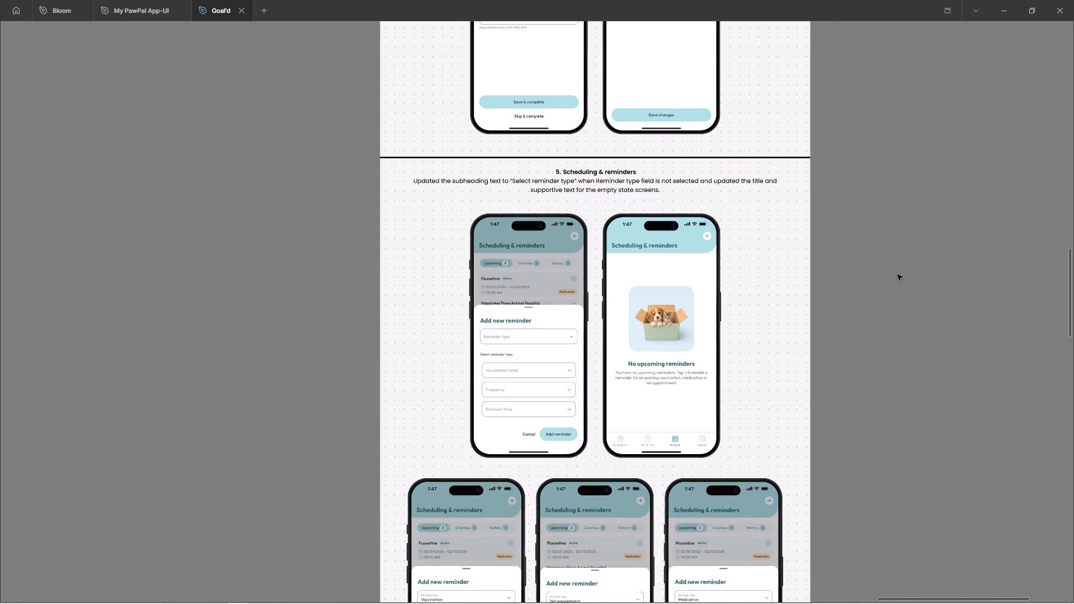
pyautogui.press('space')
pyautogui.keyDown('ctrl'); pyautogui.scroll(-10, 822, 336); pyautogui.keyUp('ctrl')
pyautogui.press('space')
pyautogui.press('space')
pyautogui.press('space')
pyautogui.press('space')
pyautogui.moveTo(916, 281); pyautogui.dragTo(809, 464)
pyautogui.keyDown('ctrl'); pyautogui.scroll(4, 883, 183); pyautogui.keyUp('ctrl')
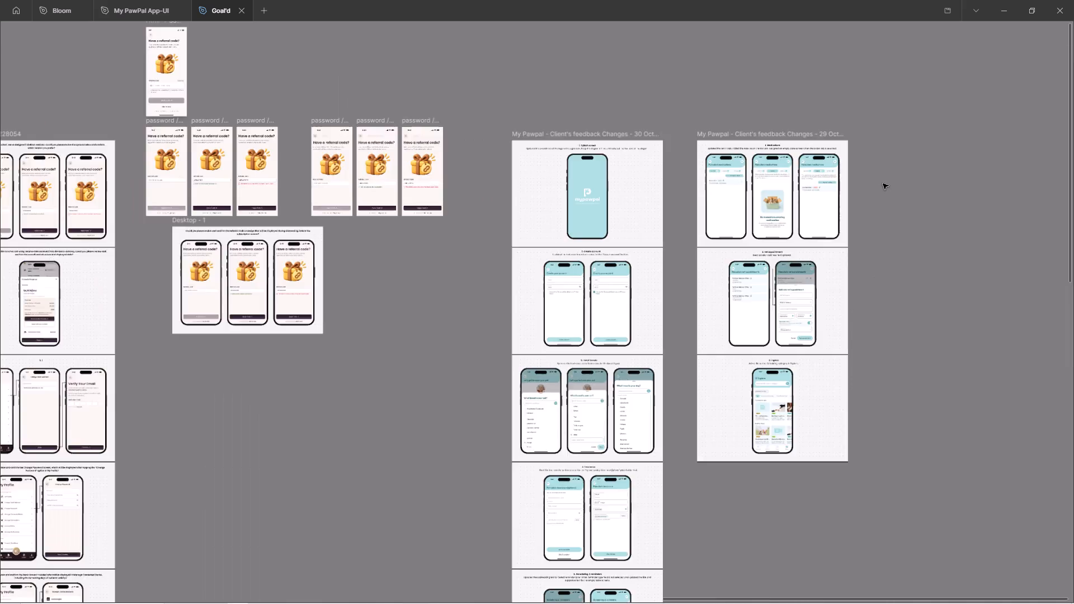
pyautogui.keyDown('ctrl'); pyautogui.scroll(5, 883, 183); pyautogui.keyUp('ctrl')
pyautogui.scroll(-14, 866, 171)
pyautogui.scroll(-4, 630, 494)
pyautogui.keyDown('ctrl'); pyautogui.scroll(13, 554, 496); pyautogui.keyUp('ctrl')
pyautogui.scroll(-4, 529, 370)
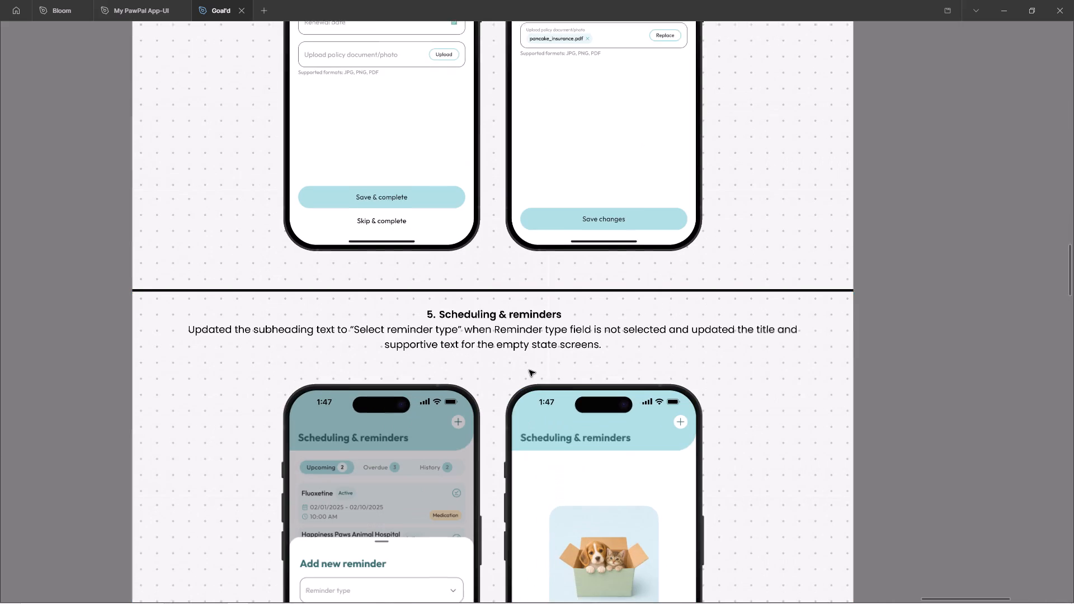
# Extend the end of the Scheduling & reminders description with "when there are no upcoming reminders,".
pyautogui.keyDown('ctrl'); pyautogui.scroll(-3, 529, 370); pyautogui.keyUp('ctrl')
pyautogui.keyDown('ctrl'); pyautogui.scroll(1, 568, 315); pyautogui.keyUp('ctrl')
pyautogui.keyDown('ctrl'); pyautogui.doubleClick(568, 315); pyautogui.keyUp('ctrl')
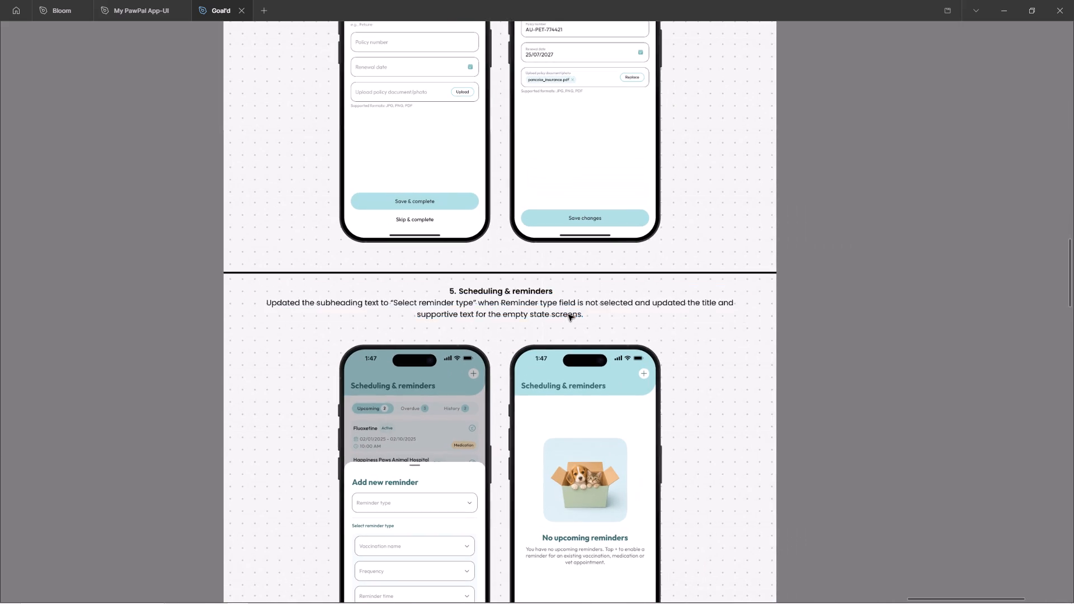
pyautogui.click(588, 309)
pyautogui.press('BackSpace')
pyautogui.press('space')
pyautogui.write('when there ar')
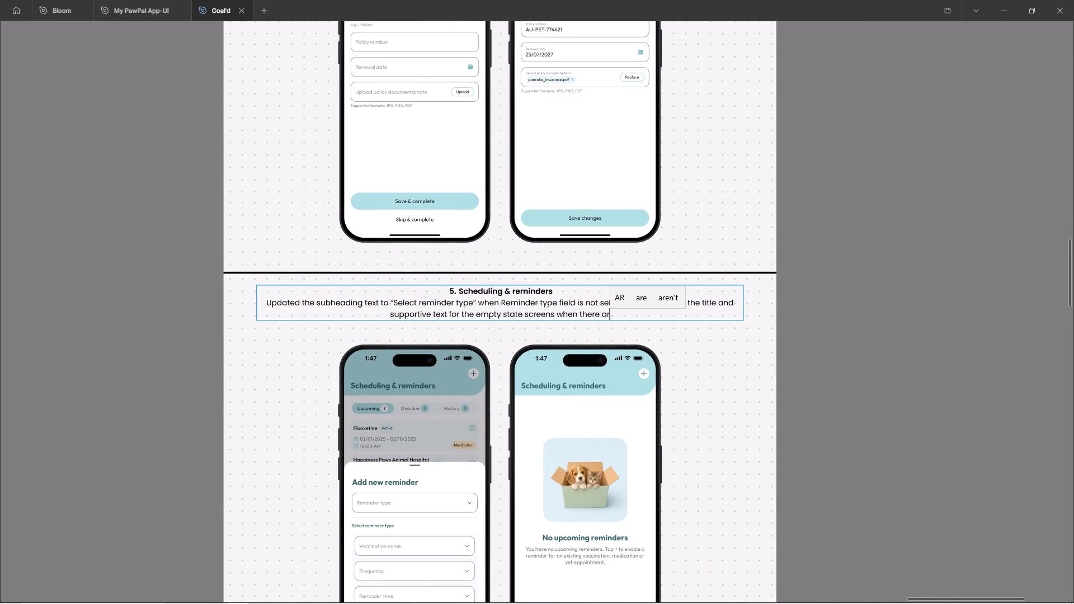
pyautogui.write('e no upcoming reminders,')
pyautogui.press('space')
# Complete the Scheduling & reminders description with "vaccinations, vet appointments & medications." to match the empty-state mockups.
pyautogui.scroll(-11, 600, 307)
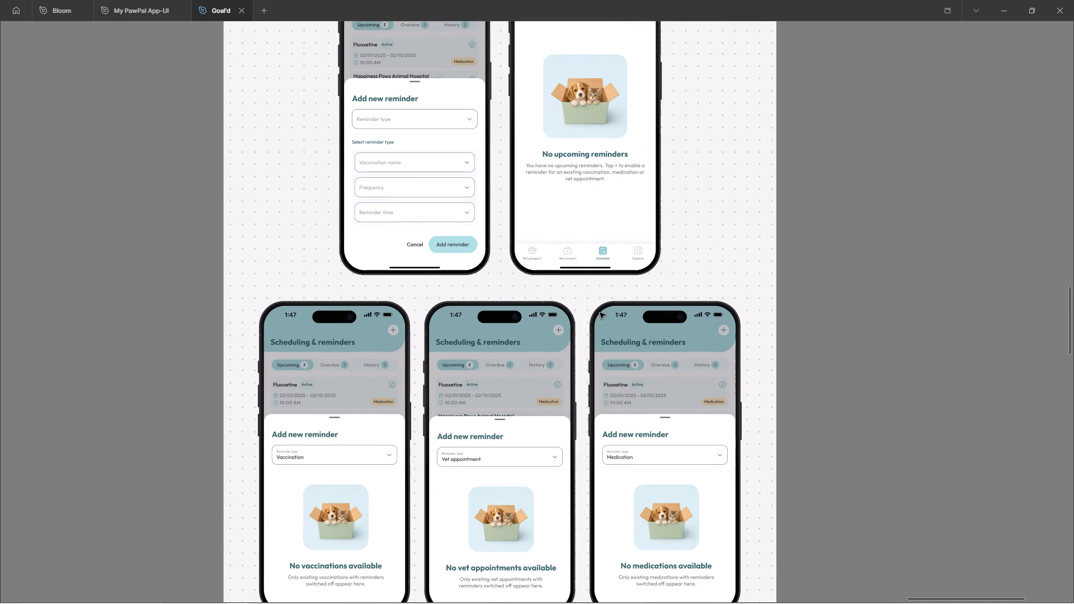
pyautogui.scroll(2, 600, 313)
pyautogui.scroll(-1, 600, 313)
pyautogui.scroll(10, 600, 313)
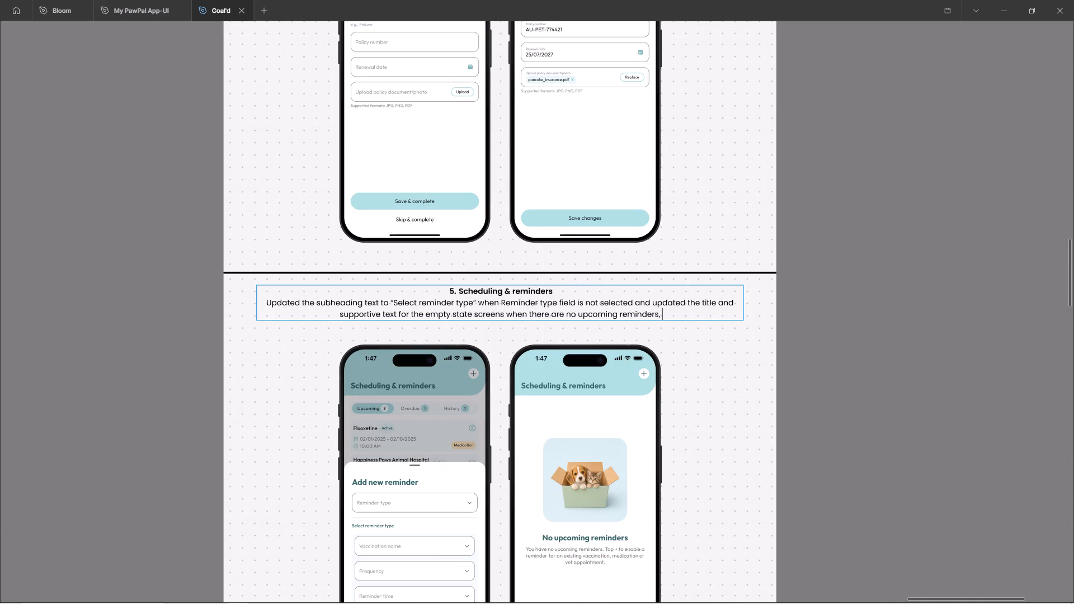
pyautogui.write('vaccinations, vet appointments')
pyautogui.press('space')
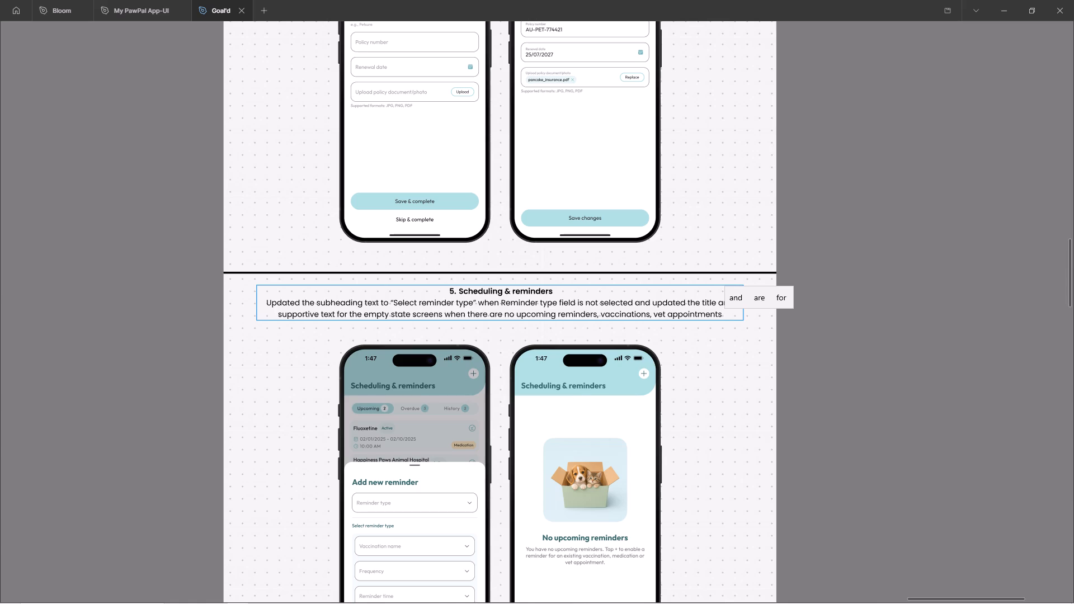
pyautogui.write('&')
pyautogui.press('space')
pyautogui.write('ne')
pyautogui.press('BackSpace')
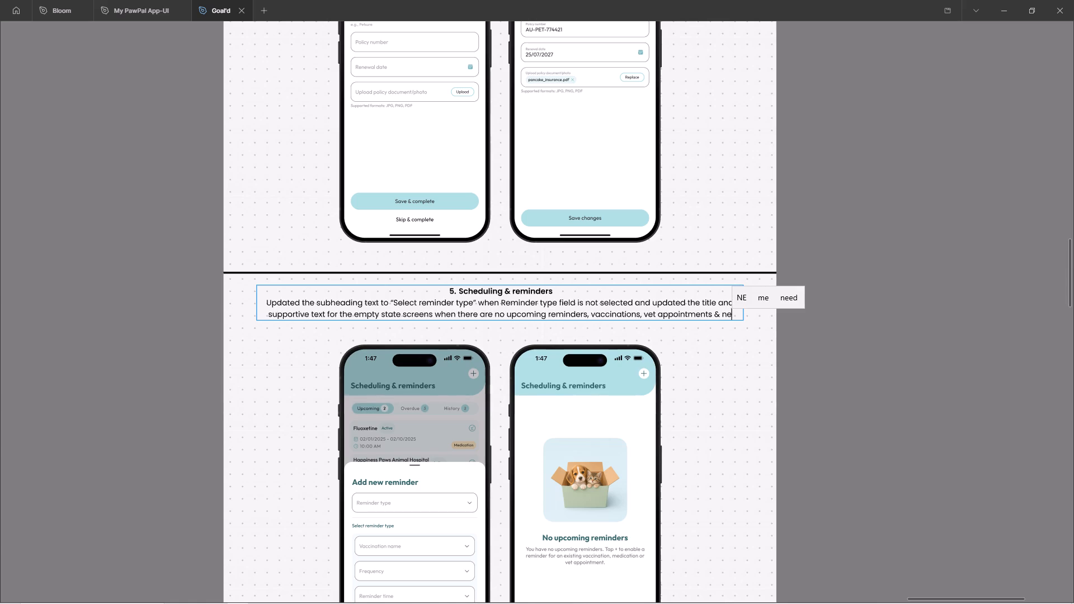
pyautogui.press('BackSpace')
pyautogui.write('medications')
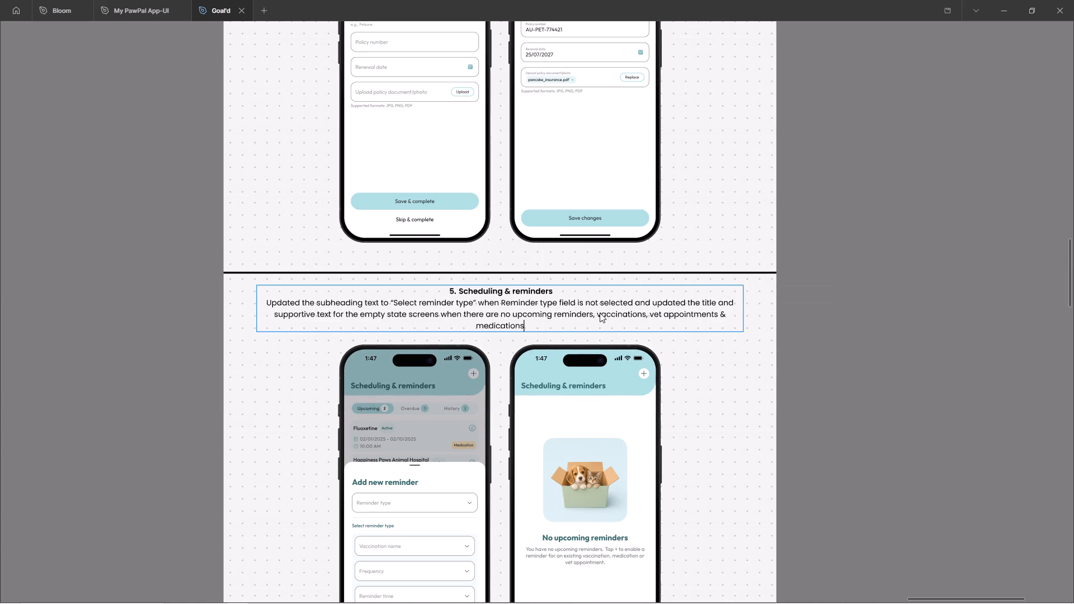
pyautogui.press('.')
pyautogui.doubleClick(860, 370)
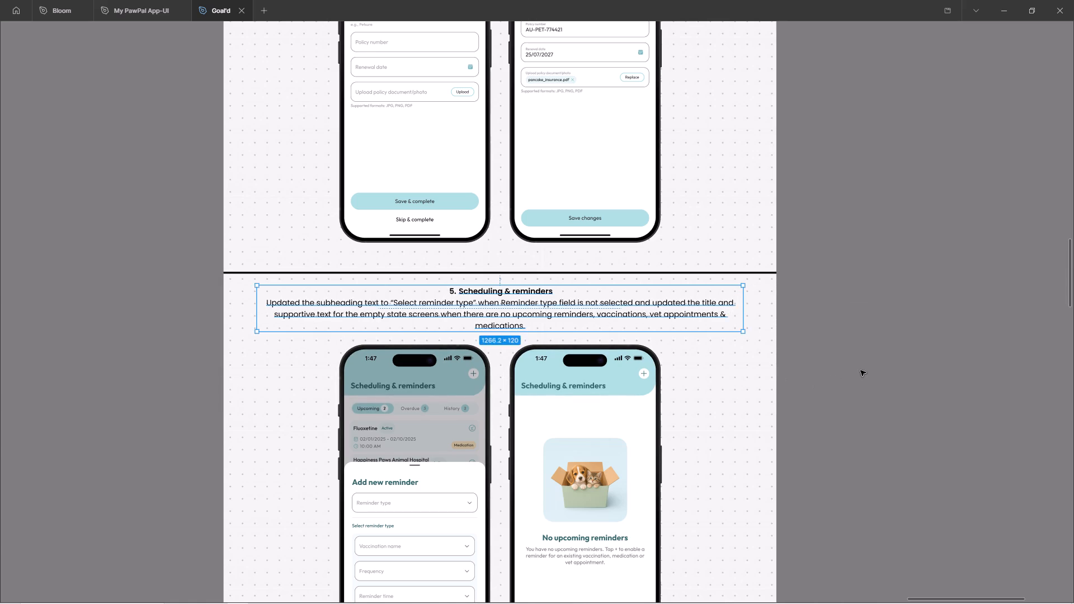
# Review the Scheduling & reminders section with its mockups, and look over both feedback boards.
pyautogui.keyDown('ctrl'); pyautogui.scroll(-4, 849, 369); pyautogui.keyUp('ctrl')
pyautogui.press('space')
pyautogui.press('space')
pyautogui.press('space')
pyautogui.press('space')
pyautogui.press('space')
pyautogui.press('space')
pyautogui.press('space')
pyautogui.press('space')
pyautogui.press('space')
pyautogui.press('space')
pyautogui.moveTo(863, 393); pyautogui.dragTo(596, 270)
pyautogui.keyDown('ctrl'); pyautogui.scroll(6, 387, 229); pyautogui.keyUp('ctrl')
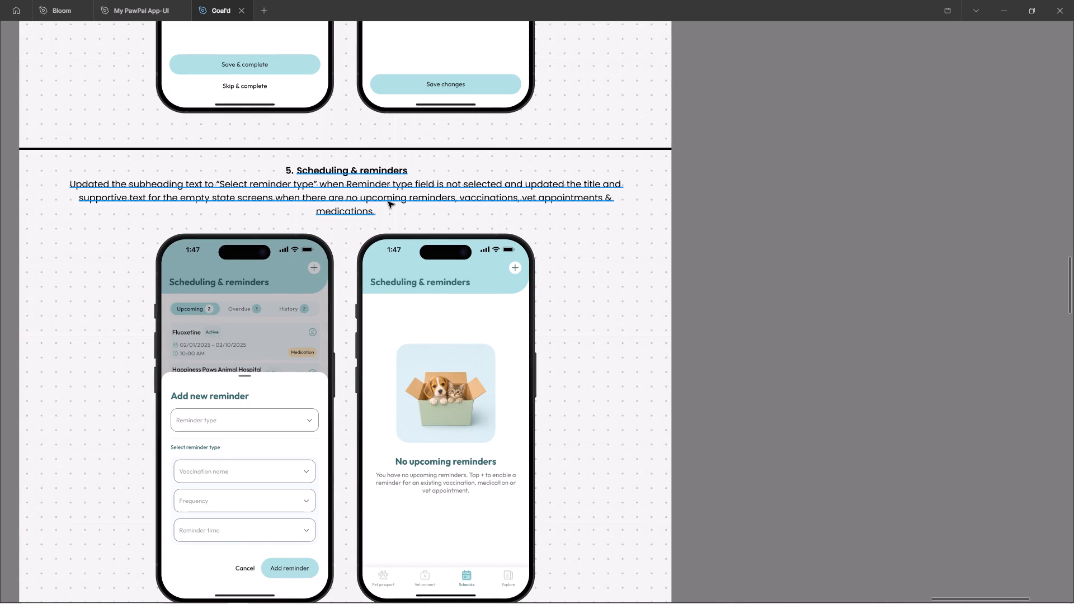
pyautogui.keyDown('ctrl'); pyautogui.scroll(-9, 574, 241); pyautogui.keyUp('ctrl')
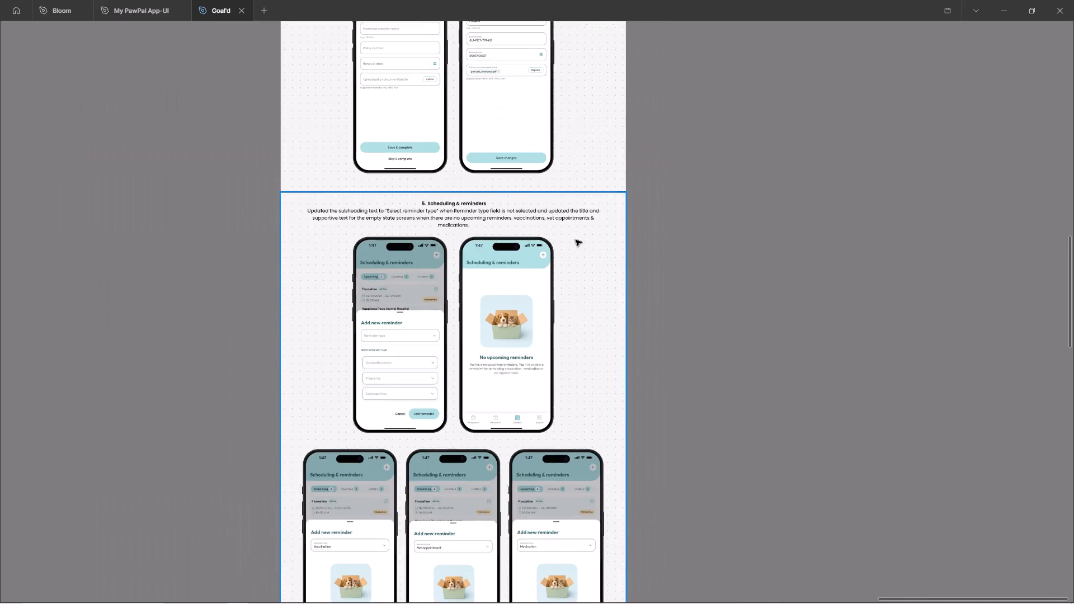
pyautogui.keyDown('ctrl'); pyautogui.scroll(-7, 576, 240); pyautogui.keyUp('ctrl')
pyautogui.scroll(5, 685, 239)
pyautogui.keyDown('ctrl'); pyautogui.scroll(18, 758, 99); pyautogui.keyUp('ctrl')
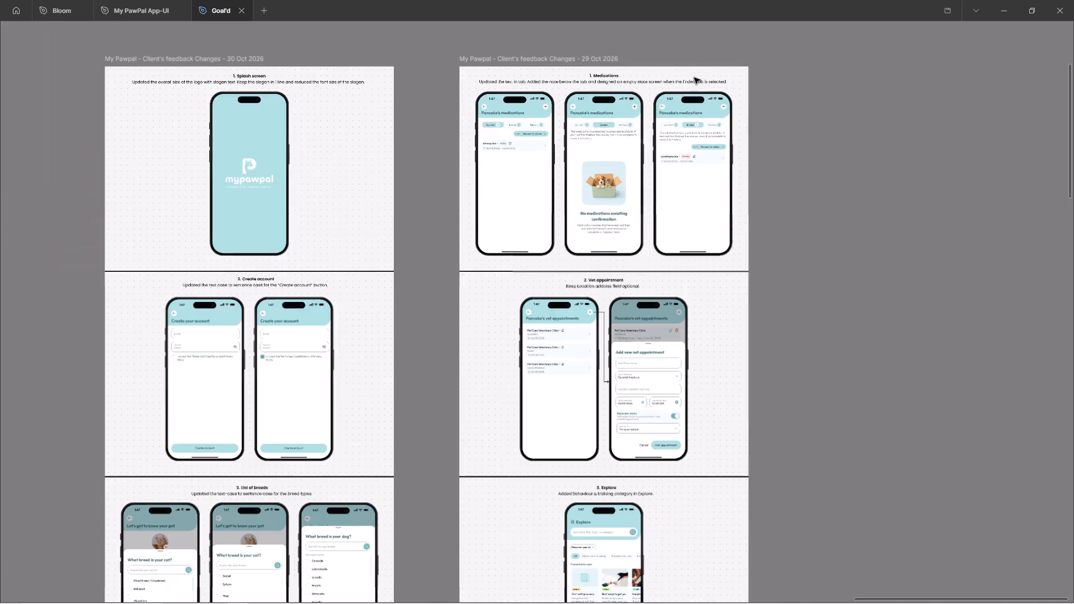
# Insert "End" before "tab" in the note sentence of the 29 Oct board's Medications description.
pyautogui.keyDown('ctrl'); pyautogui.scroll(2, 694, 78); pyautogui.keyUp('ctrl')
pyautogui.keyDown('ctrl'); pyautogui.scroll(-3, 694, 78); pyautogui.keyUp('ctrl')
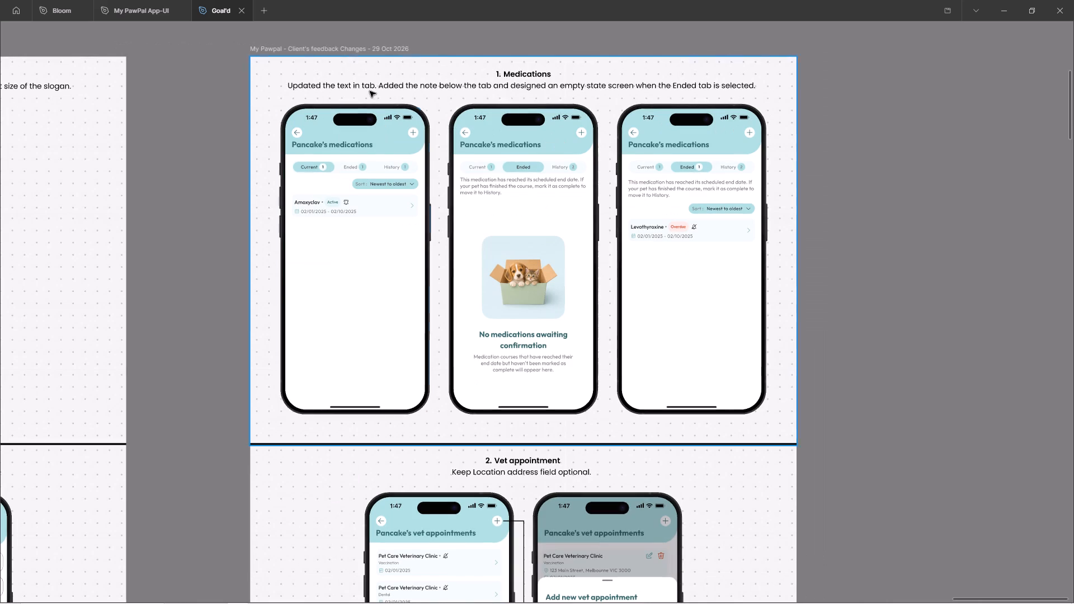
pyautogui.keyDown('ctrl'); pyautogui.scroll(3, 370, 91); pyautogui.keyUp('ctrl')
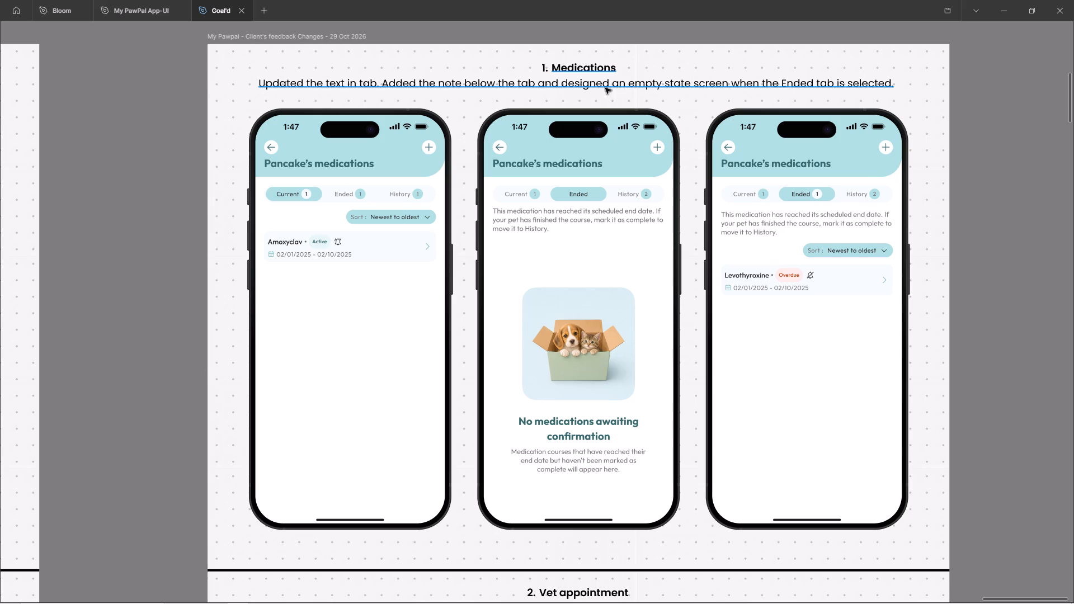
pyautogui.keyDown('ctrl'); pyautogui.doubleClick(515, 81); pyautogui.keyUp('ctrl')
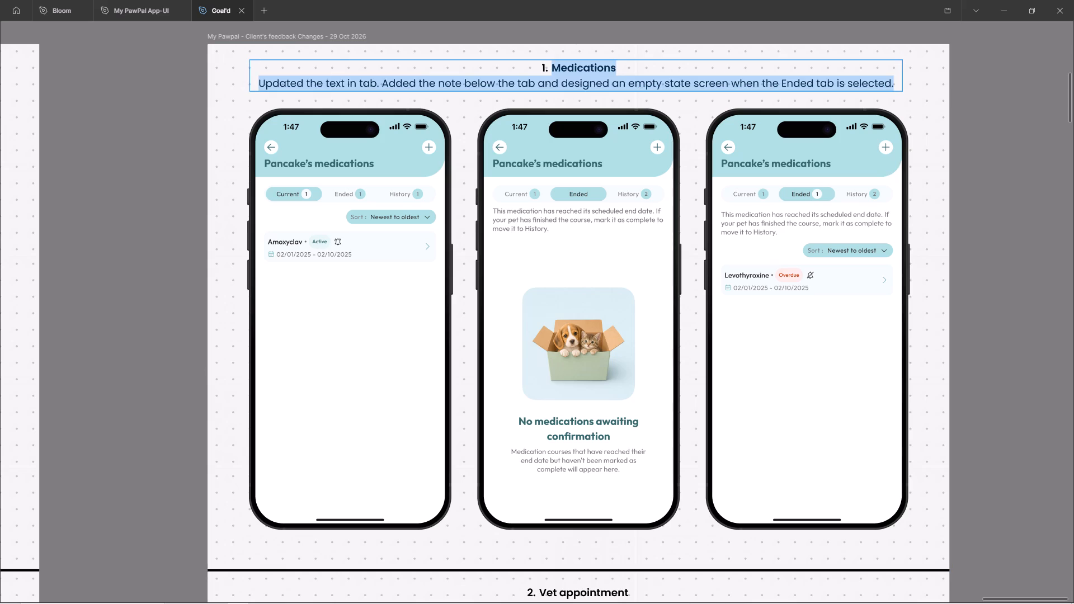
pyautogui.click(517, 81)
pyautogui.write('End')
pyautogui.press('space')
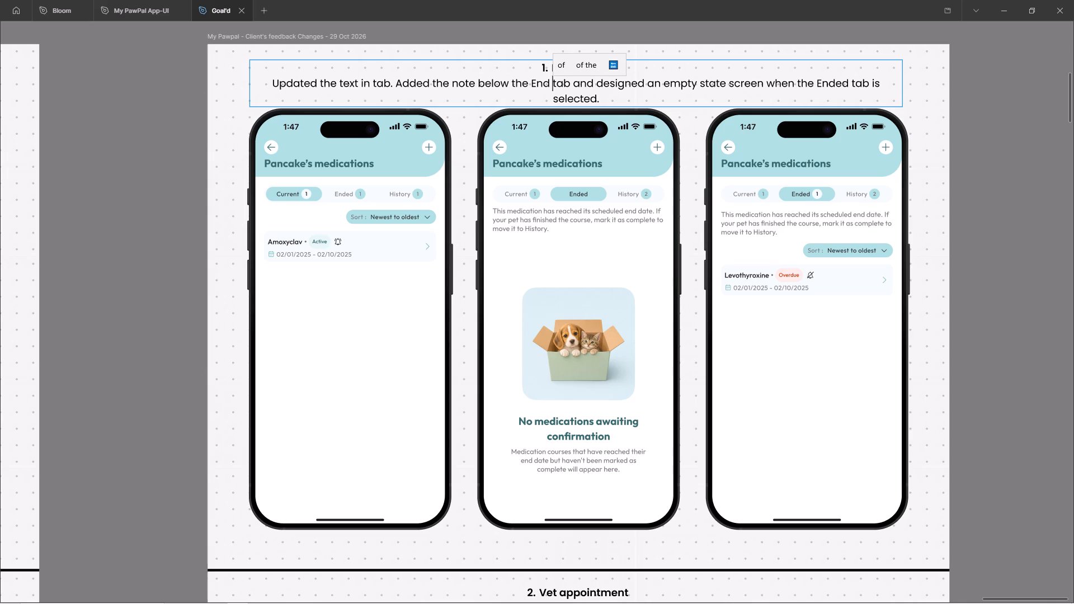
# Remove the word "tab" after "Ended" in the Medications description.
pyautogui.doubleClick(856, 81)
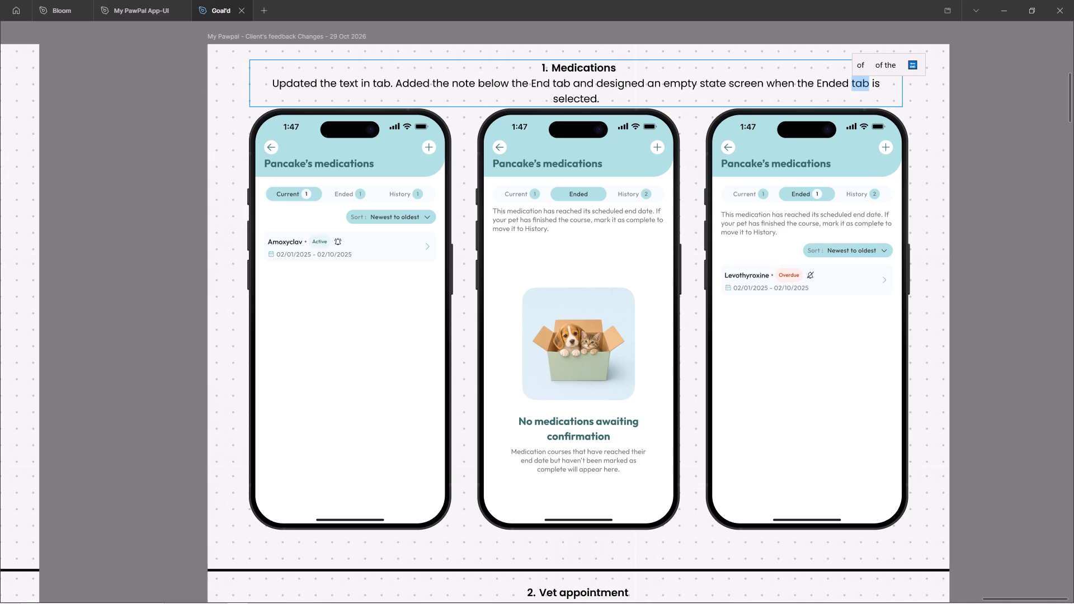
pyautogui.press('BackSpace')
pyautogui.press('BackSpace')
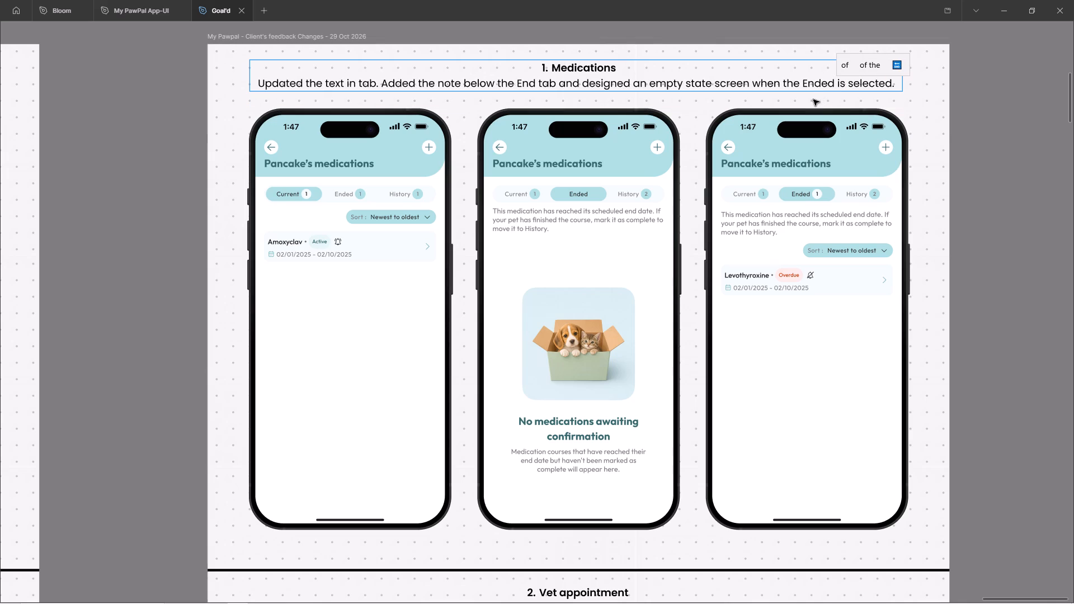
# Shorten the Medications description to "Added the note and designed an empty state screen" by removing "below the End tab".
pyautogui.doubleClick(549, 86)
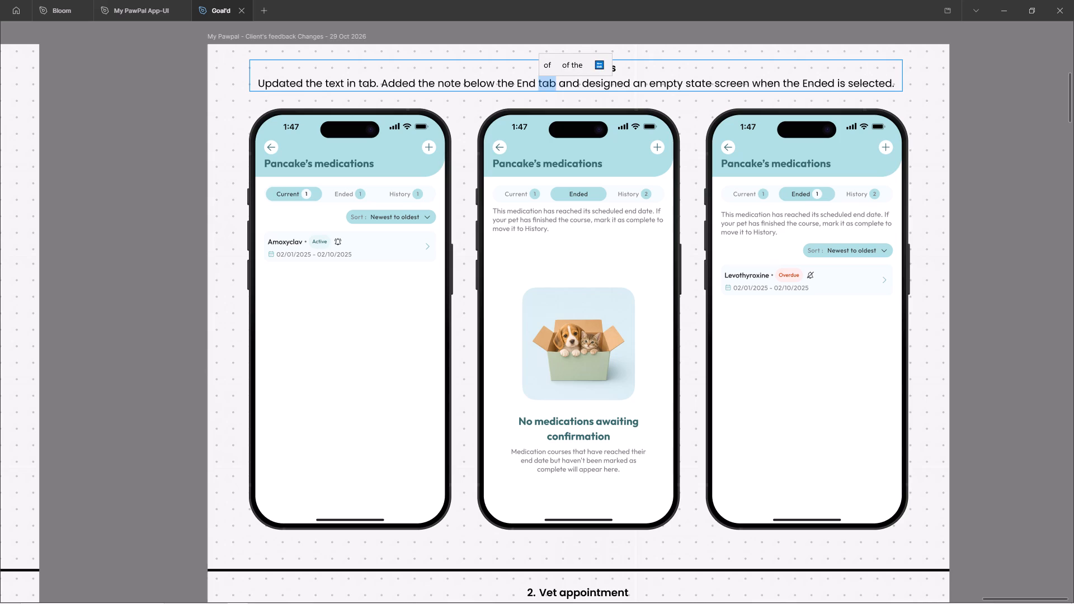
pyautogui.click(576, 82)
pyautogui.doubleClick(551, 86)
pyautogui.press('BackSpace')
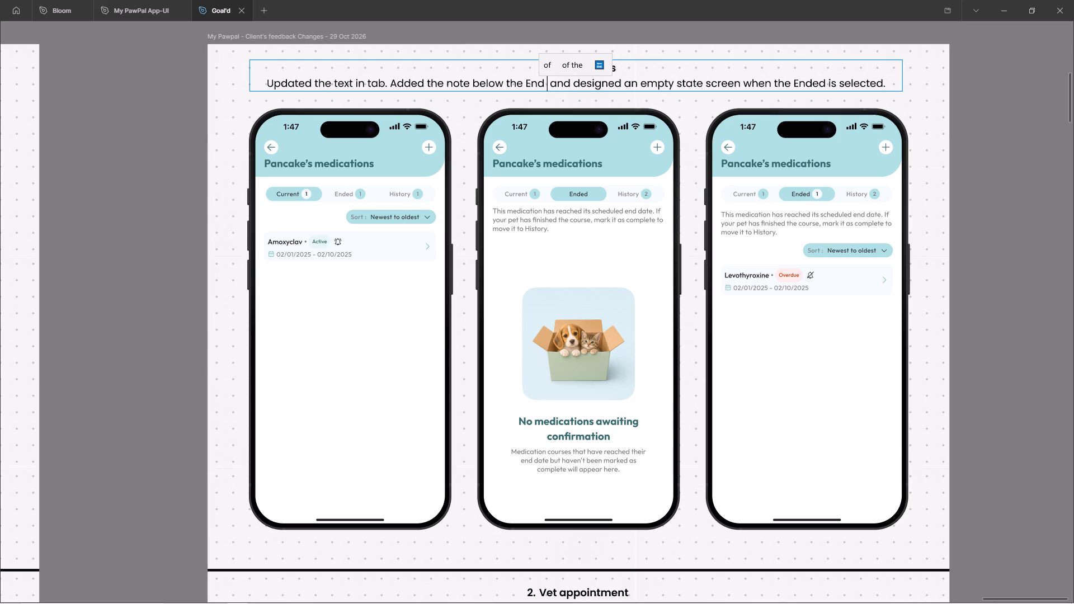
pyautogui.press('BackSpace')
pyautogui.press('BackSpace')
pyautogui.press('BackSpace')
pyautogui.press('BackSpace')
pyautogui.press('BackSpace')
pyautogui.press('BackSpace')
pyautogui.press('BackSpace')
pyautogui.press('BackSpace')
pyautogui.press('BackSpace')
pyautogui.press('BackSpace')
pyautogui.press('BackSpace')
pyautogui.press('BackSpace')
pyautogui.press('BackSpace')
pyautogui.press('BackSpace')
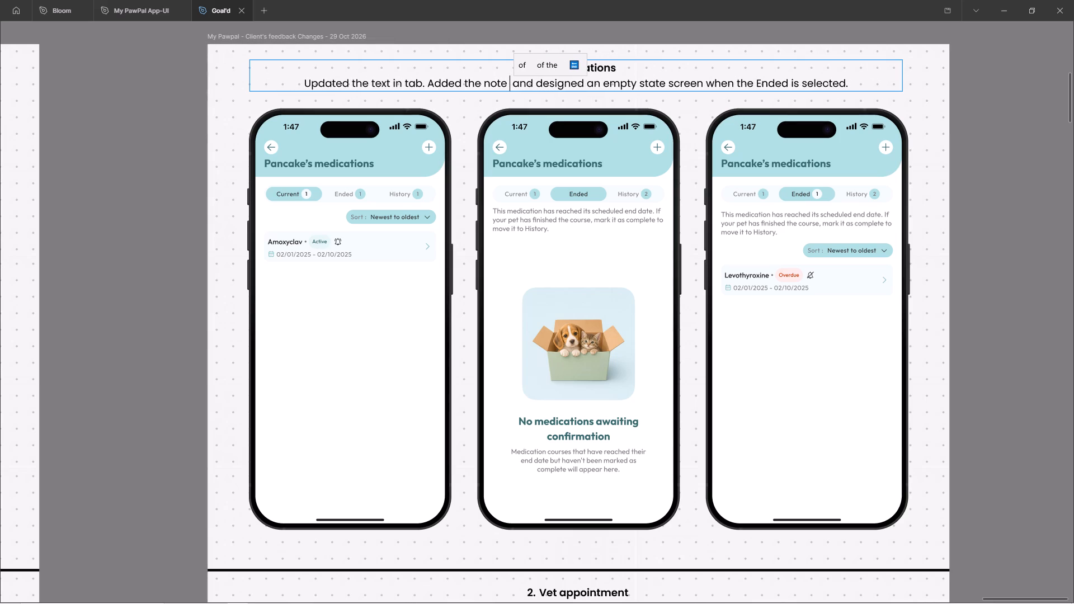
pyautogui.press('BackSpace')
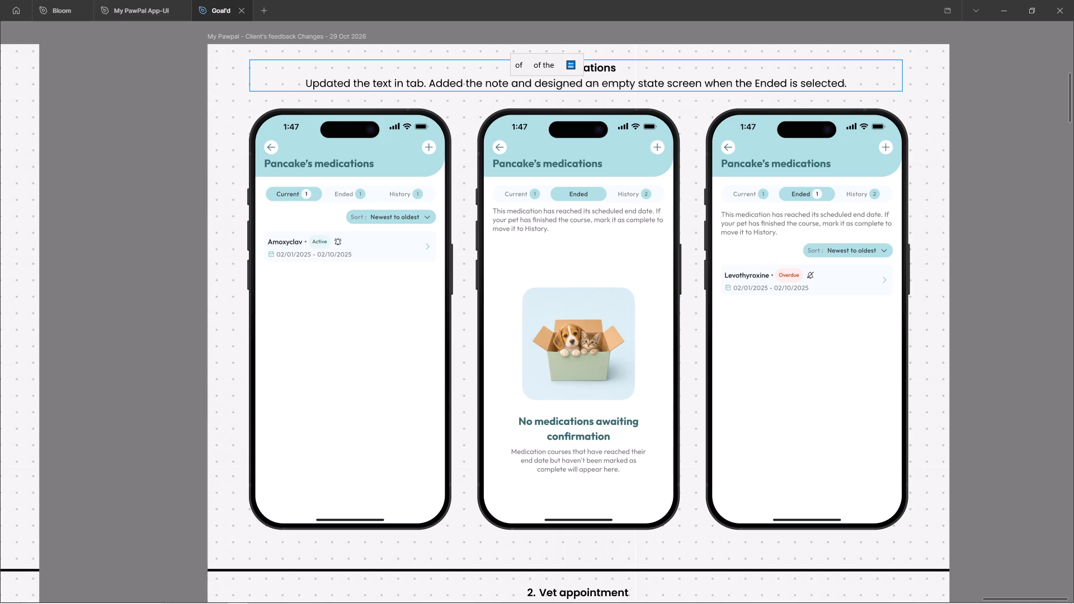
pyautogui.doubleClick(967, 129)
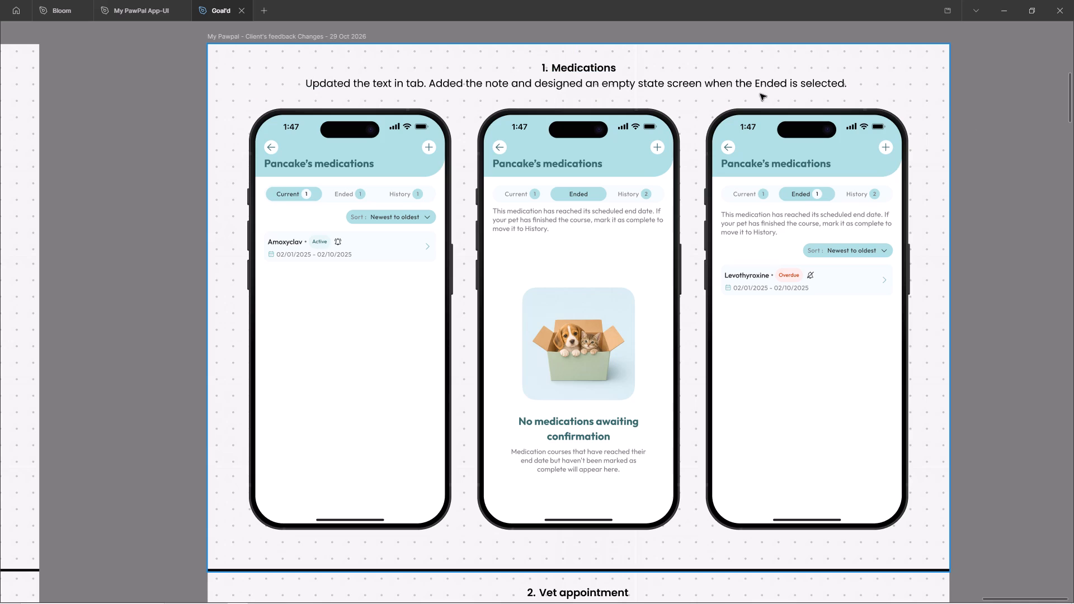
# Add "tab" after "Ended" and put double quotation marks around "Ended" in the Medications description.
pyautogui.keyDown('ctrl'); pyautogui.doubleClick(765, 83); pyautogui.keyUp('ctrl')
pyautogui.click(791, 83)
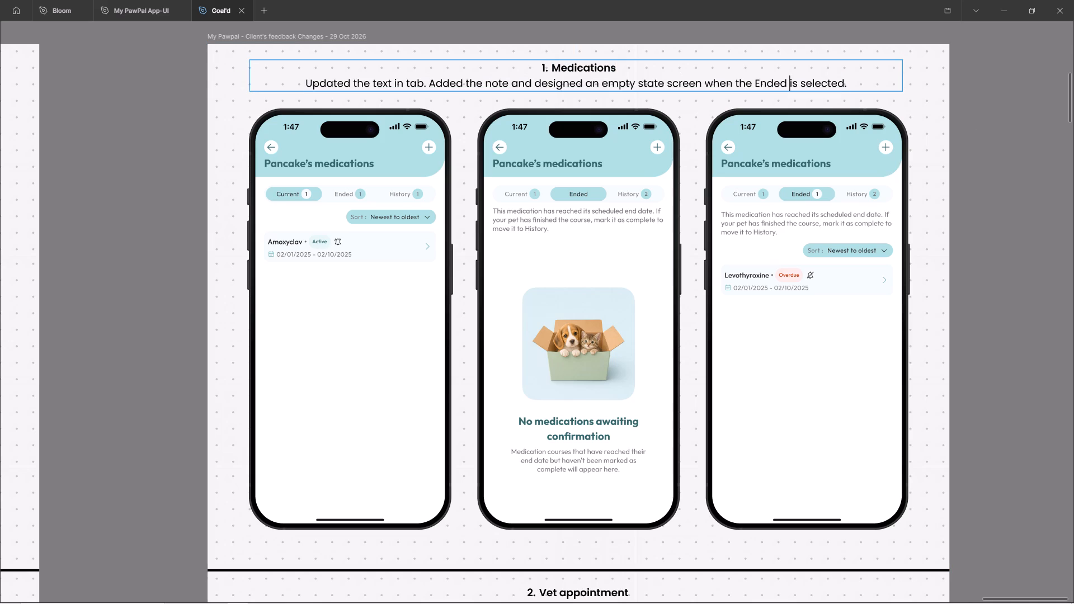
pyautogui.write('tab')
pyautogui.press('space')
pyautogui.press('Left')
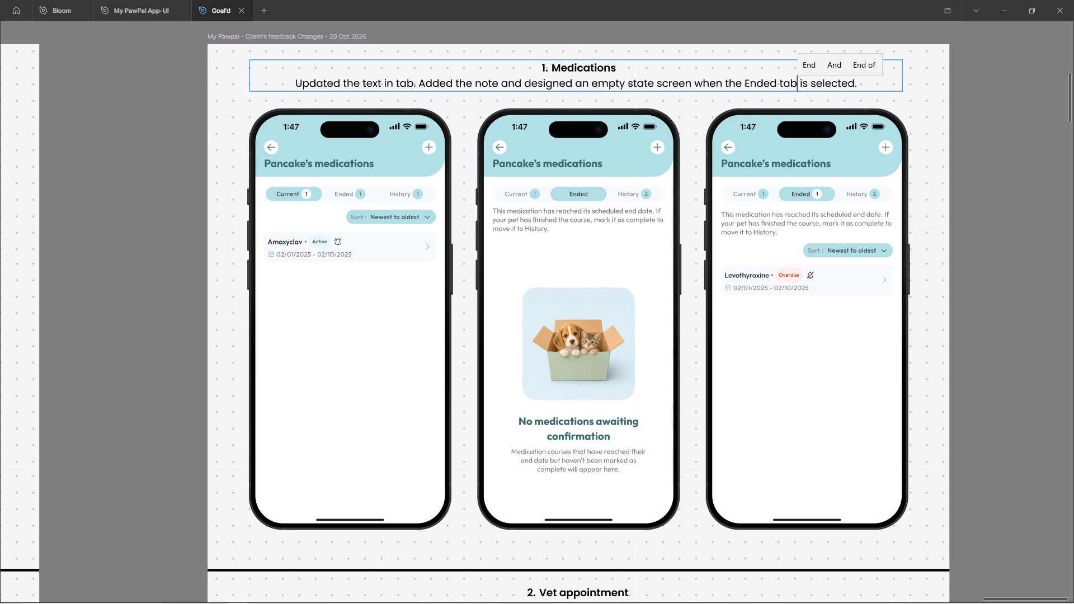
pyautogui.press('Left')
pyautogui.press('Left')
pyautogui.press('Left')
pyautogui.press('Left')
pyautogui.hotkey('shift', '"')
pyautogui.press('Left')
pyautogui.press('Left')
pyautogui.press('Left')
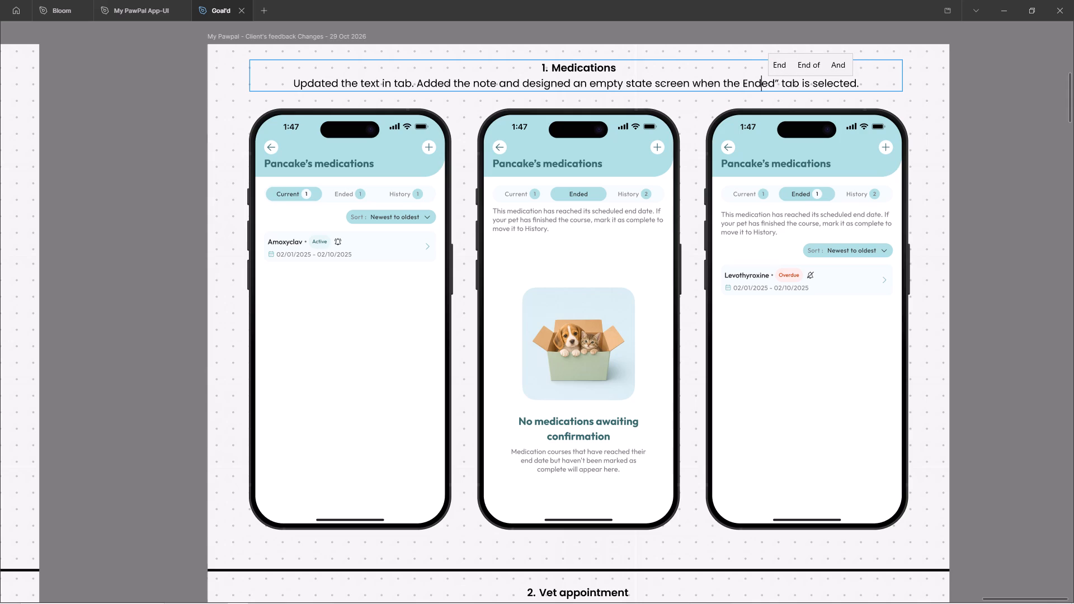
pyautogui.press('Left')
pyautogui.press('Left')
pyautogui.press('Left')
pyautogui.hotkey('shift', '"')
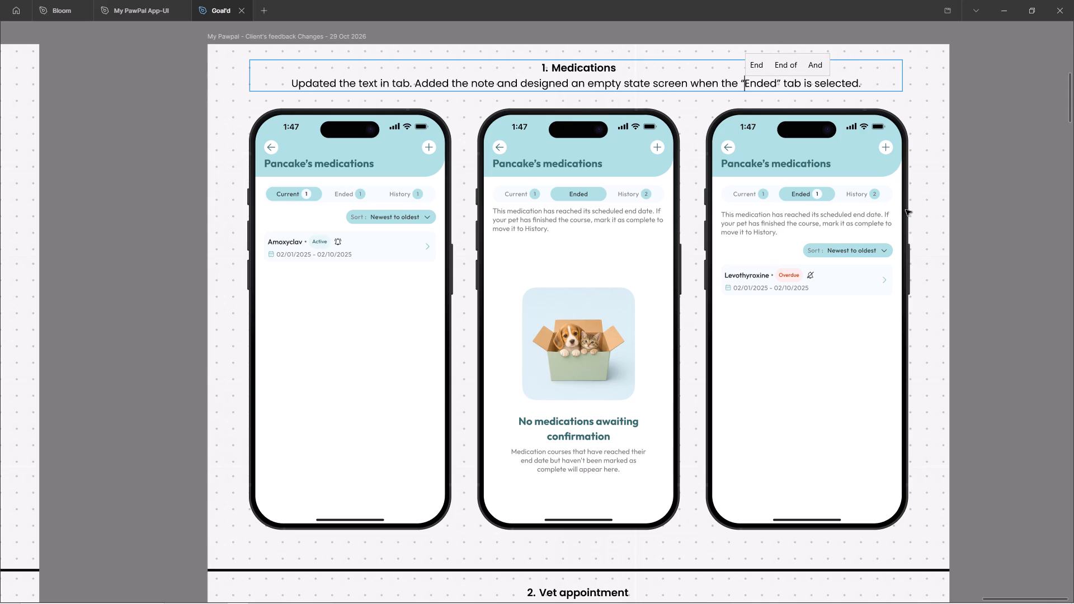
pyautogui.doubleClick(954, 205)
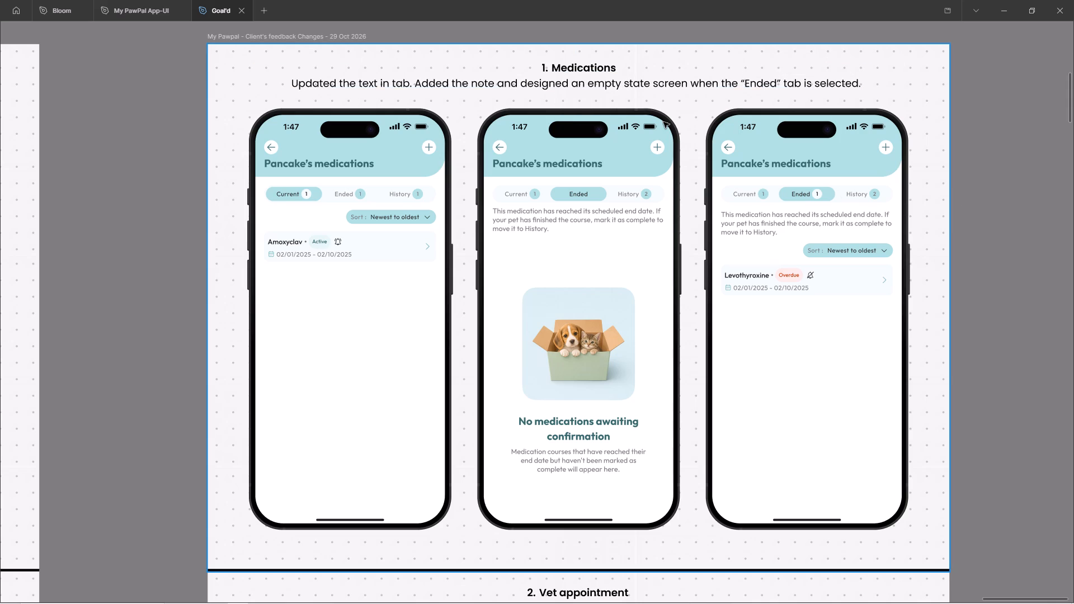
# Replace "Keep" with "Kept" in the Vet appointment description on the 29 Oct board.
pyautogui.keyDown('ctrl'); pyautogui.scroll(-5, 434, 107); pyautogui.keyUp('ctrl')
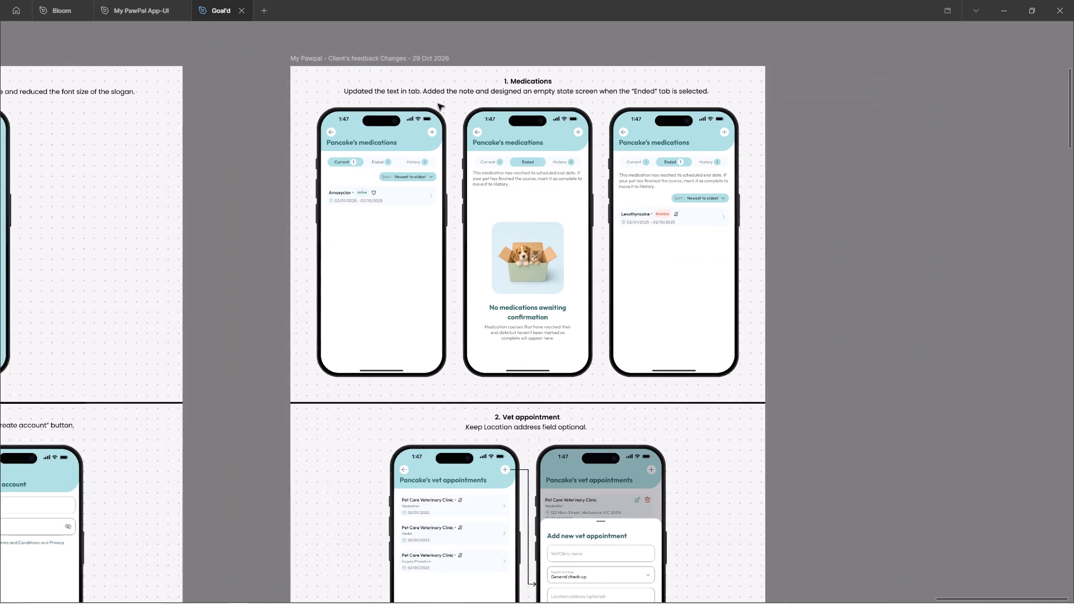
pyautogui.scroll(-7, 438, 104)
pyautogui.scroll(-3, 462, 297)
pyautogui.keyDown('ctrl'); pyautogui.scroll(4, 478, 215); pyautogui.keyUp('ctrl')
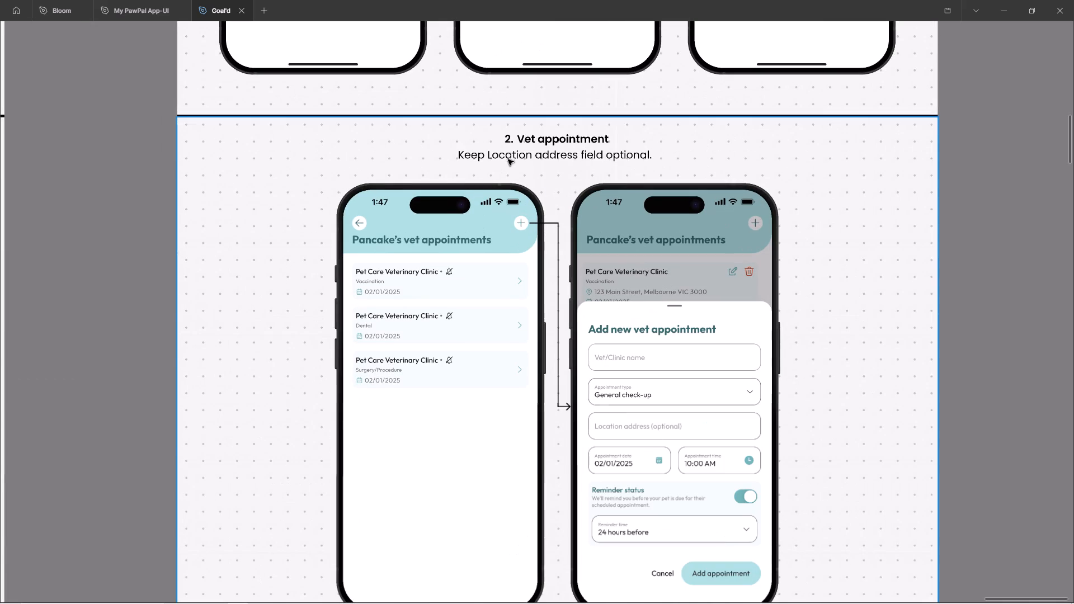
pyautogui.keyDown('ctrl'); pyautogui.click(512, 157); pyautogui.keyUp('ctrl')
pyautogui.keyDown('ctrl'); pyautogui.scroll(-1, 558, 154); pyautogui.keyUp('ctrl')
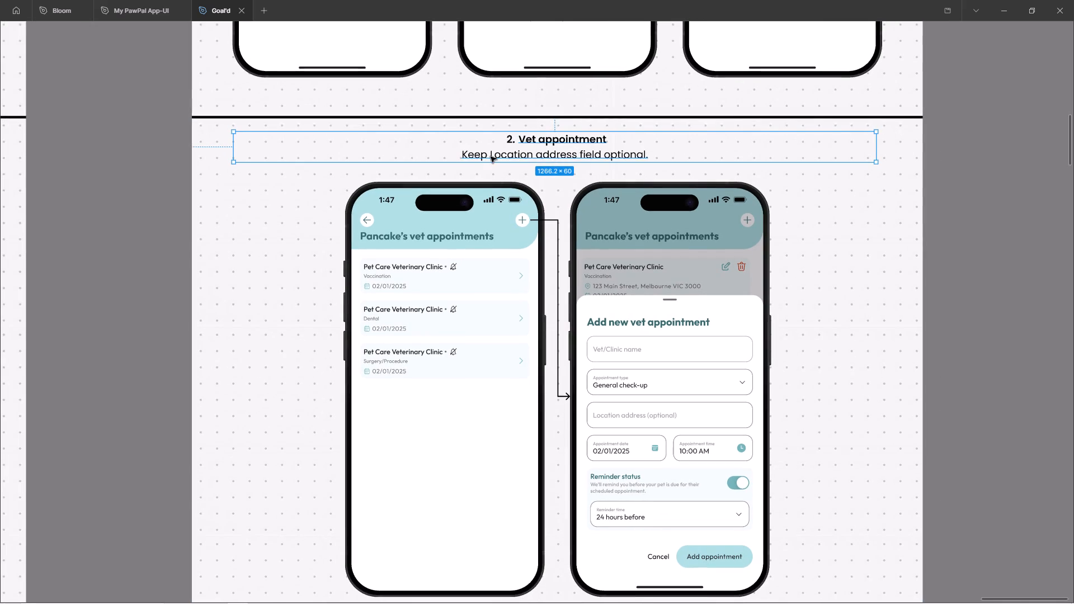
pyautogui.keyDown('ctrl'); pyautogui.doubleClick(491, 157); pyautogui.keyUp('ctrl')
pyautogui.moveTo(487, 157); pyautogui.dragTo(482, 158)
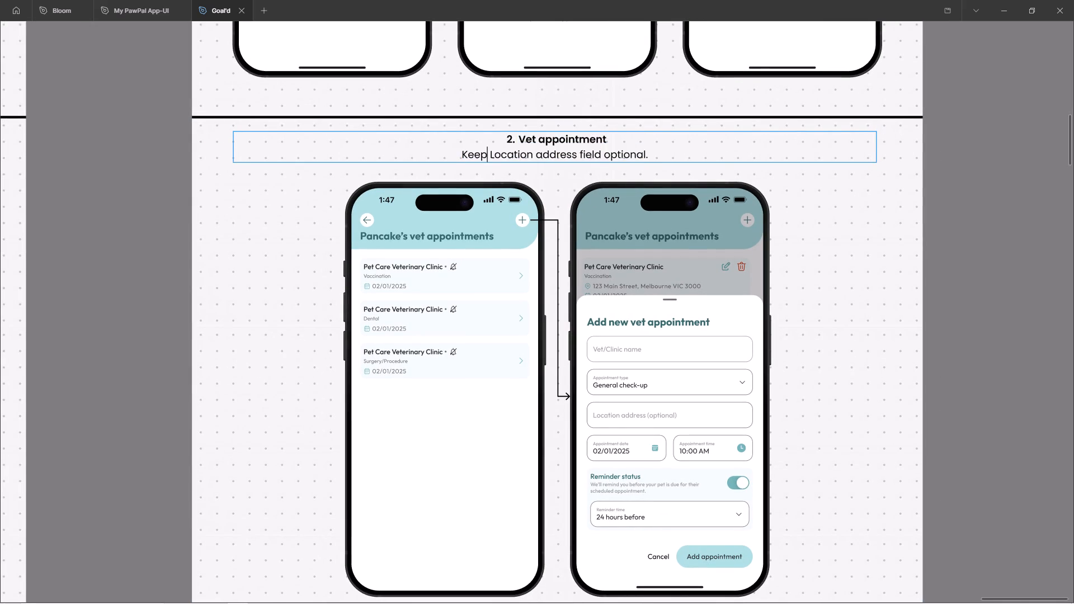
pyautogui.moveTo(482, 158); pyautogui.dragTo(454, 159)
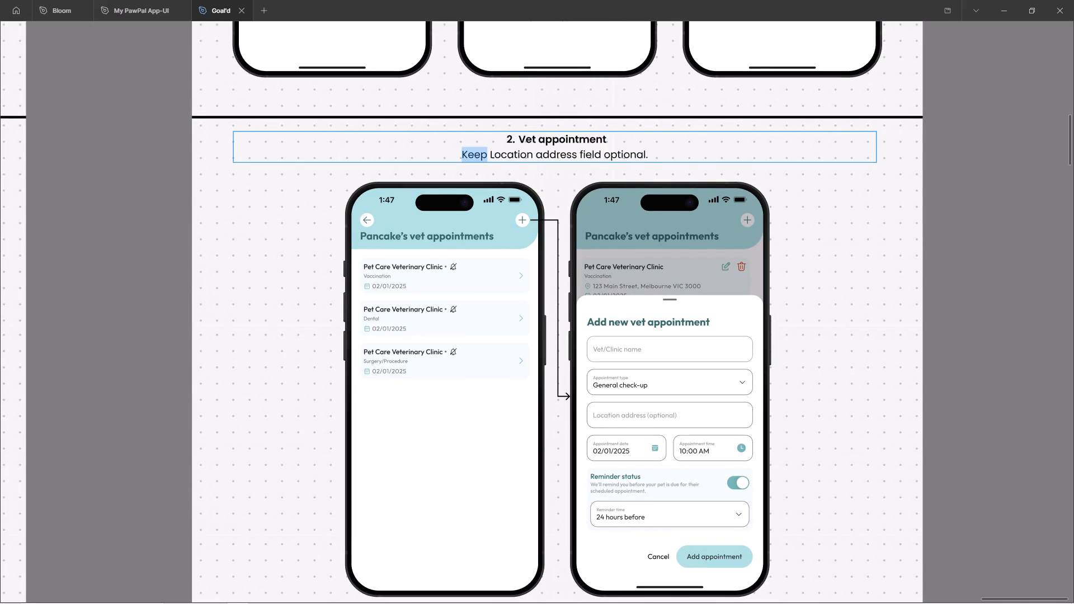
pyautogui.write('Kept')
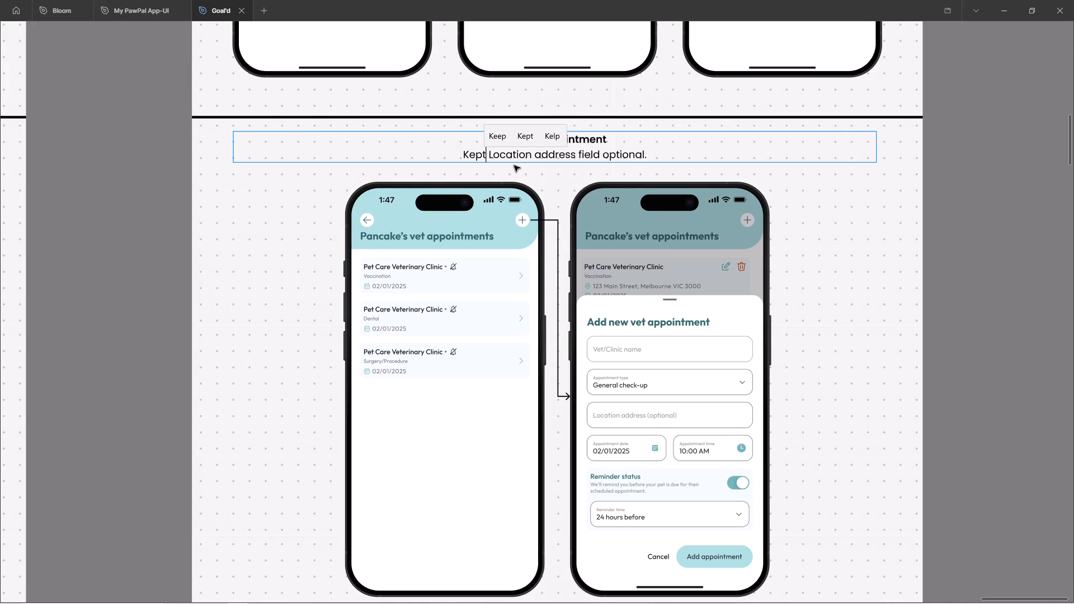
pyautogui.keyDown('ctrl'); pyautogui.scroll(-5, 590, 143); pyautogui.keyUp('ctrl')
pyautogui.doubleClick(822, 273)
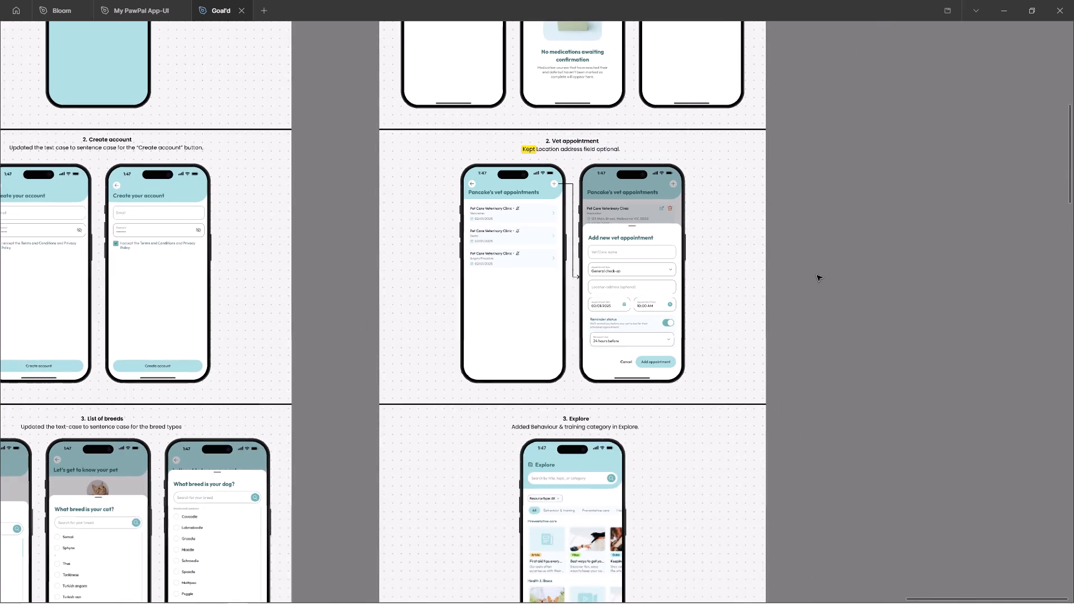
# Change "Keep" to the past tense in the Splash screen description on the 30 Oct board.
pyautogui.scroll(-9, 817, 275)
pyautogui.keyDown('ctrl'); pyautogui.scroll(-4, 742, 290); pyautogui.keyUp('ctrl')
pyautogui.scroll(7, 351, 171)
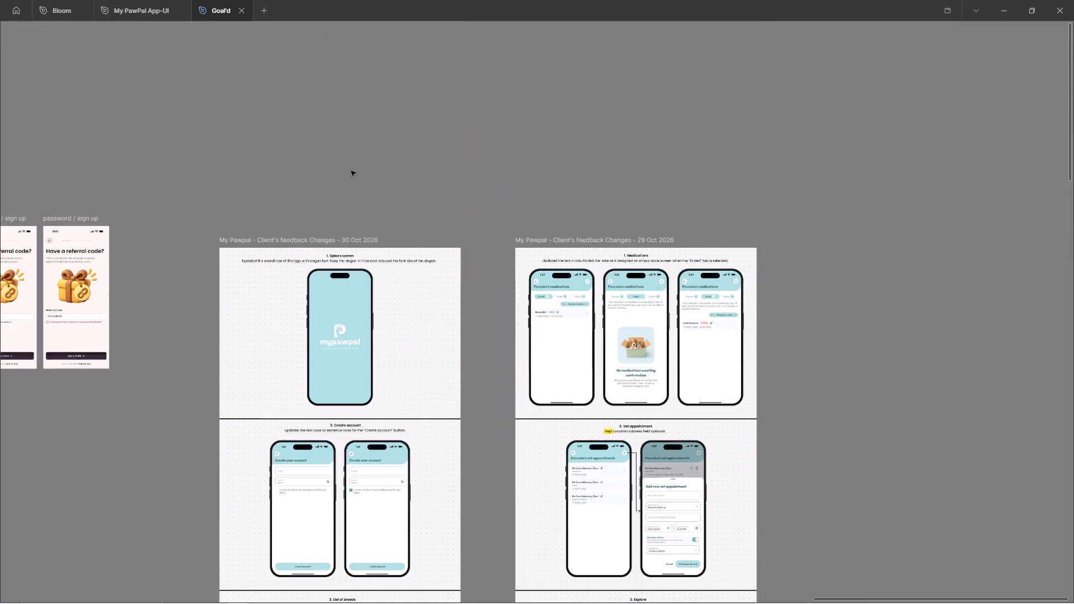
pyautogui.keyDown('ctrl'); pyautogui.scroll(2, 305, 252); pyautogui.keyUp('ctrl')
pyautogui.keyDown('ctrl'); pyautogui.scroll(-1, 307, 252); pyautogui.keyUp('ctrl')
pyautogui.keyDown('ctrl'); pyautogui.scroll(9, 307, 252); pyautogui.keyUp('ctrl')
pyautogui.keyDown('ctrl'); pyautogui.doubleClick(422, 276); pyautogui.keyUp('ctrl')
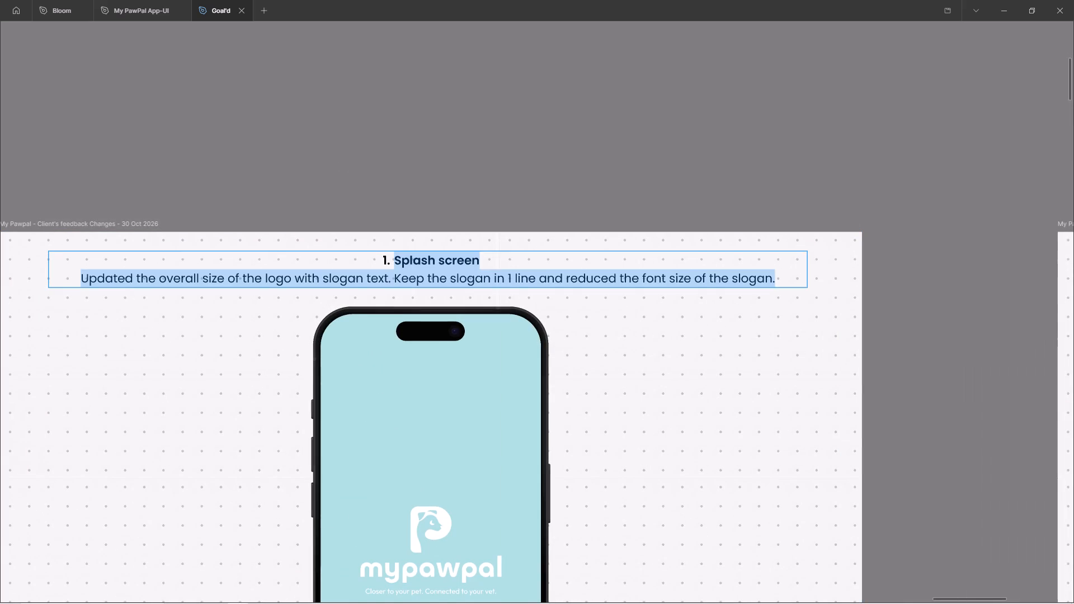
pyautogui.doubleClick(400, 280)
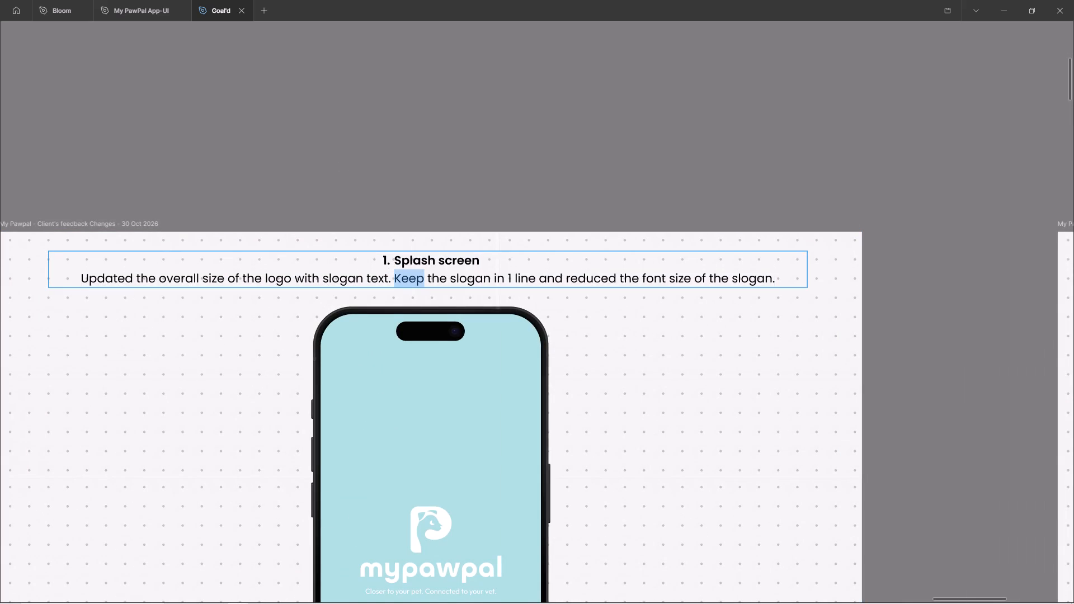
pyautogui.write('Kwp')
pyautogui.press('BackSpace')
pyautogui.press('BackSpace')
pyautogui.write('ep')
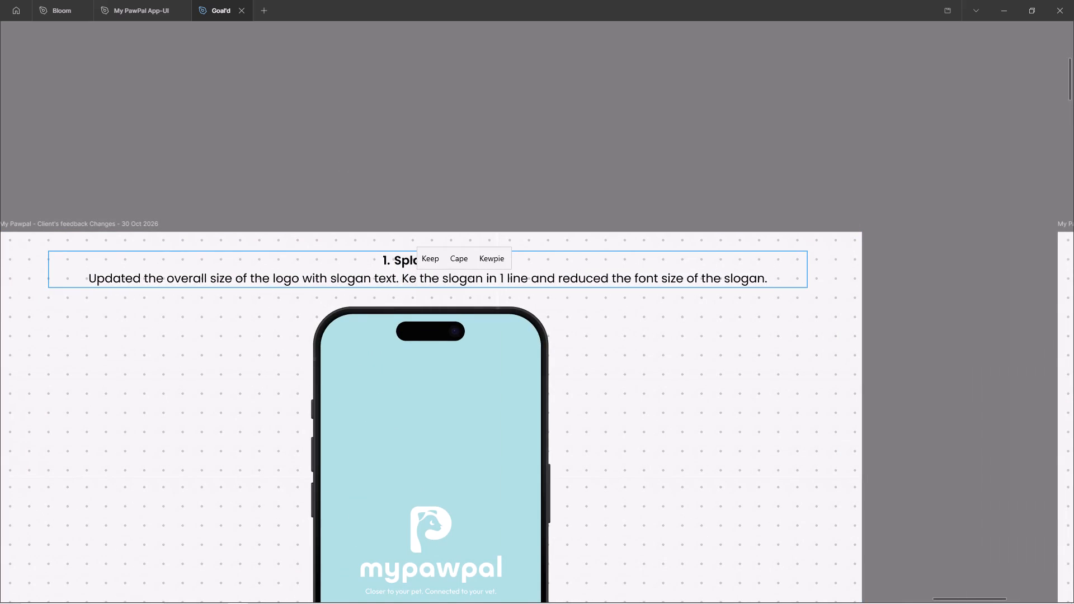
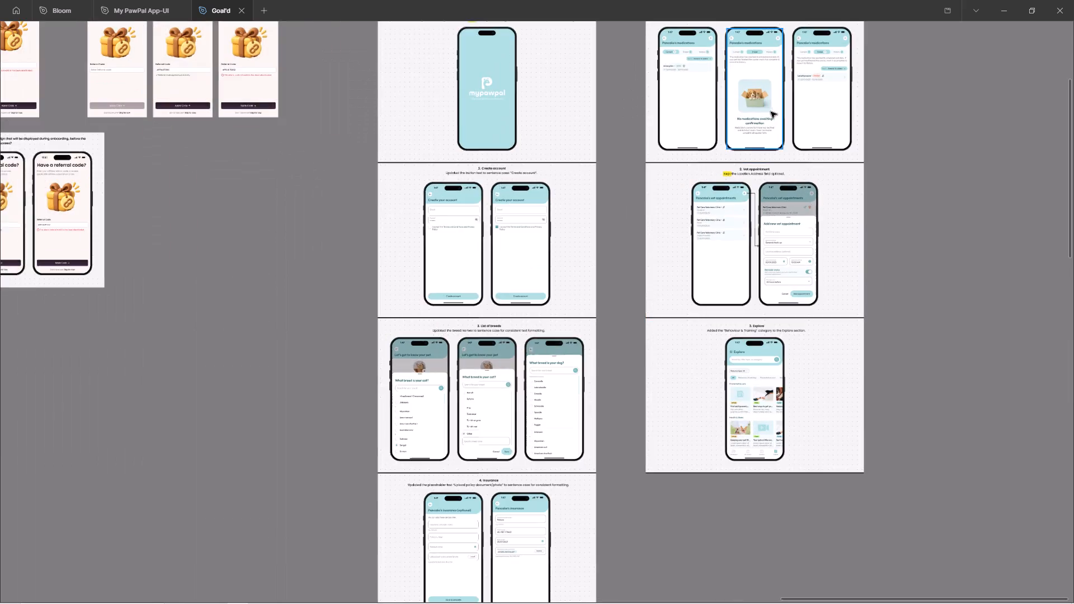
pyautogui.keyDown('ctrl'); pyautogui.scroll(4, 771, 112); pyautogui.keyUp('ctrl')
pyautogui.scroll(-6, 748, 260)
pyautogui.keyDown('ctrl'); pyautogui.scroll(-1, 748, 260); pyautogui.keyUp('ctrl')
pyautogui.scroll(12, 748, 261)
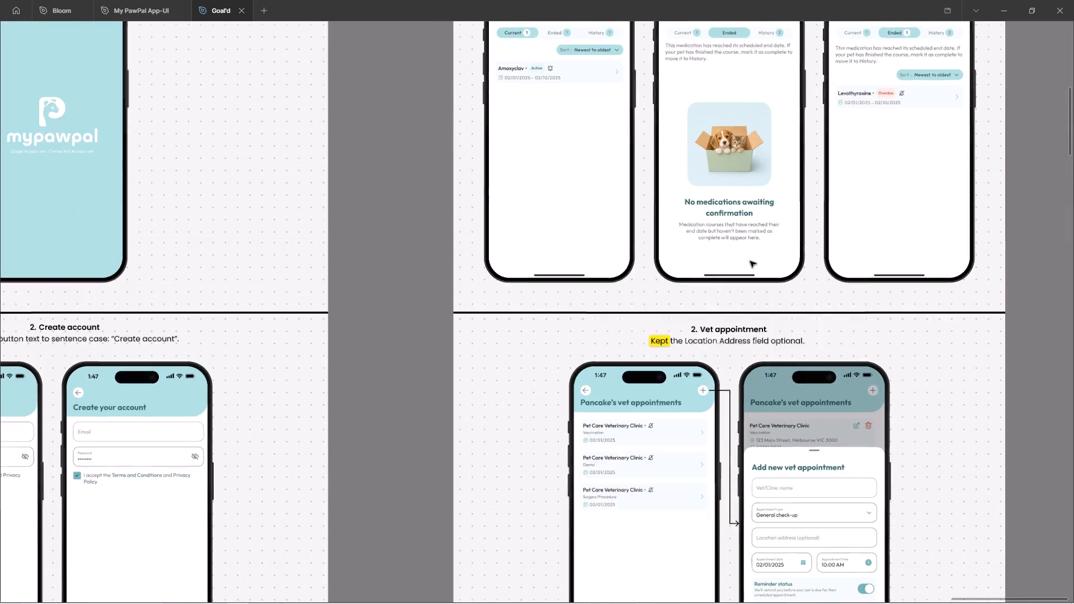
pyautogui.scroll(1, 750, 261)
pyautogui.keyDown('ctrl'); pyautogui.scroll(-7, 802, 183); pyautogui.keyUp('ctrl')
pyautogui.keyDown('ctrl'); pyautogui.scroll(5, 277, 168); pyautogui.keyUp('ctrl')
pyautogui.scroll(-7, 308, 156)
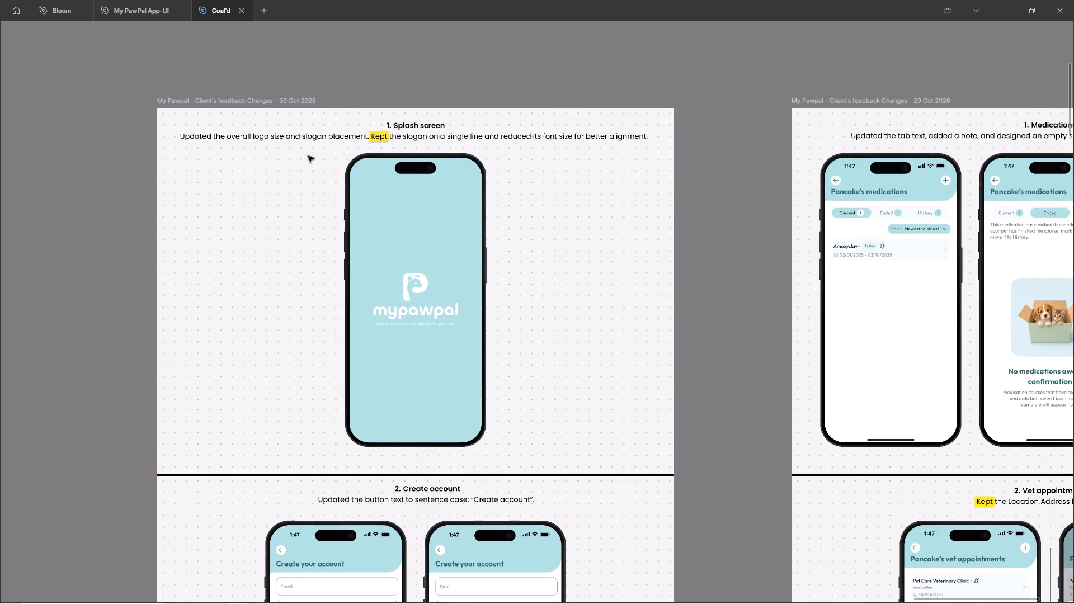
pyautogui.scroll(-15, 308, 156)
pyautogui.scroll(-6, 308, 158)
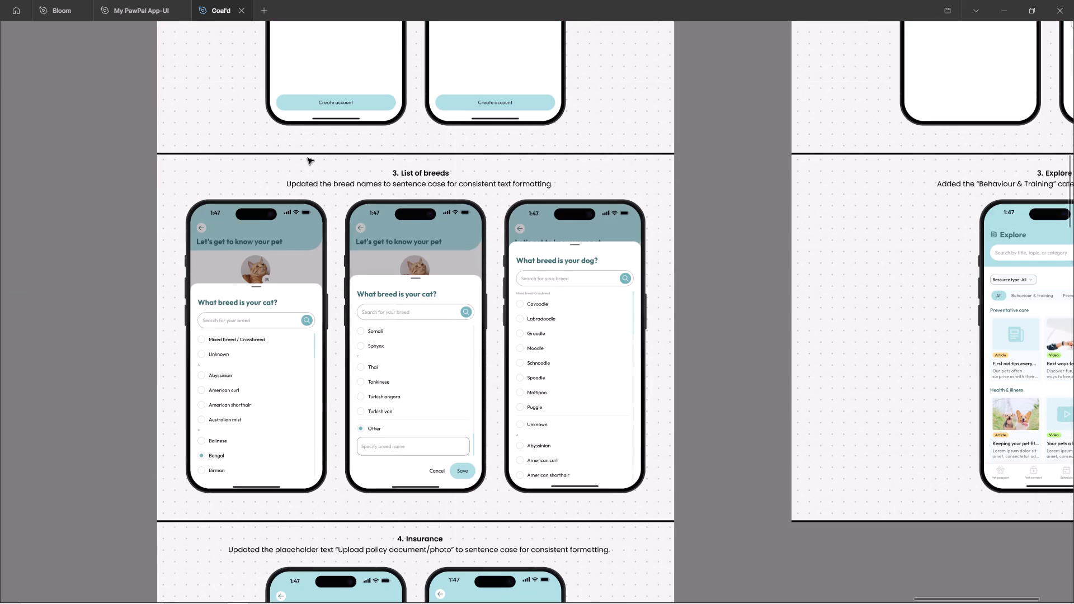
pyautogui.scroll(-11, 308, 159)
pyautogui.scroll(6, 307, 159)
pyautogui.scroll(-18, 307, 159)
pyautogui.keyDown('ctrl'); pyautogui.scroll(-2, 723, 338); pyautogui.keyUp('ctrl')
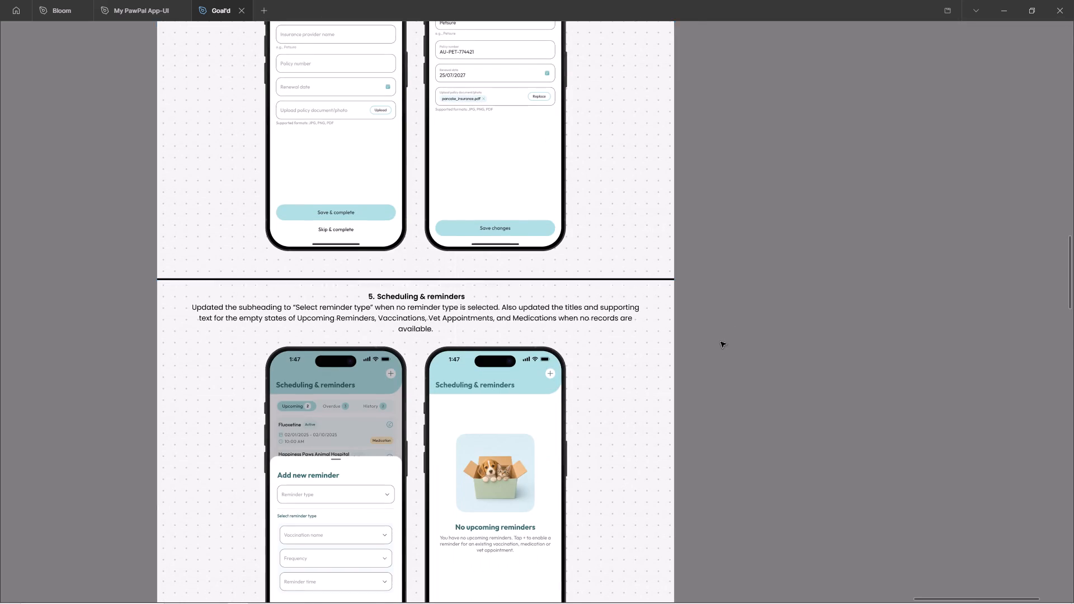
pyautogui.keyDown('ctrl'); pyautogui.scroll(-19, 720, 342); pyautogui.keyUp('ctrl')
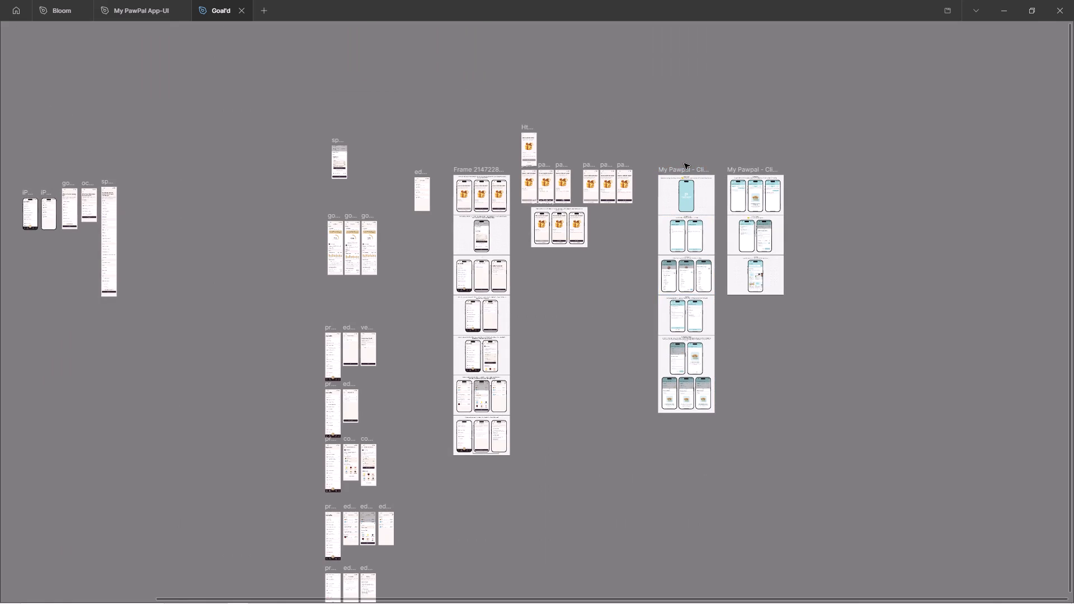
# Show the hidden Figma interface again around the feedback boards and start switching to another open window.
pyautogui.hotkey('ctrl', '\\')
pyautogui.keyDown('ctrl'); pyautogui.scroll(5, 737, 179); pyautogui.keyUp('ctrl')
pyautogui.hotkey('alt', 'Tab')
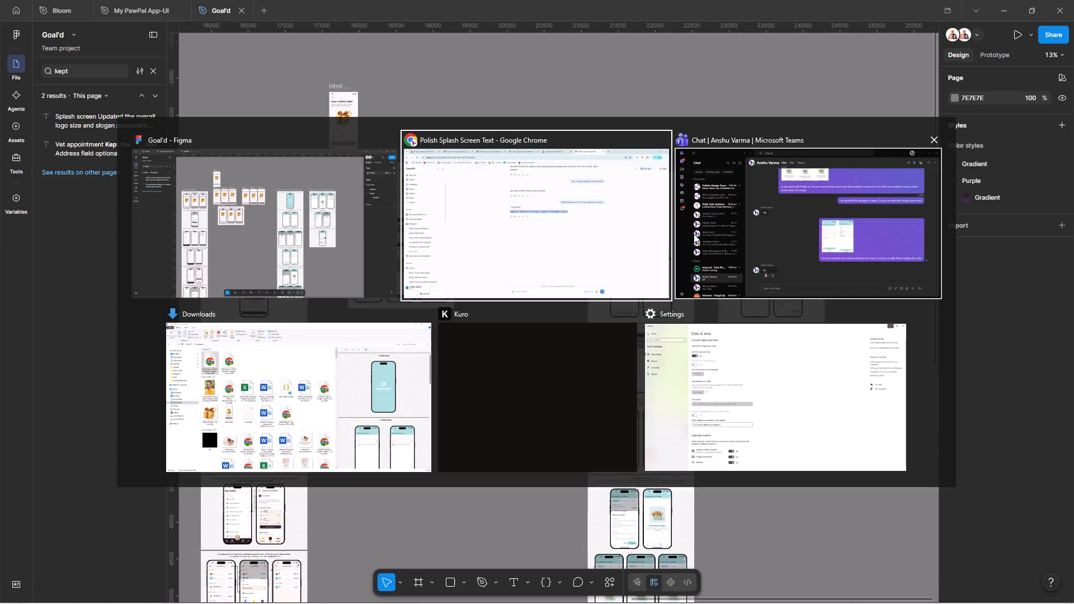
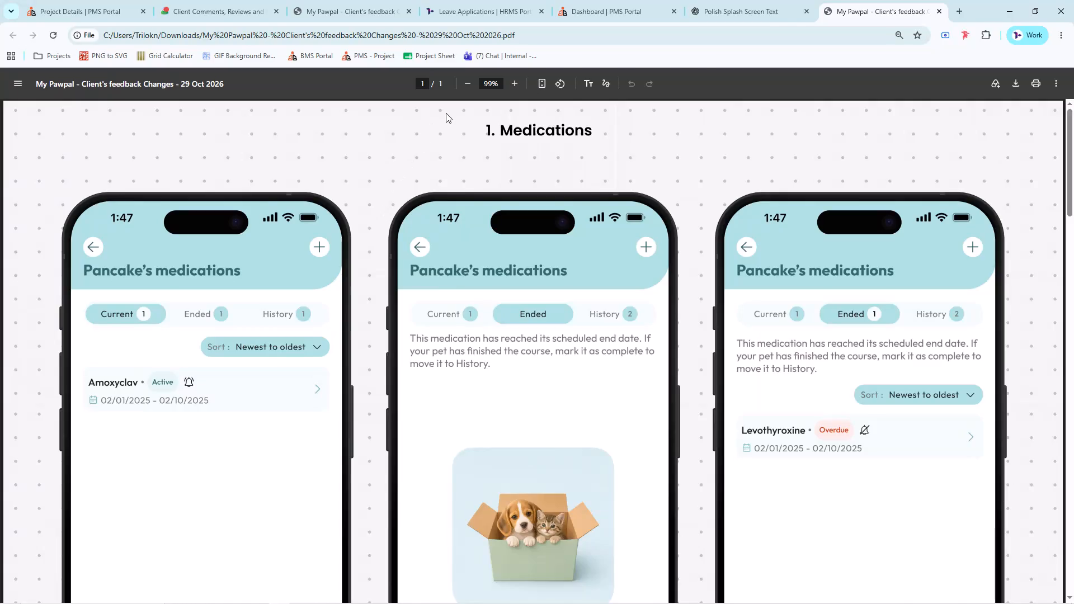
pyautogui.hotkey('alt', 'Tab')
pyautogui.keyDown('alt'); pyautogui.click(712, 224); pyautogui.keyUp('alt')
pyautogui.doubleClick(288, 175)
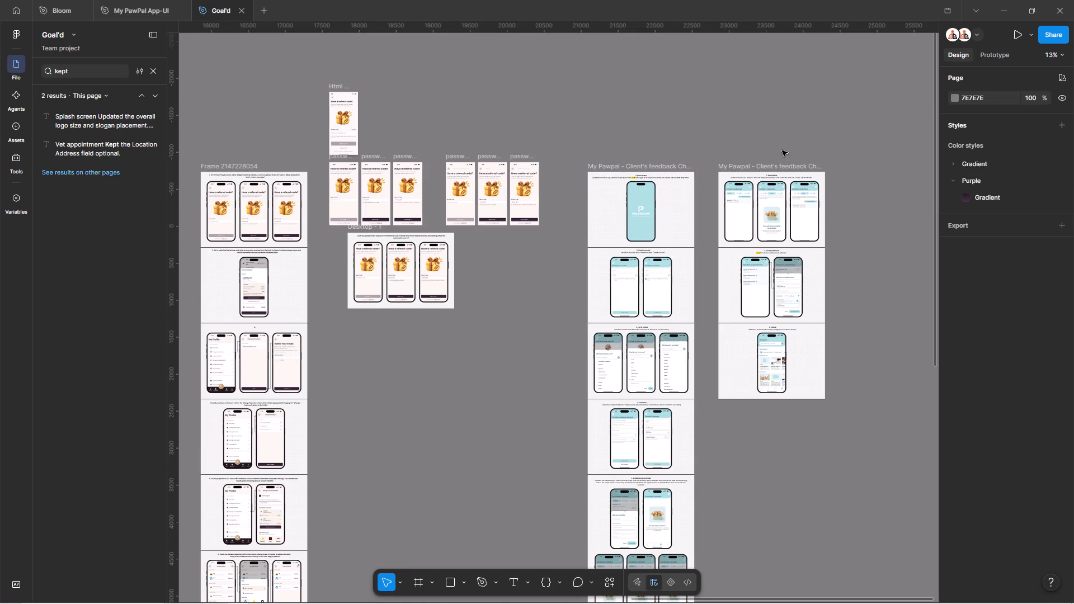
pyautogui.click(785, 167)
pyautogui.scroll(-7, 1011, 481)
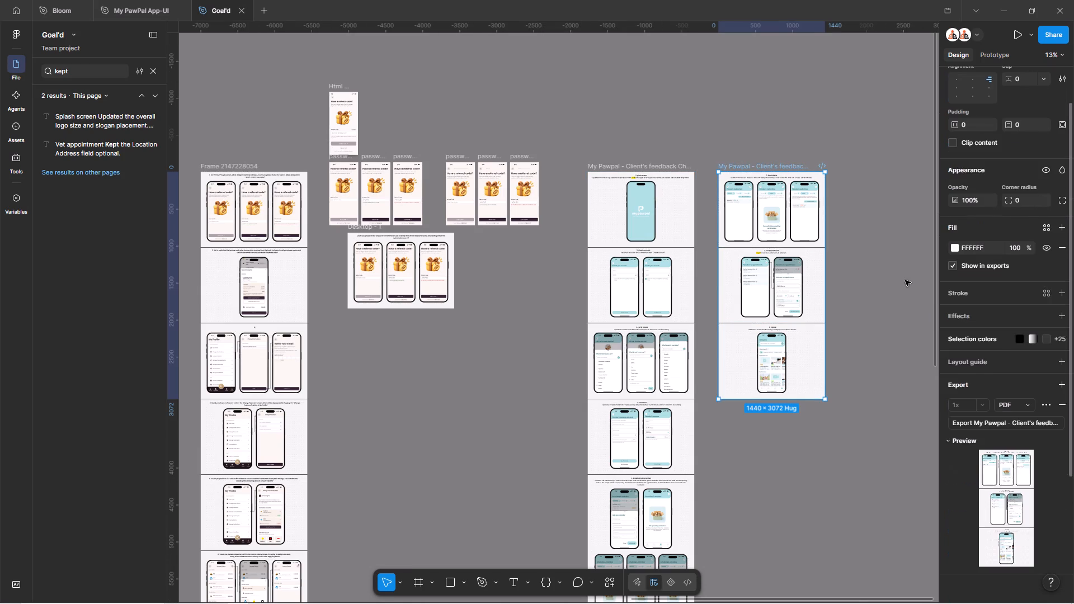
pyautogui.keyDown('ctrl'); pyautogui.scroll(13, 785, 98); pyautogui.keyUp('ctrl')
pyautogui.keyDown('ctrl'); pyautogui.scroll(-3, 794, 183); pyautogui.keyUp('ctrl')
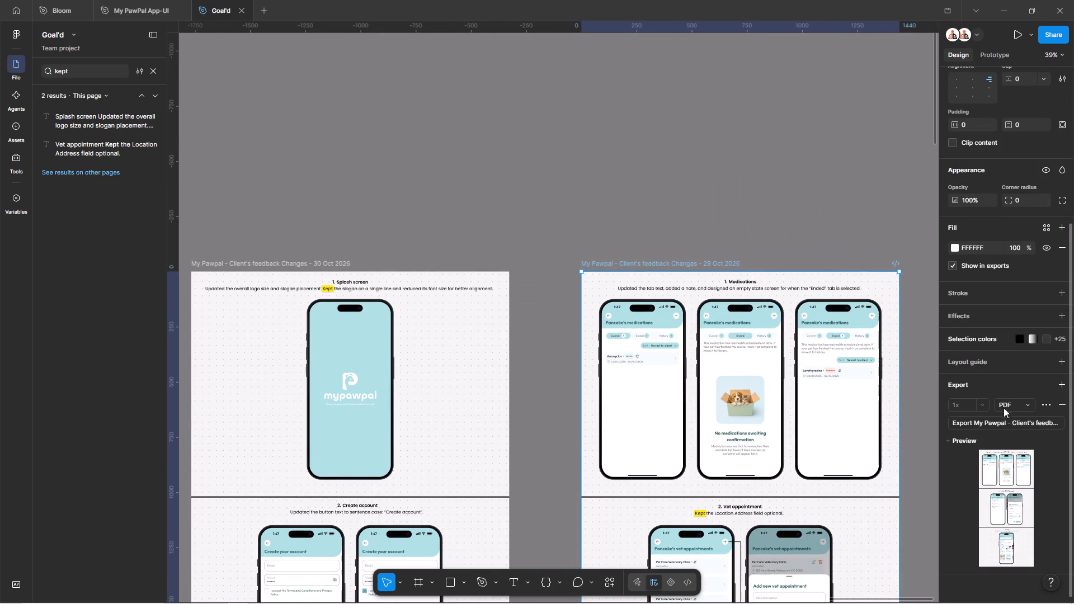
pyautogui.click(1010, 422)
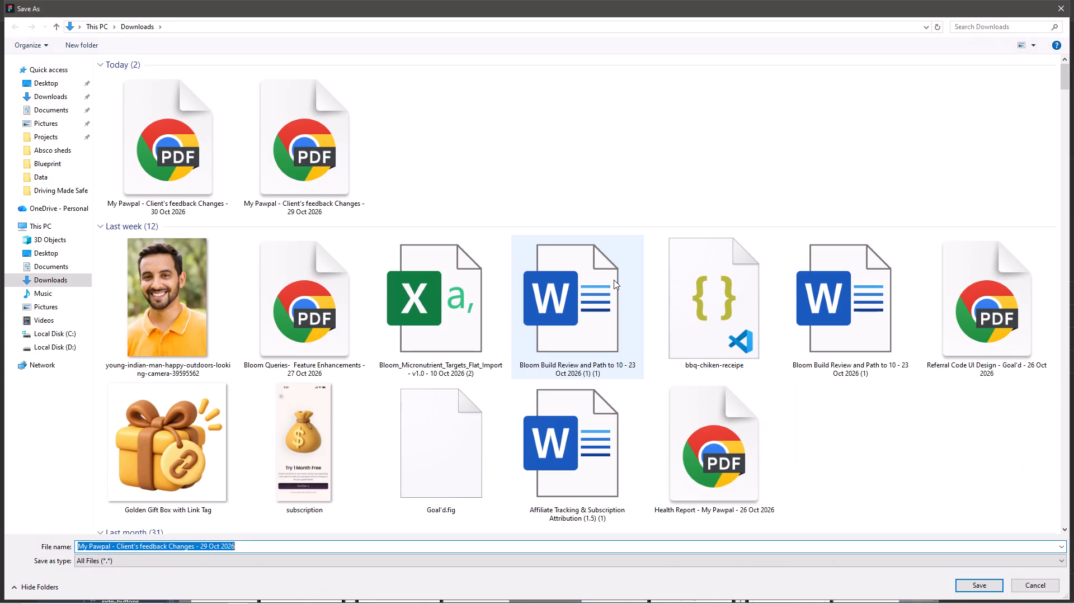
pyautogui.click(324, 190)
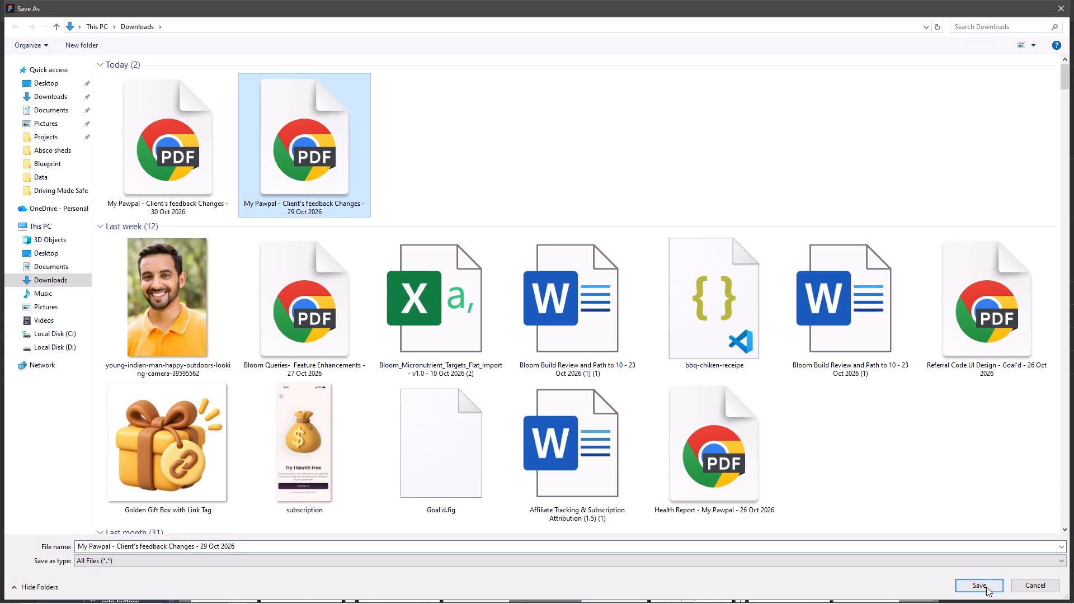
pyautogui.click(985, 587)
pyautogui.click(591, 304)
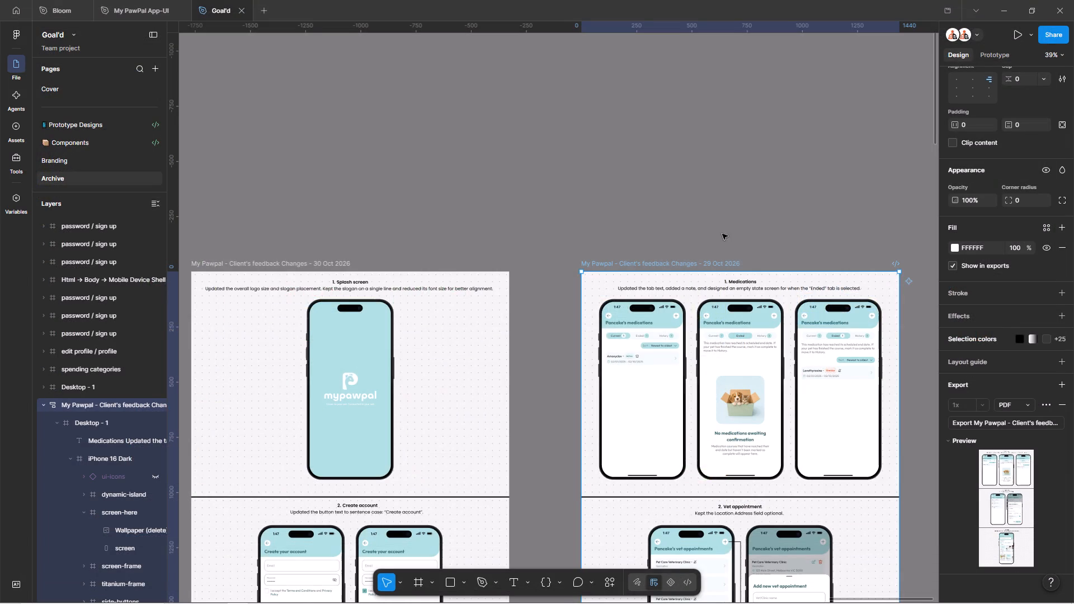
# Export the 30 Oct 2026 feedback board as a PDF to Downloads, replacing the existing file, and deselect the board.
pyautogui.keyDown('ctrl'); pyautogui.scroll(-4, 653, 229); pyautogui.keyUp('ctrl')
pyautogui.click(431, 254)
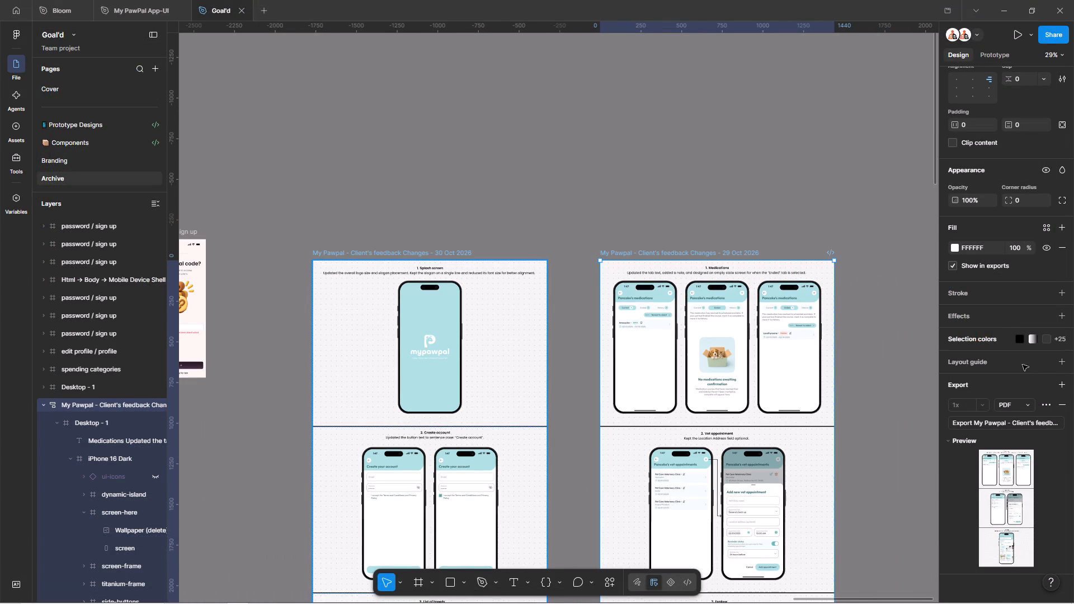
pyautogui.scroll(-4, 1012, 362)
pyautogui.click(1004, 420)
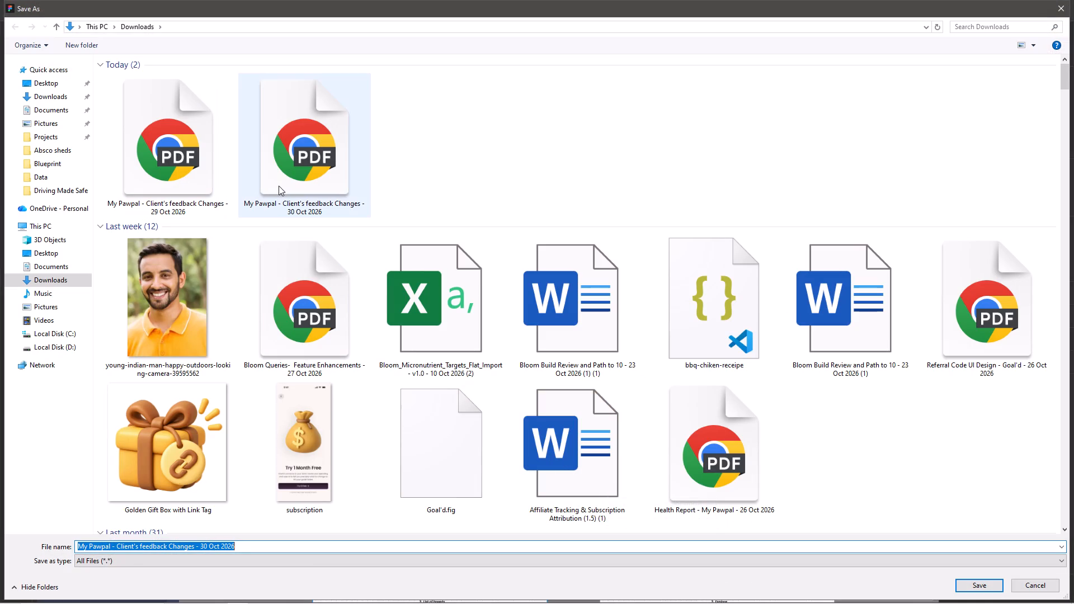
pyautogui.click(290, 178)
pyautogui.click(982, 585)
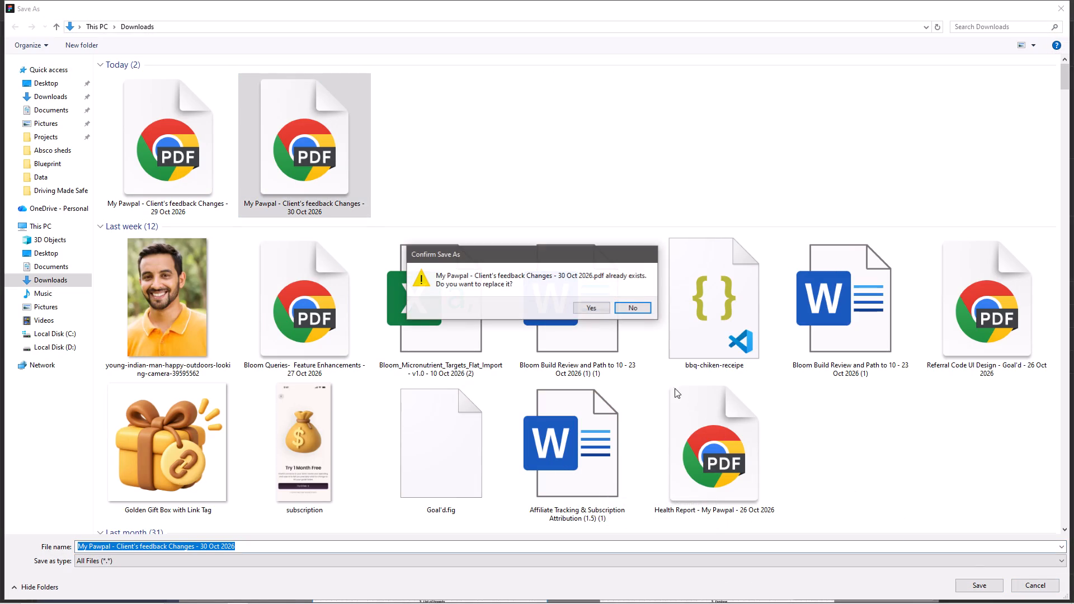
pyautogui.click(590, 305)
pyautogui.click(643, 213)
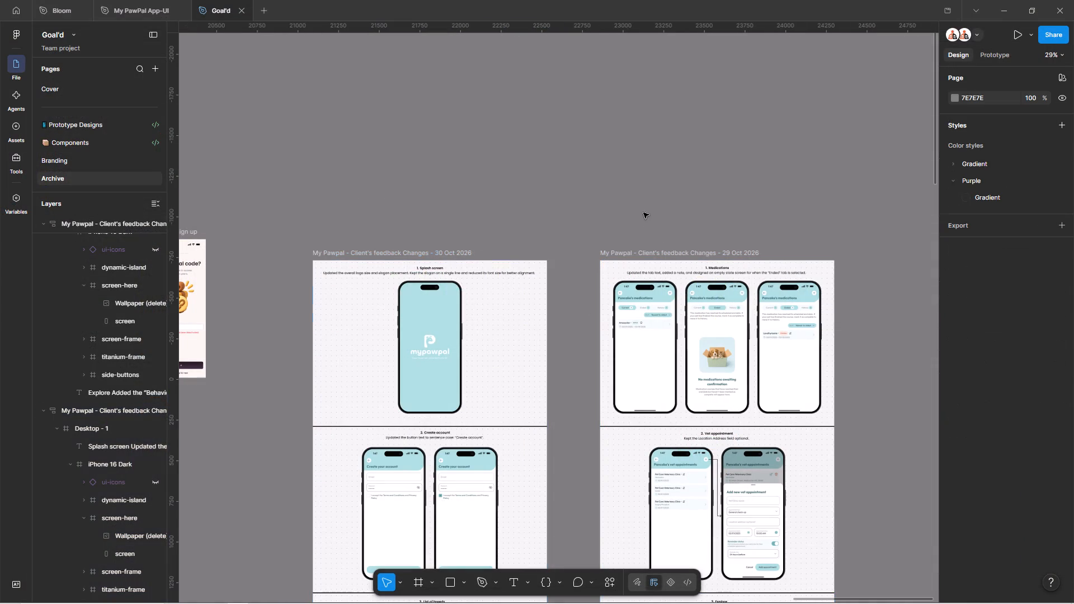
pyautogui.hotkey('alt', 'Tab')
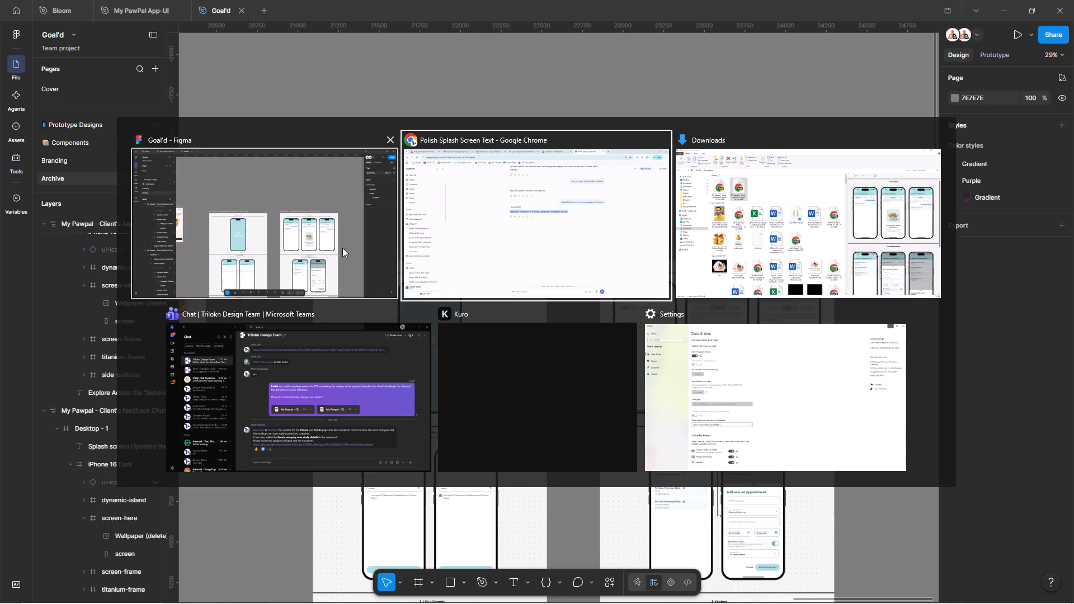
pyautogui.keyDown('alt'); pyautogui.click(793, 231); pyautogui.keyUp('alt')
pyautogui.doubleClick(272, 182)
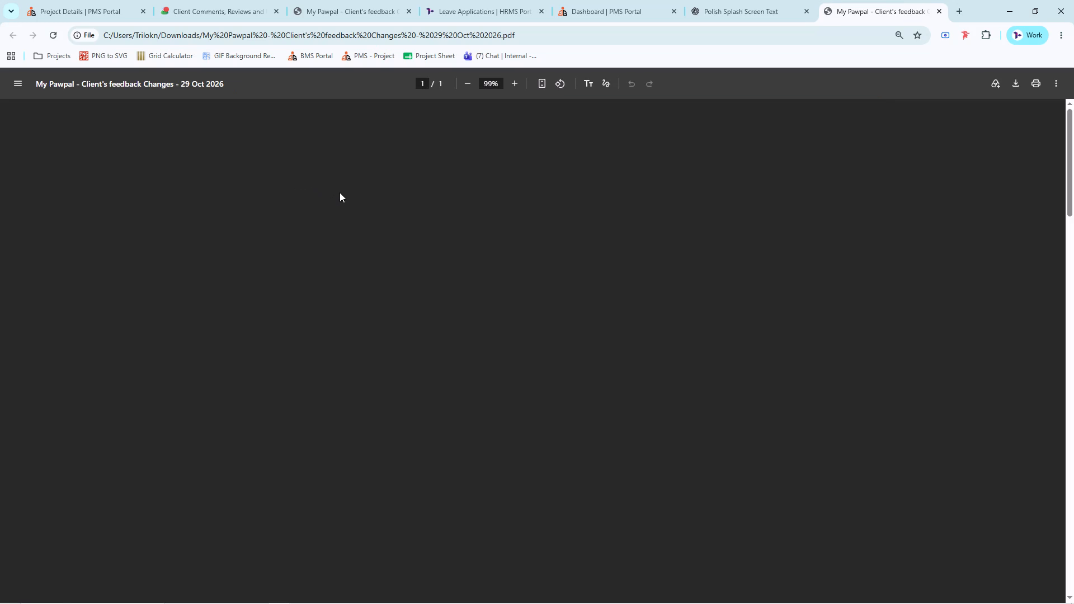
pyautogui.moveTo(1068, 161); pyautogui.dragTo(1073, 450)
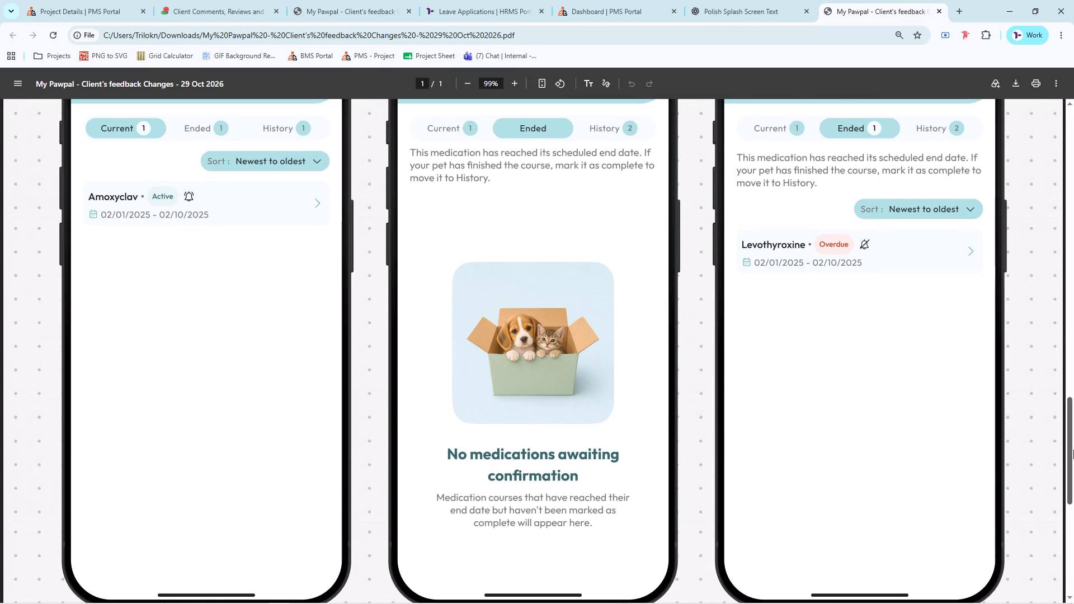
pyautogui.moveTo(1073, 450); pyautogui.dragTo(1073, 506)
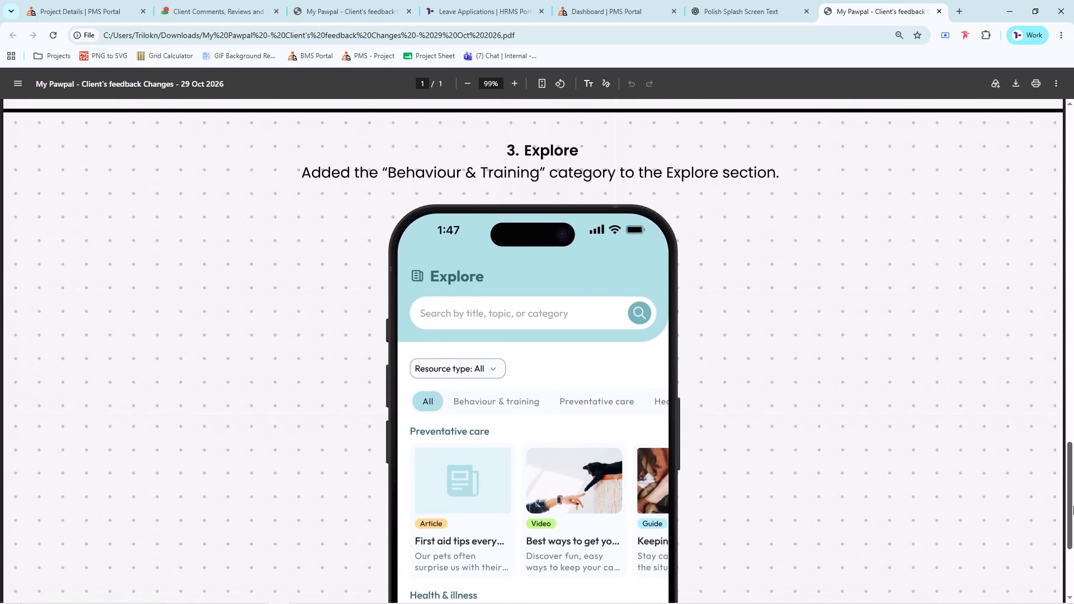
pyautogui.moveTo(1073, 506); pyautogui.dragTo(1073, 357)
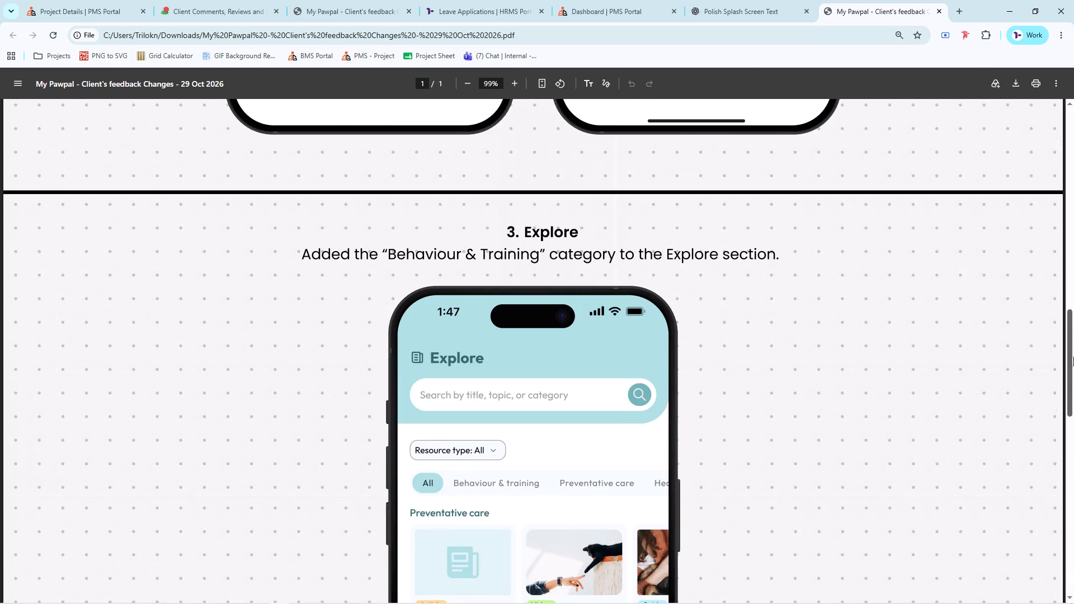
pyautogui.moveTo(1073, 357); pyautogui.dragTo(1073, 266)
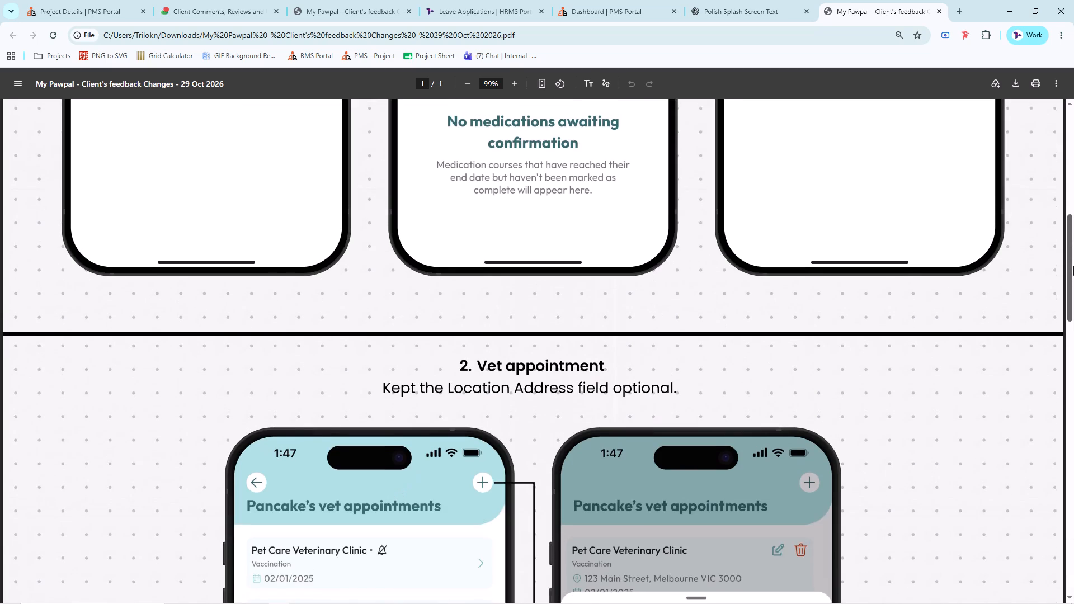
pyautogui.moveTo(1073, 266); pyautogui.dragTo(1073, 270)
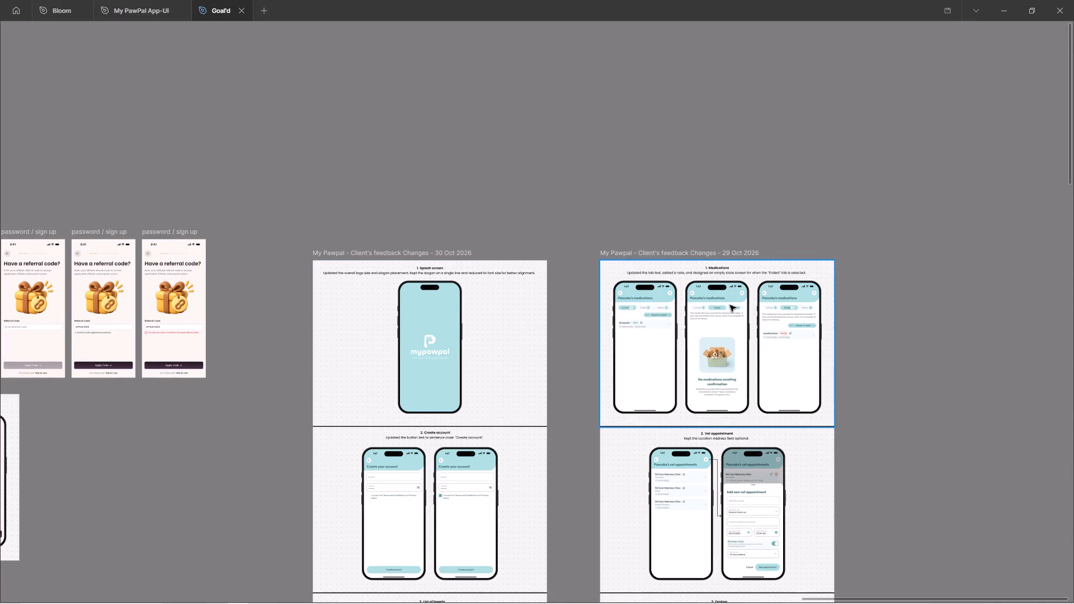
pyautogui.keyDown('ctrl'); pyautogui.scroll(-6, 614, 193); pyautogui.keyUp('ctrl')
pyautogui.keyDown('ctrl'); pyautogui.scroll(12, 484, 296); pyautogui.keyUp('ctrl')
pyautogui.keyDown('ctrl'); pyautogui.scroll(-5, 522, 235); pyautogui.keyUp('ctrl')
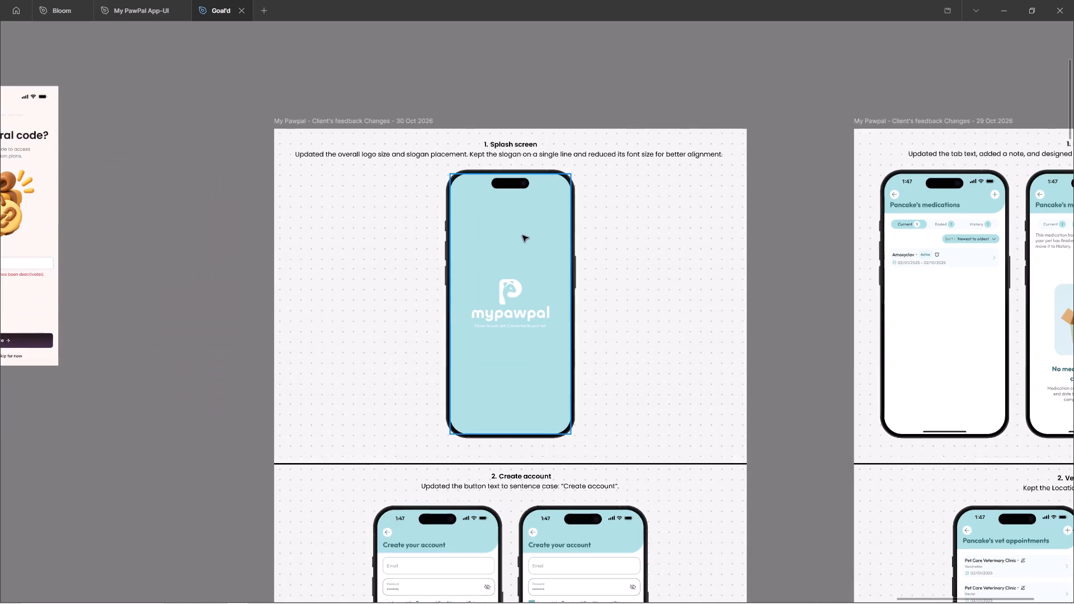
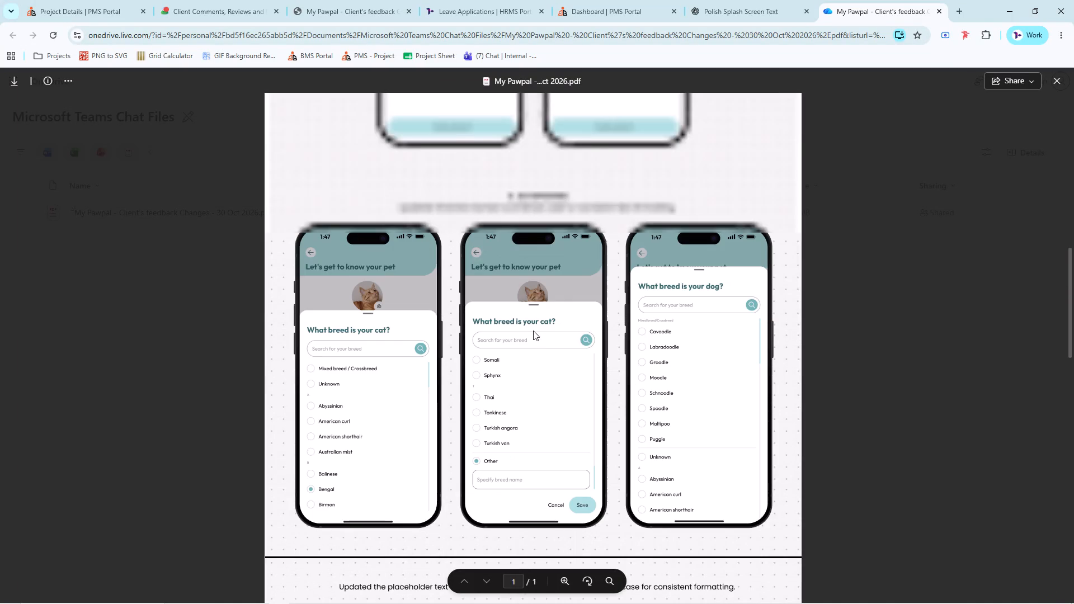
# In Chrome, examine the Splash screen section of the 30 Oct 2026 client feedback PDF stored on OneDrive.
pyautogui.scroll(18, 530, 330)
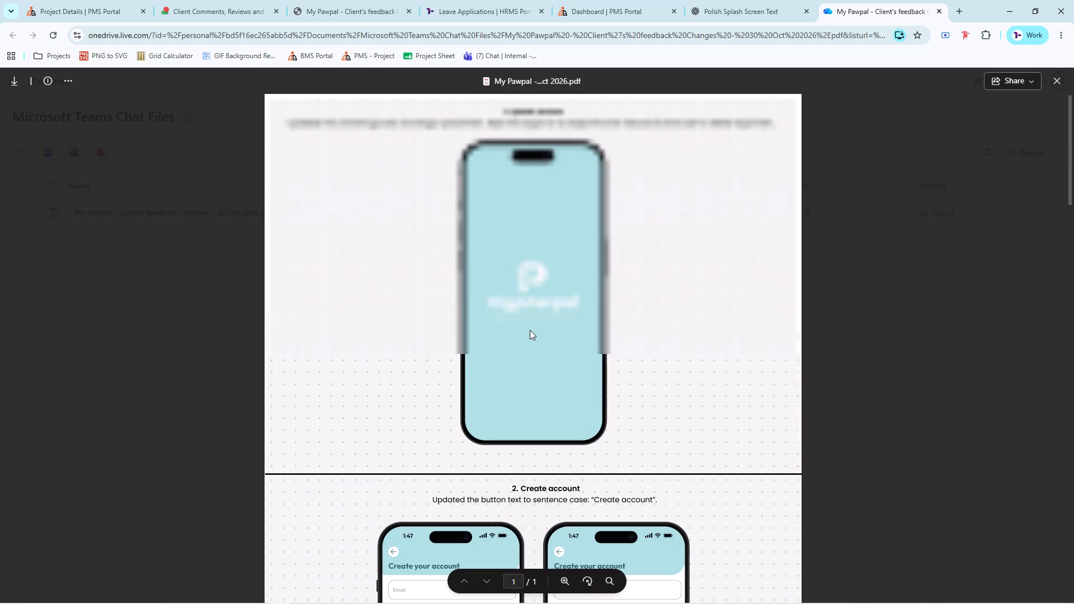